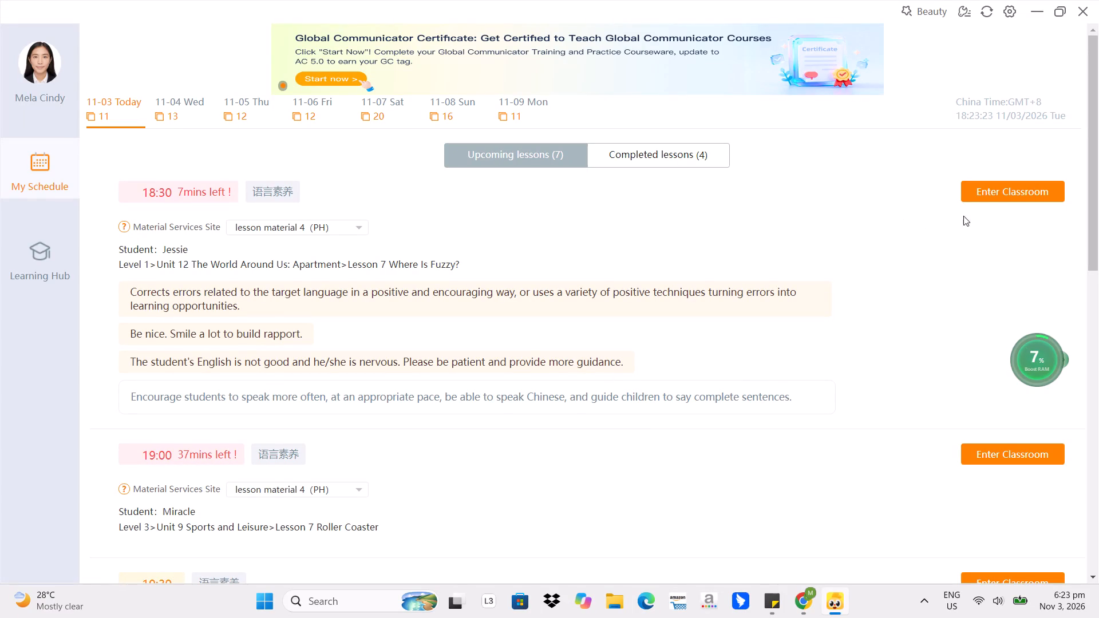
Enter the classroom for the upcoming 18:30 lesson, Level 1 Unit 12 Lesson 7 Where Is Fuzzy?
{"action": "left_click", "coordinate": [996, 197]}
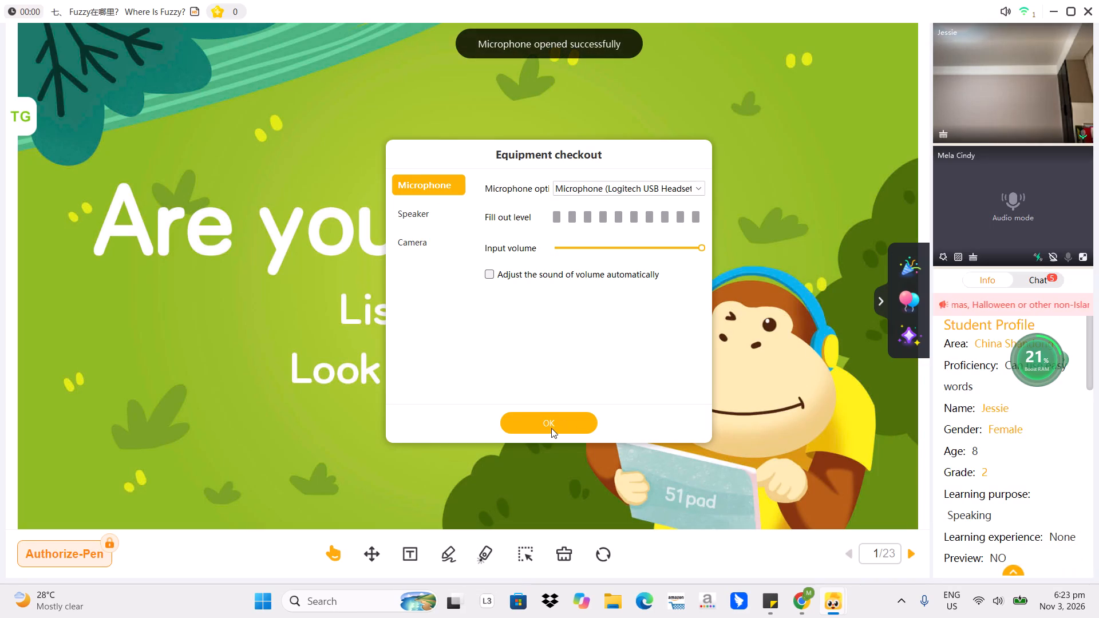
Review the speaker settings in the equipment checkout and accept the checkout.
{"action": "left_click", "coordinate": [442, 213]}
{"action": "left_click", "coordinate": [567, 429]}
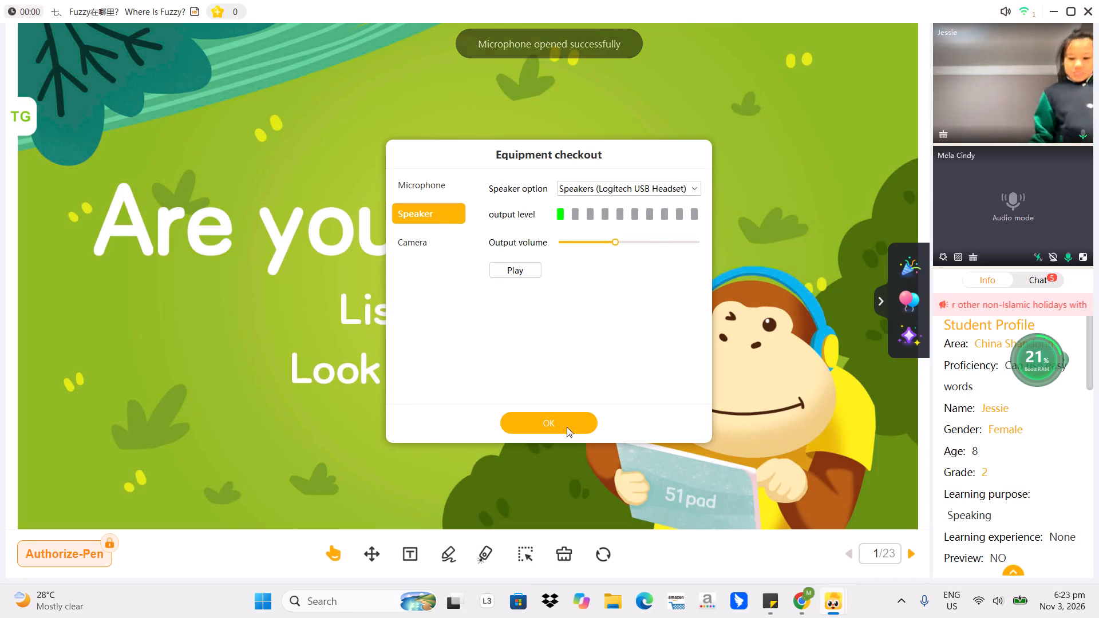
Mute the teacher's microphone in the classroom.
{"action": "left_click", "coordinate": [1070, 254]}
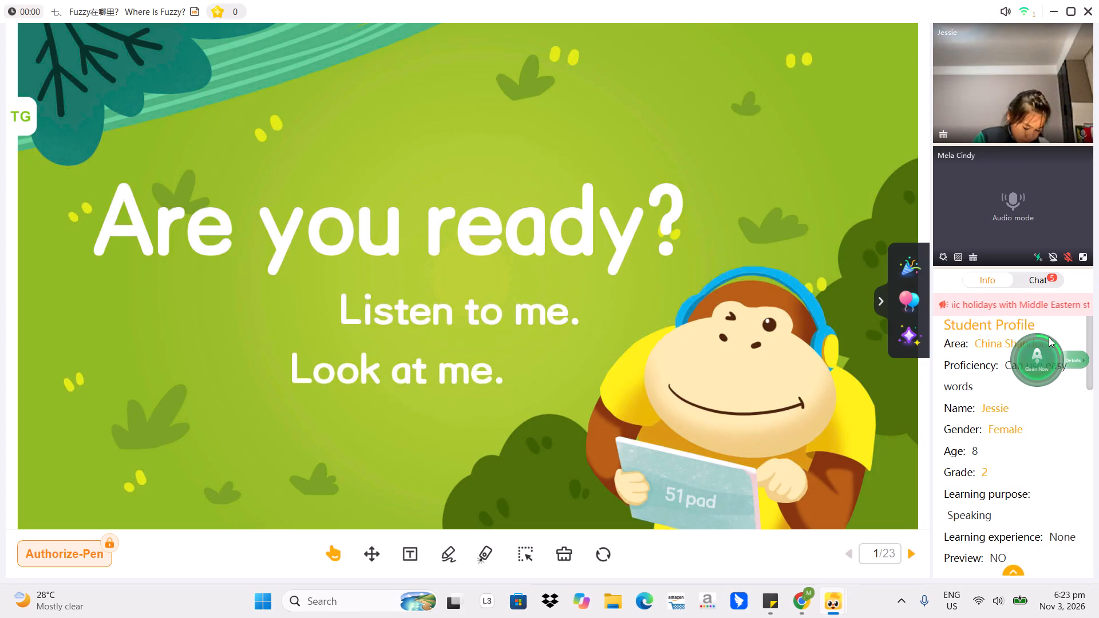
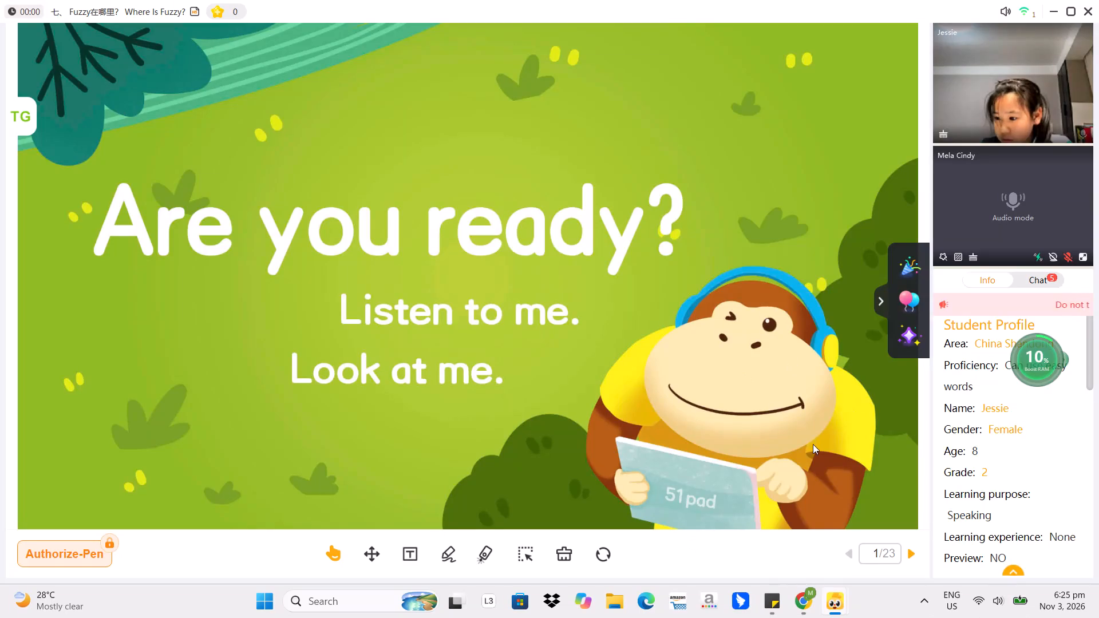
Switch to Sticky Notes and open the list of all notes from the dinner role-play note.
{"action": "left_click", "coordinate": [766, 593]}
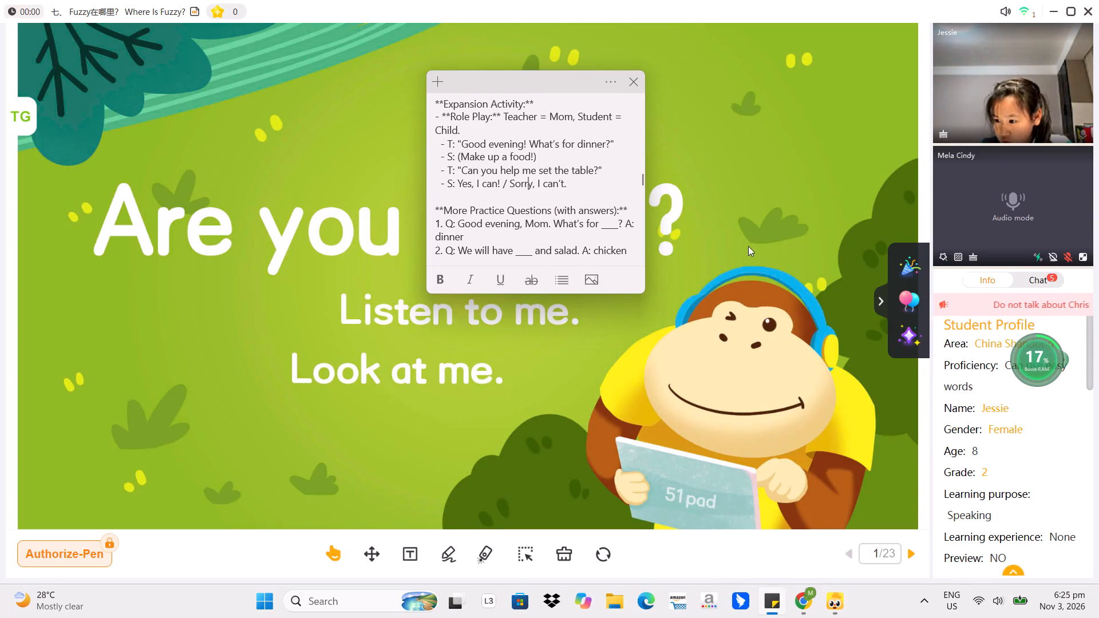
{"action": "left_click", "coordinate": [615, 86]}
{"action": "left_click", "coordinate": [556, 116]}
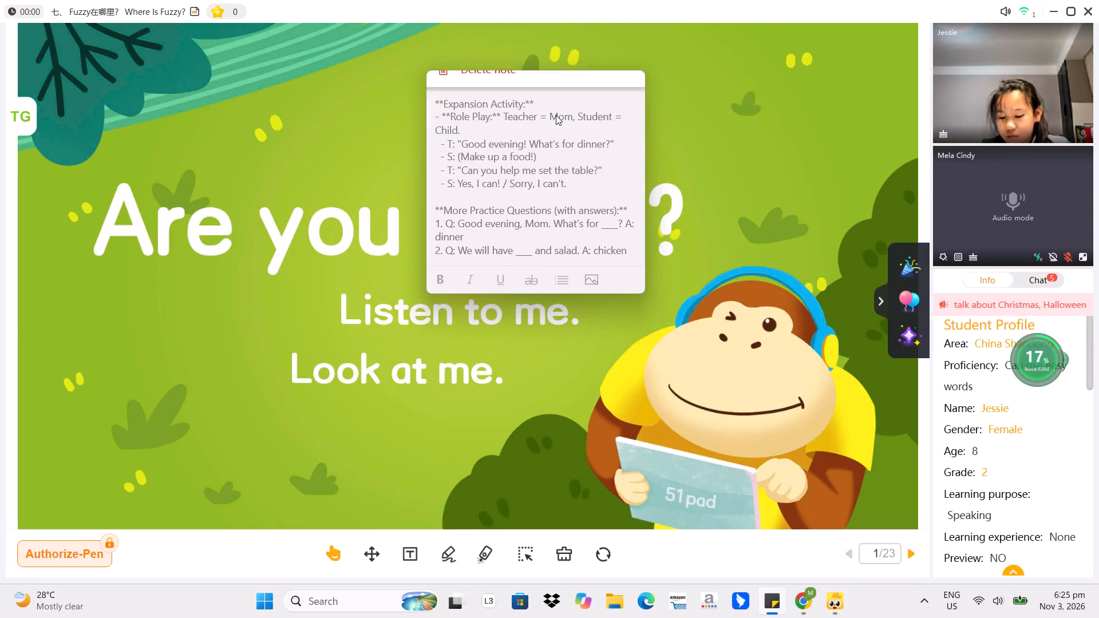
Look through the saved lesson images in the Screenshots folder in File Explorer, then minimize the window.
{"action": "left_click", "coordinate": [620, 600]}
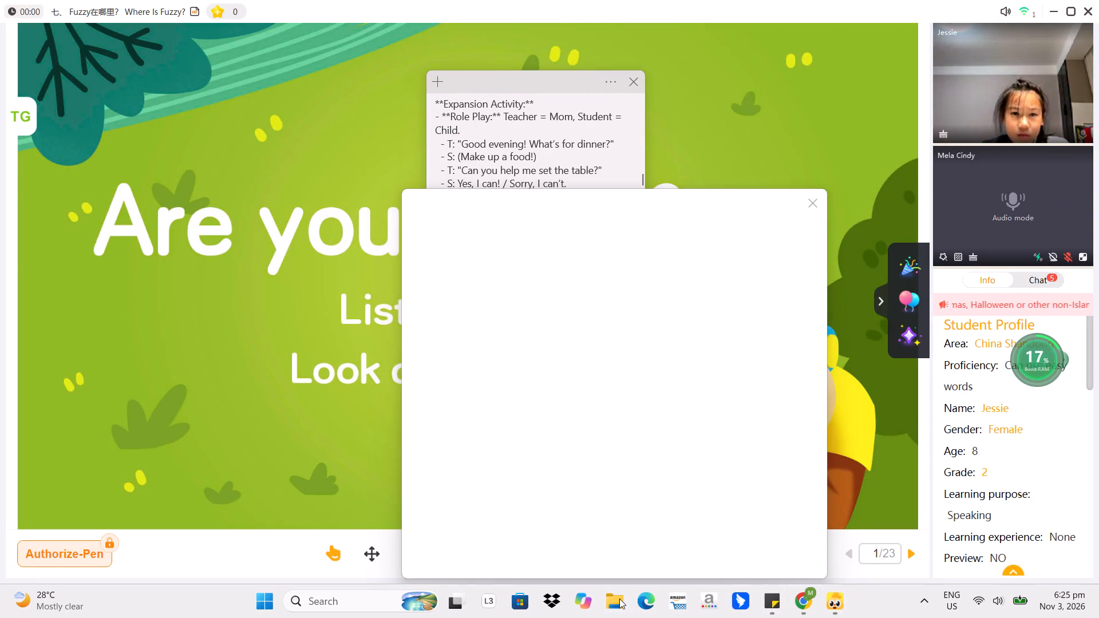
{"action": "left_click", "coordinate": [71, 343]}
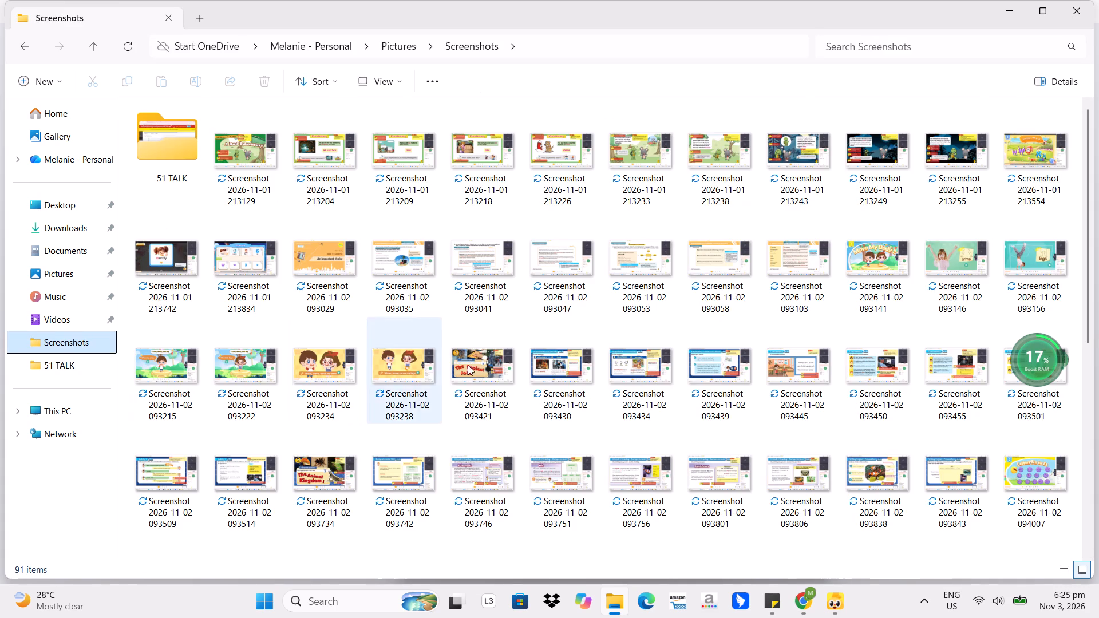
{"action": "scroll", "coordinate": [503, 381], "scroll_direction": "down", "scroll_amount": 2}
{"action": "scroll", "coordinate": [855, 432], "scroll_direction": "down", "scroll_amount": 1}
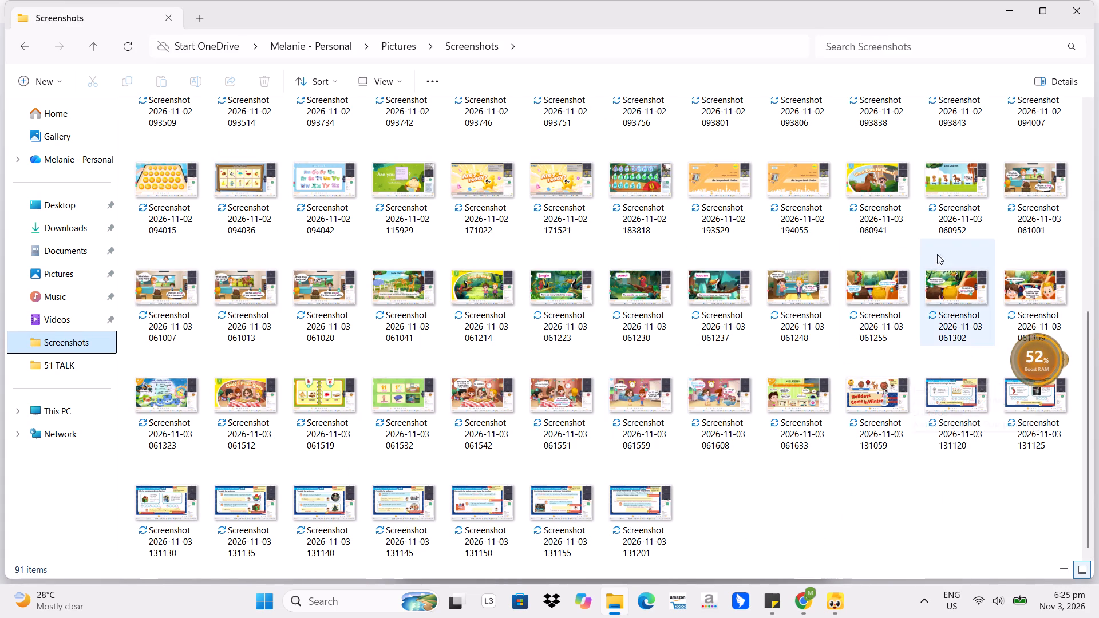
{"action": "left_click", "coordinate": [1013, 3]}
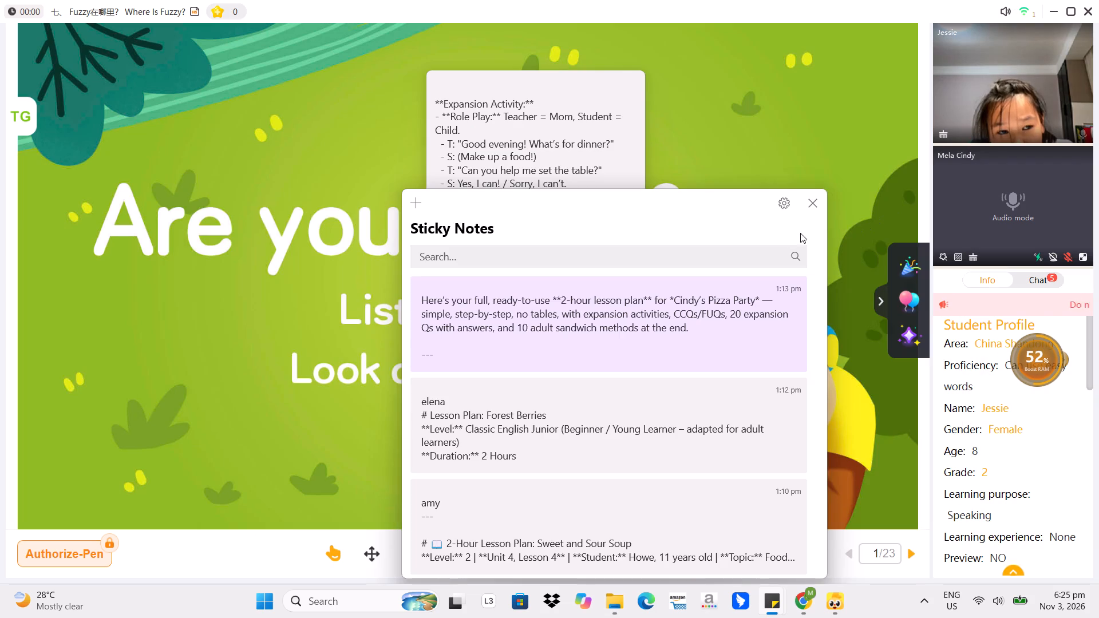
Find and open Jessie's note "Full Lesson Plan: Where Is Fuzzy?" in the notes list.
{"action": "scroll", "coordinate": [548, 390], "scroll_direction": "down", "scroll_amount": 8}
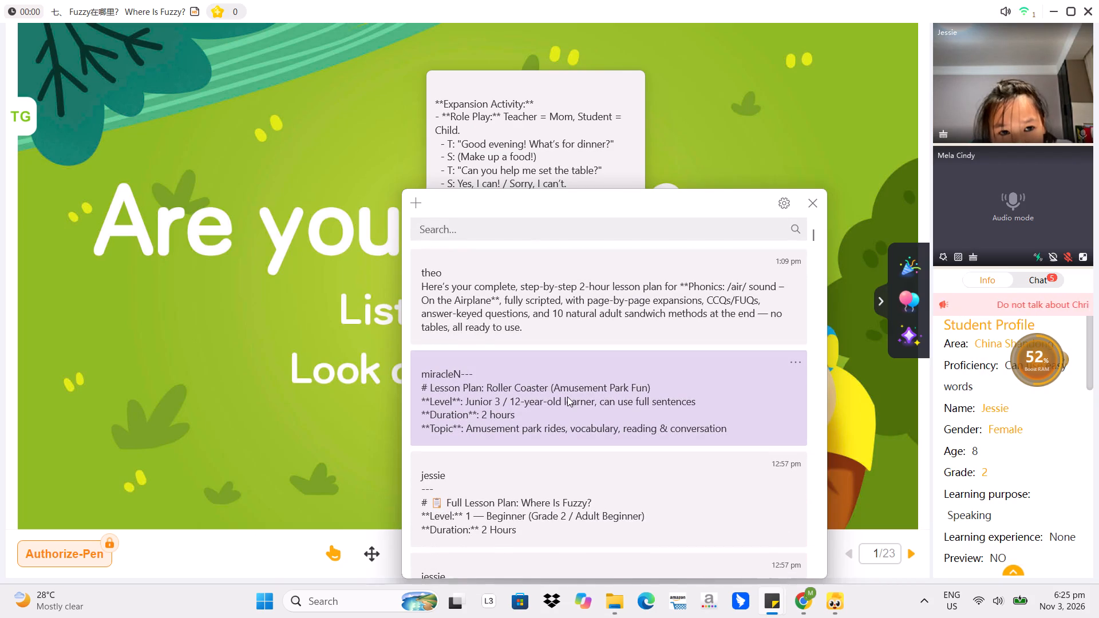
{"action": "scroll", "coordinate": [567, 397], "scroll_direction": "down", "scroll_amount": 2}
{"action": "double_click", "coordinate": [637, 400]}
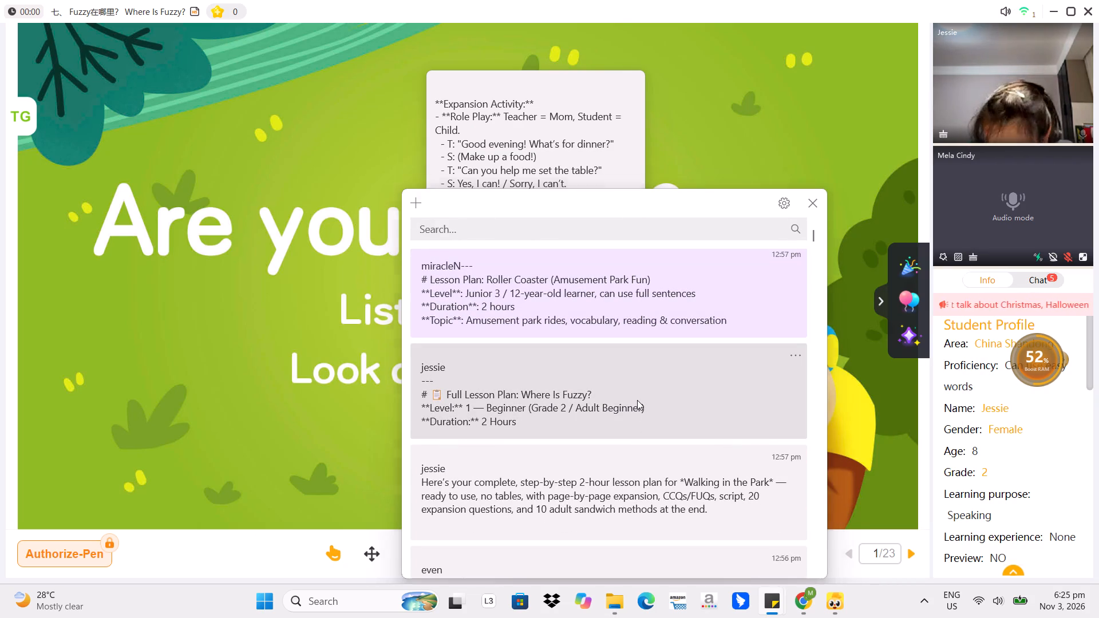
Close the notes list and the dinner role-play note, leaving only Jessie's lesson plan open.
{"action": "left_click", "coordinate": [820, 197]}
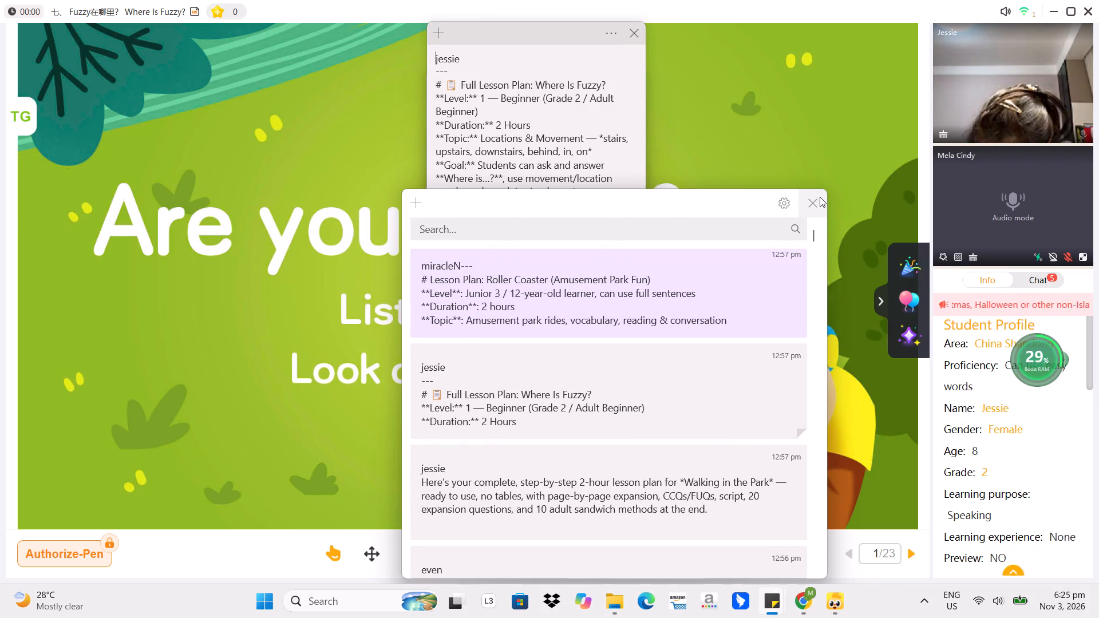
{"action": "left_click", "coordinate": [565, 271]}
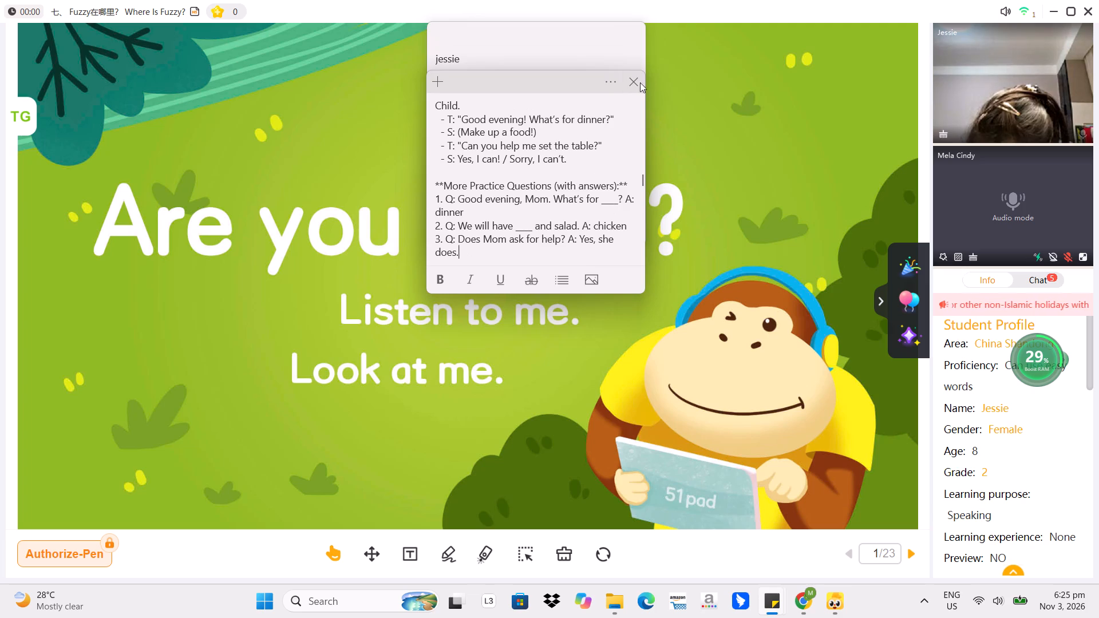
{"action": "left_click", "coordinate": [635, 76]}
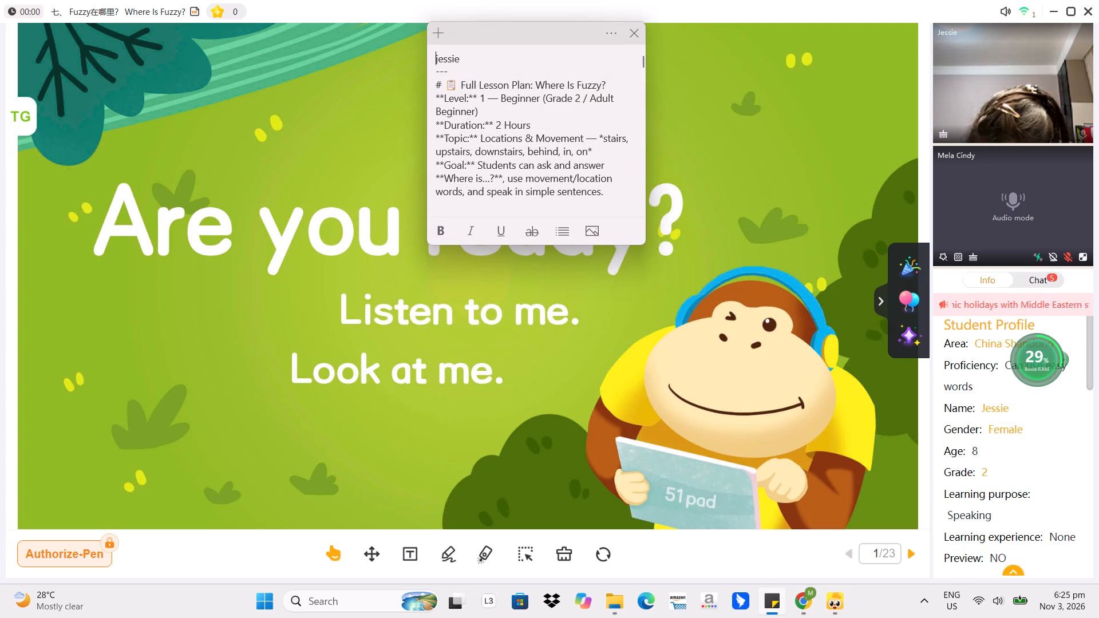
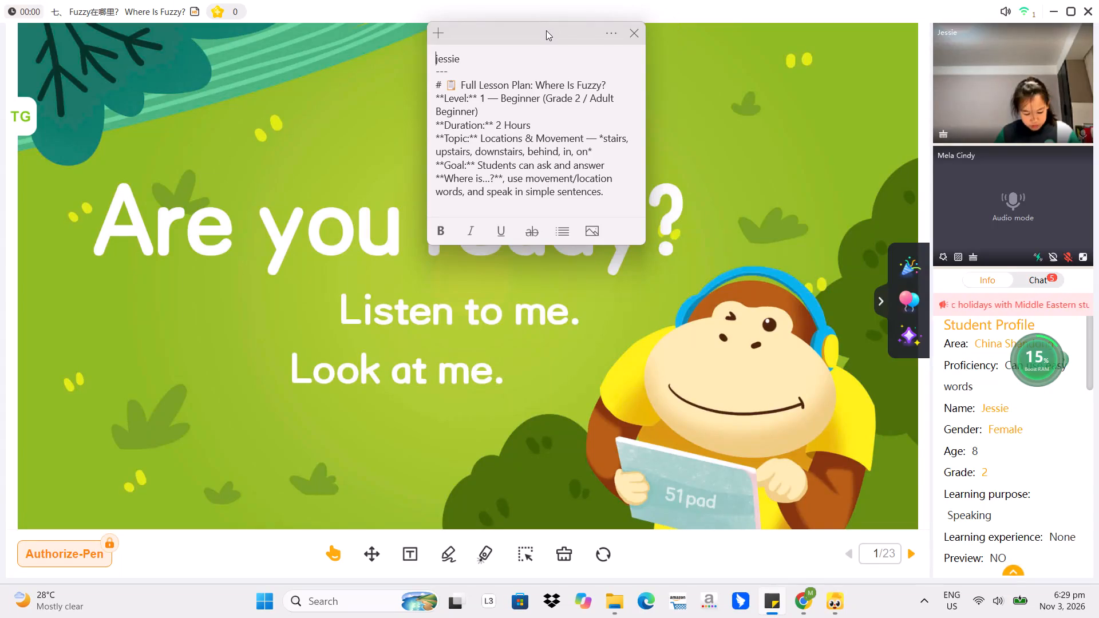
Move the lesson plan note lower over the slide and read through its vocabulary list and the Part 1 and Part 2 scripts.
{"action": "left_click_drag", "start_coordinate": [545, 30], "coordinate": [529, 77]}
{"action": "scroll", "coordinate": [529, 206], "scroll_direction": "down", "scroll_amount": 7}
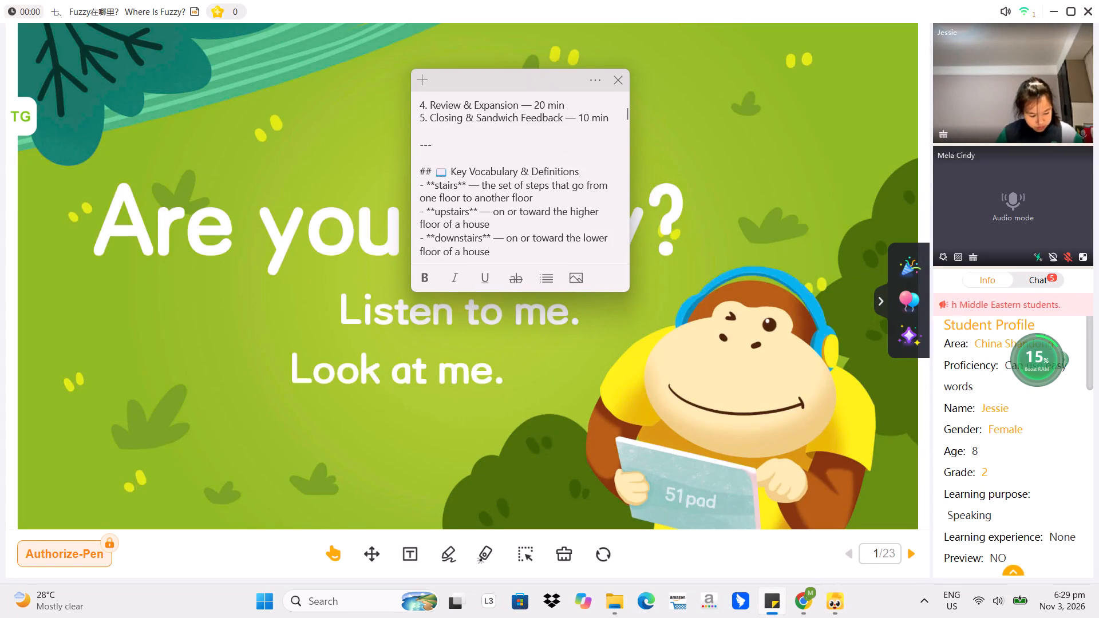
{"action": "scroll", "coordinate": [529, 206], "scroll_direction": "down", "scroll_amount": 15}
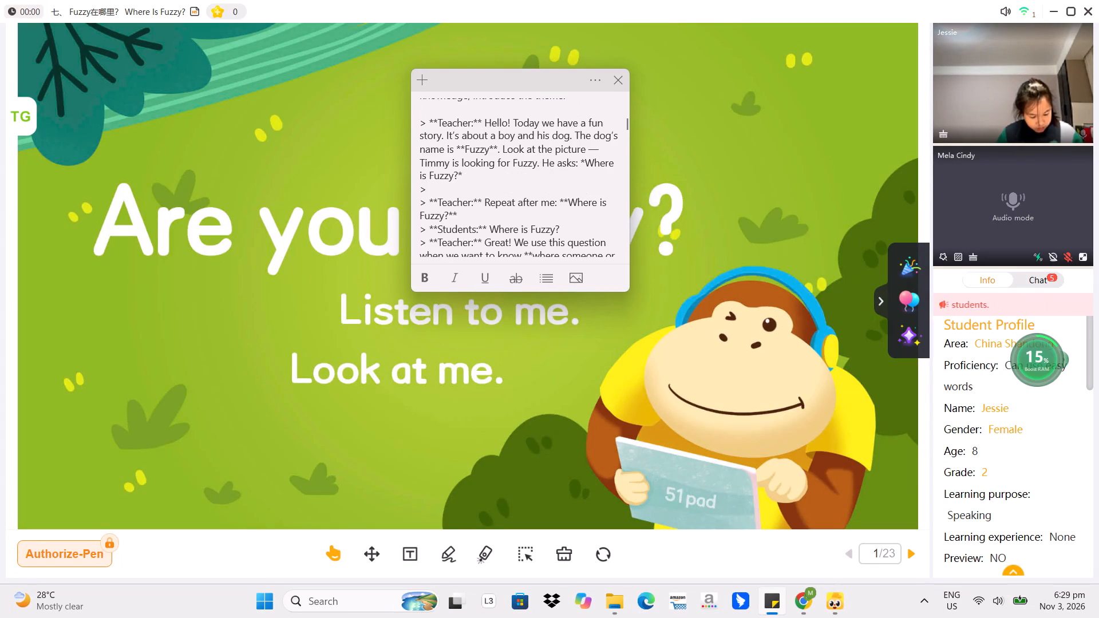
{"action": "scroll", "coordinate": [529, 206], "scroll_direction": "down", "scroll_amount": 6}
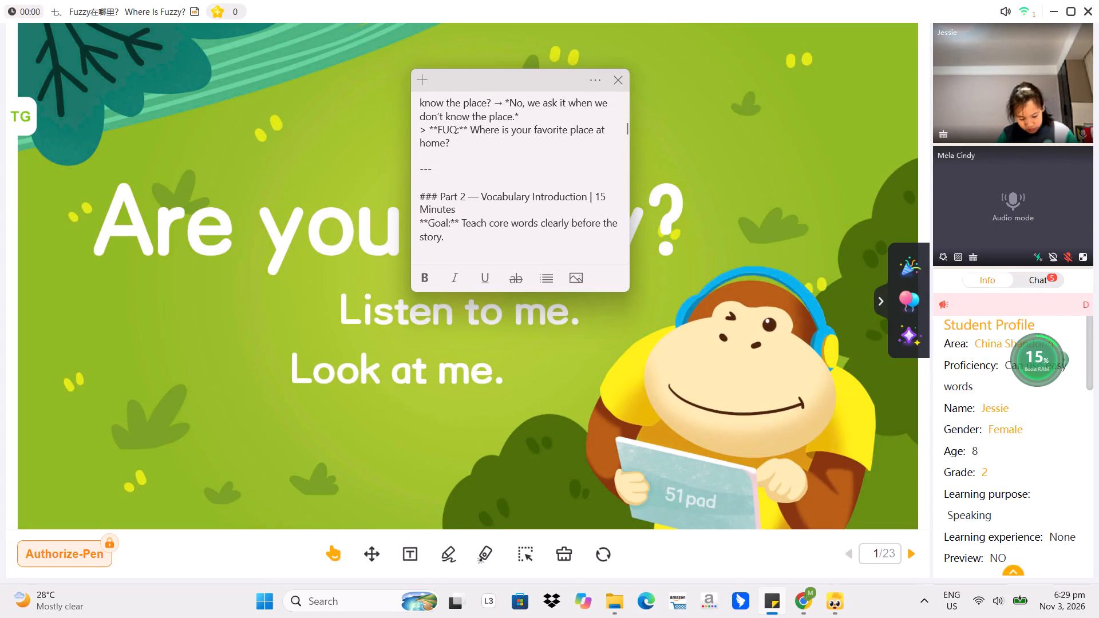
{"action": "scroll", "coordinate": [529, 206], "scroll_direction": "down", "scroll_amount": 4}
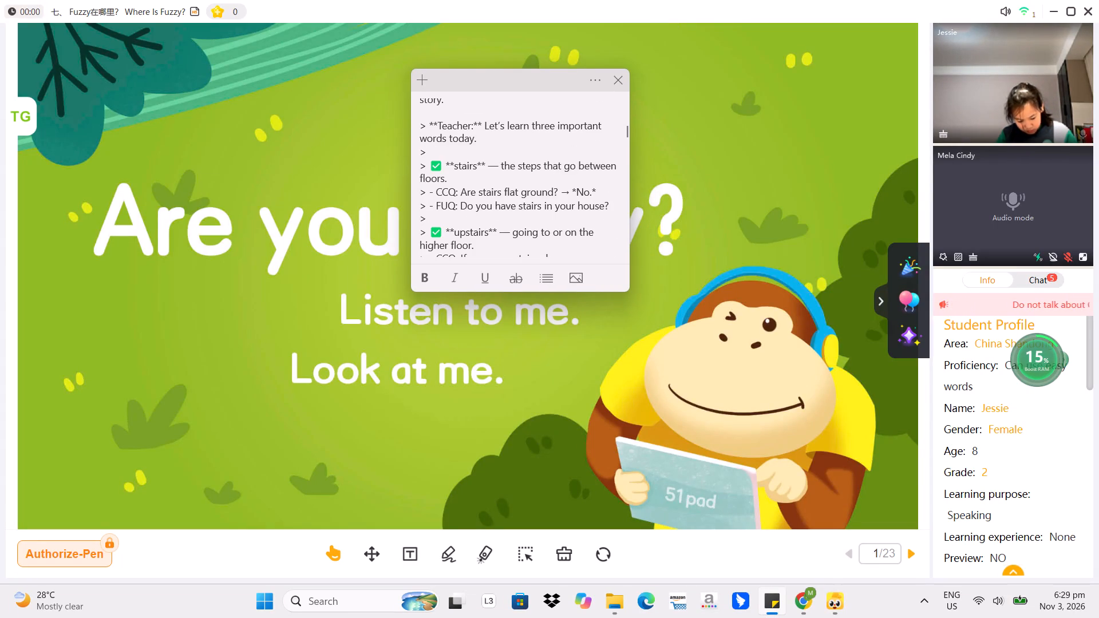
{"action": "left_click", "coordinate": [493, 211]}
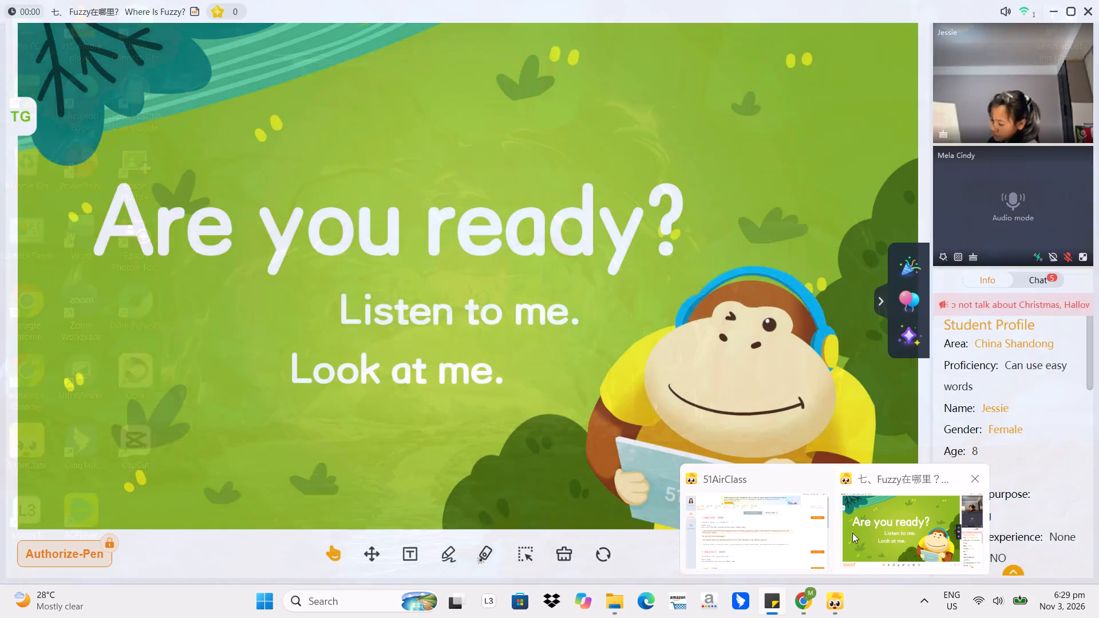
Return to the live "Where Is Fuzzy?" classroom and turn on the teacher's microphone and camera.
{"action": "left_click", "coordinate": [888, 529]}
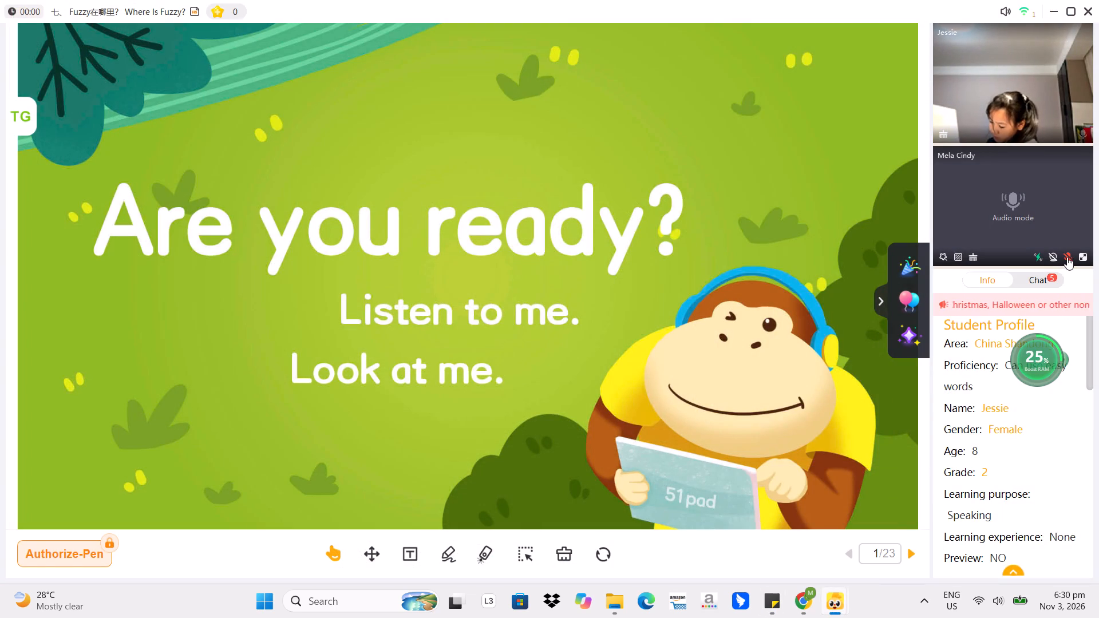
{"action": "left_click", "coordinate": [1067, 257]}
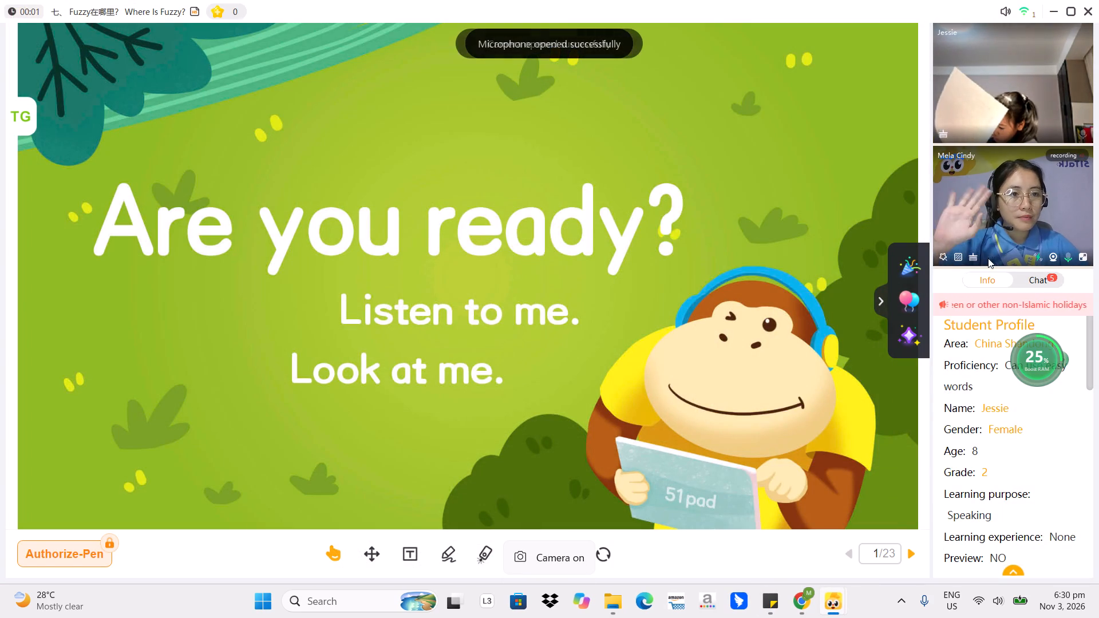
{"action": "left_click", "coordinate": [975, 257]}
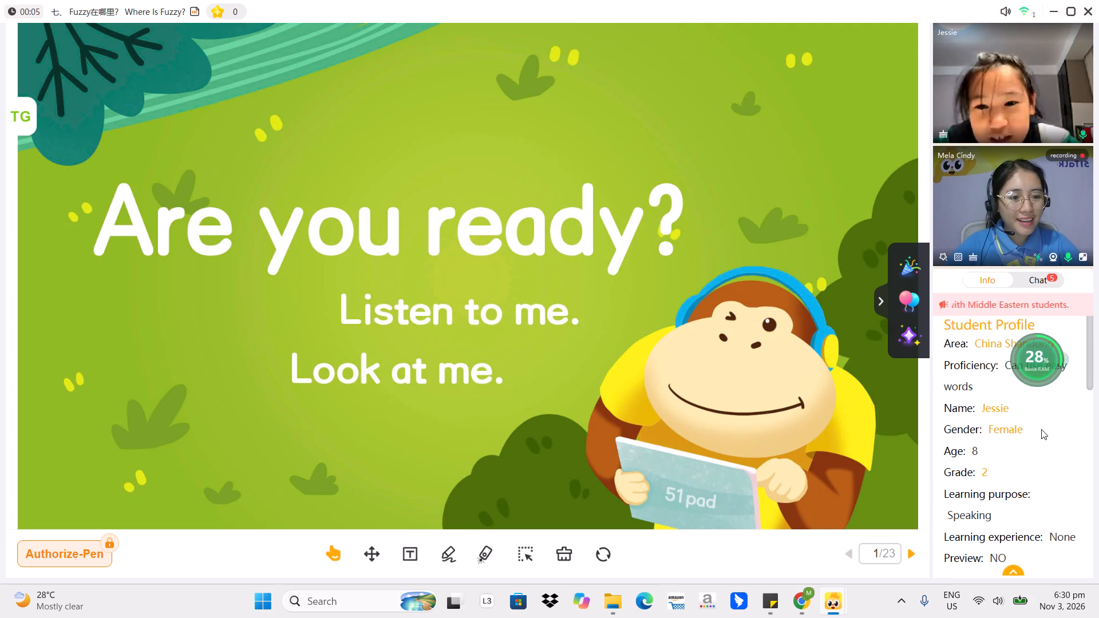
Raise the computer's speaker volume slightly to about 43 and return to the lesson slide.
{"action": "left_click", "coordinate": [988, 604]}
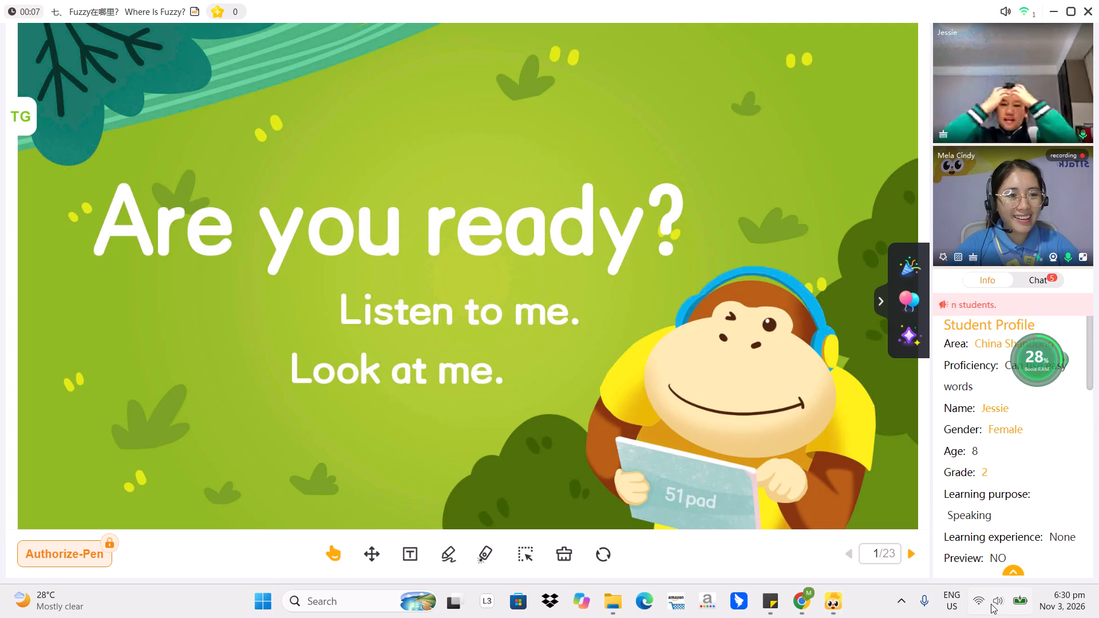
{"action": "left_click", "coordinate": [993, 603]}
{"action": "left_click_drag", "start_coordinate": [938, 514], "coordinate": [948, 515]}
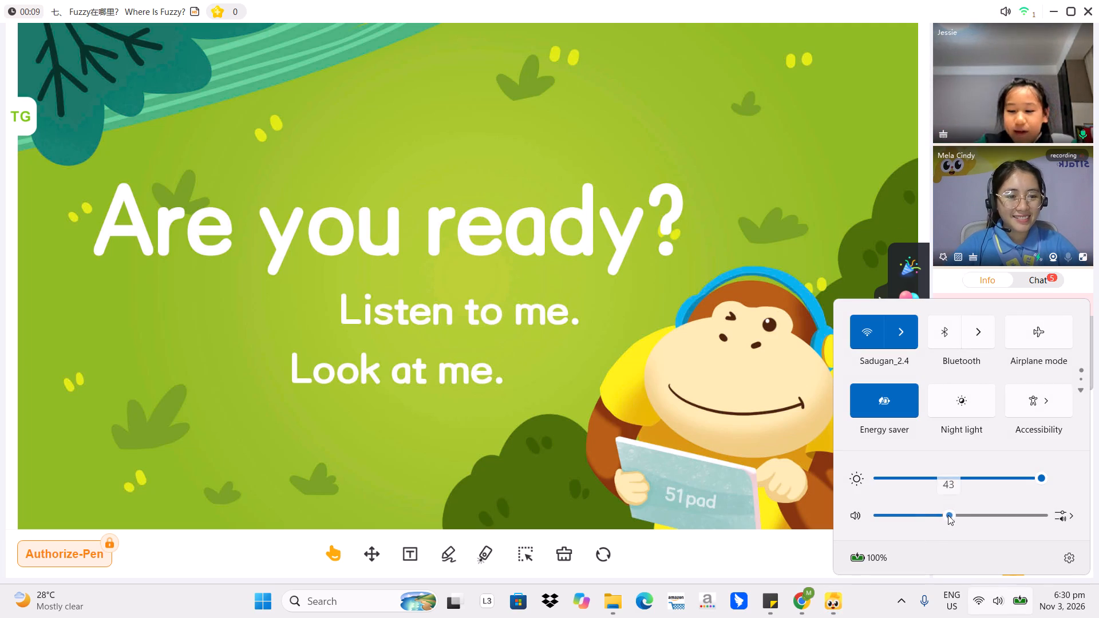
{"action": "left_click_drag", "start_coordinate": [948, 515], "coordinate": [951, 515]}
{"action": "left_click", "coordinate": [582, 405]}
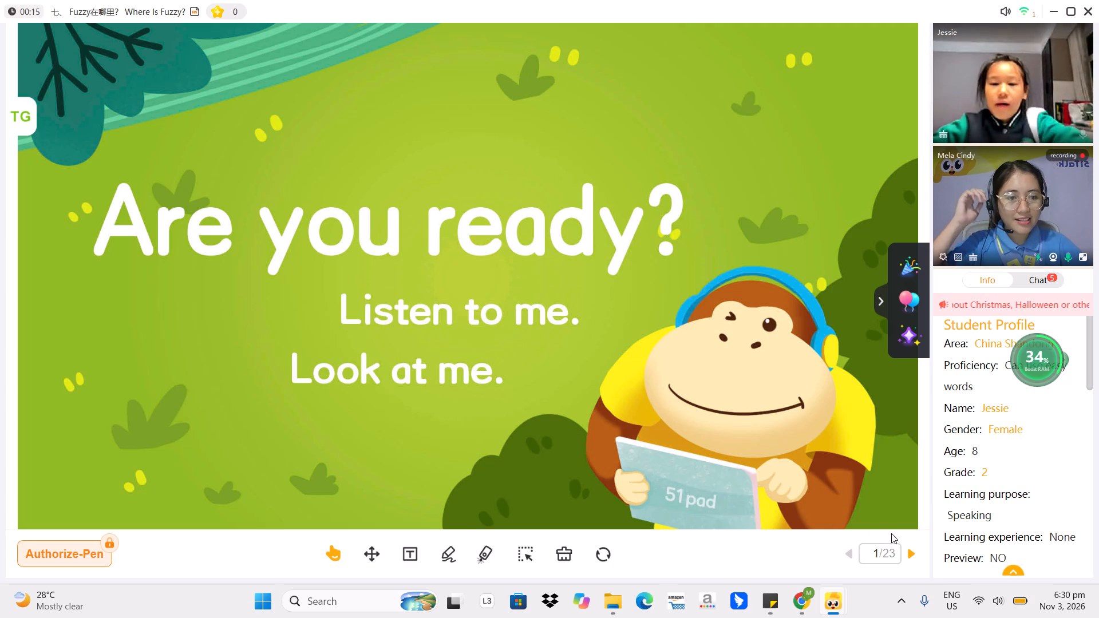
Advance to slide 2, the "Look and say" review, and spin and stop the reading-challenge wheel.
{"action": "left_click", "coordinate": [908, 554]}
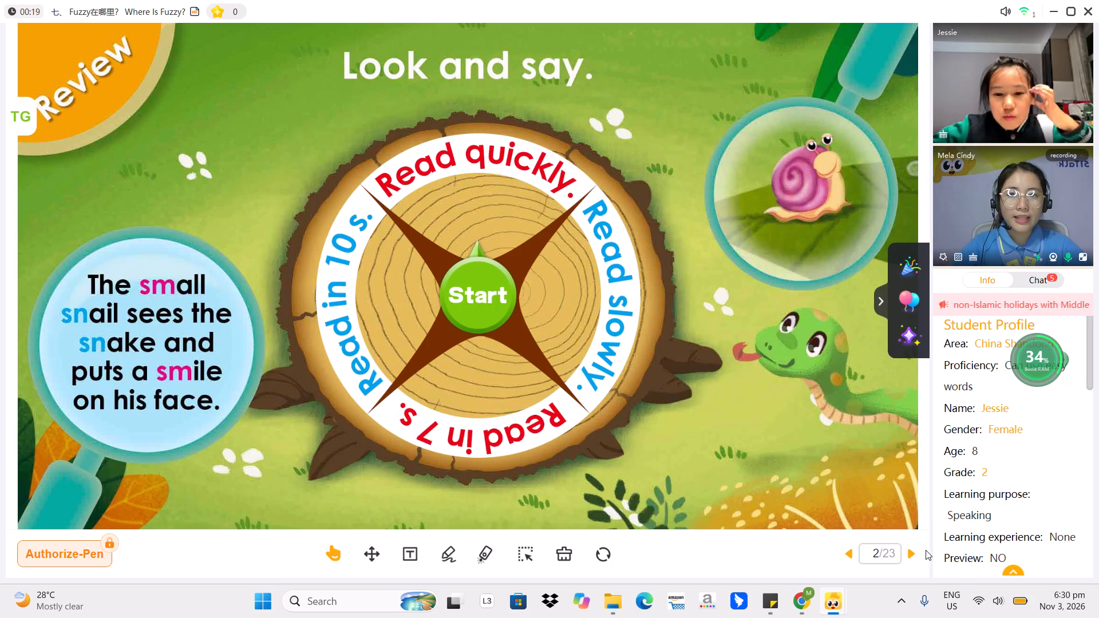
{"action": "left_click", "coordinate": [482, 307]}
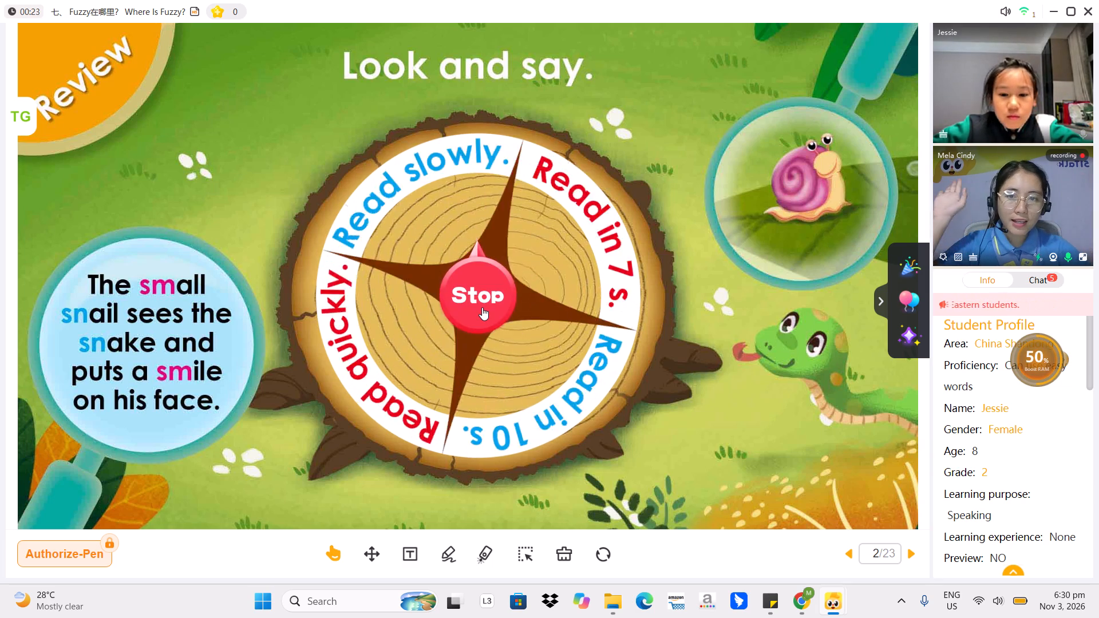
{"action": "left_click", "coordinate": [482, 307]}
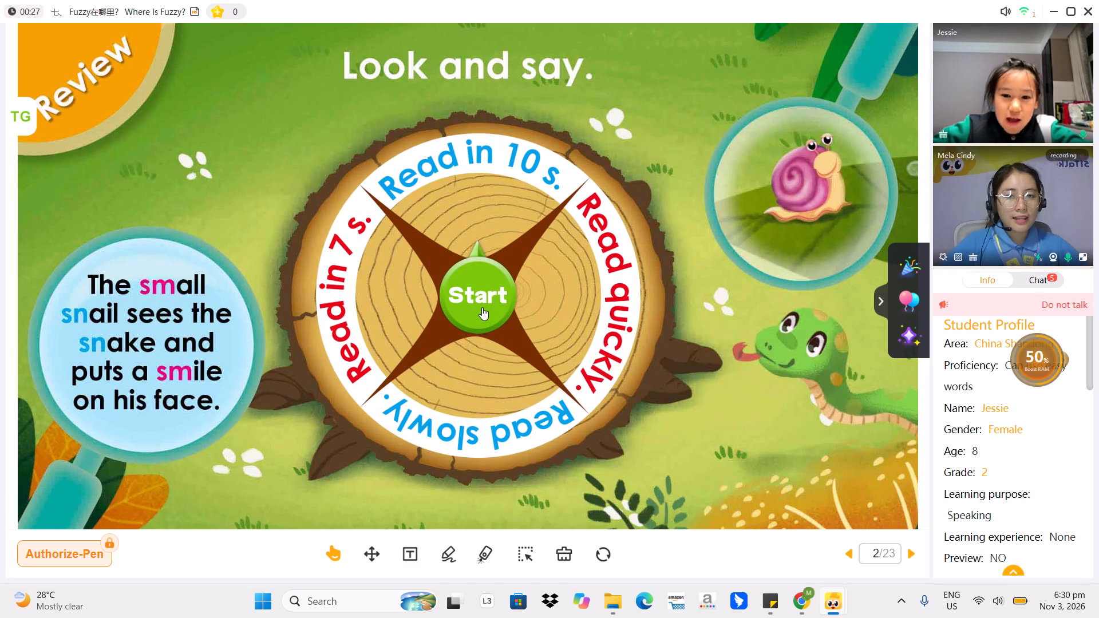
Frame the "The small snail sees the snake" sentence bubble with a red rectangle using the box-highlight tool.
{"action": "left_click", "coordinate": [523, 539]}
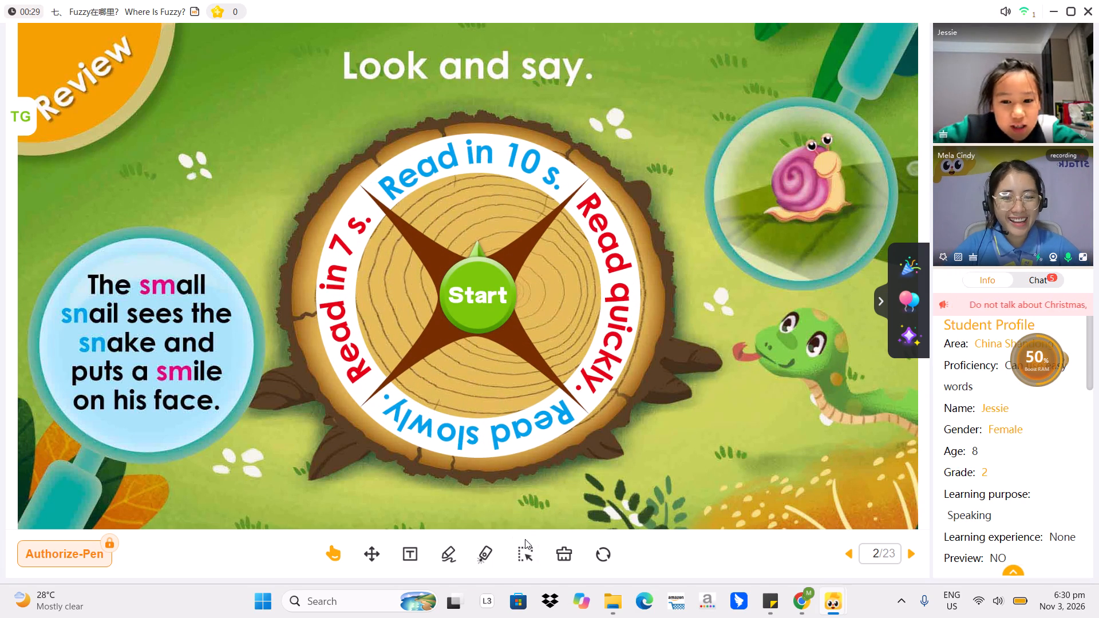
{"action": "left_click", "coordinate": [523, 544]}
{"action": "left_click_drag", "start_coordinate": [26, 235], "coordinate": [261, 506]}
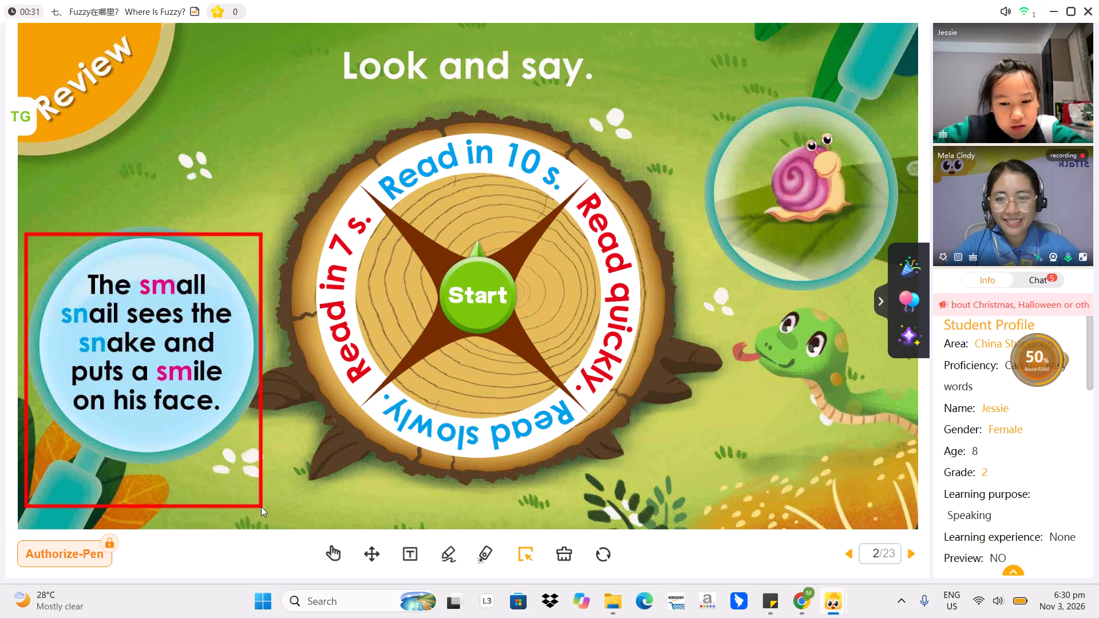
{"action": "left_click_drag", "start_coordinate": [261, 506], "coordinate": [300, 498]}
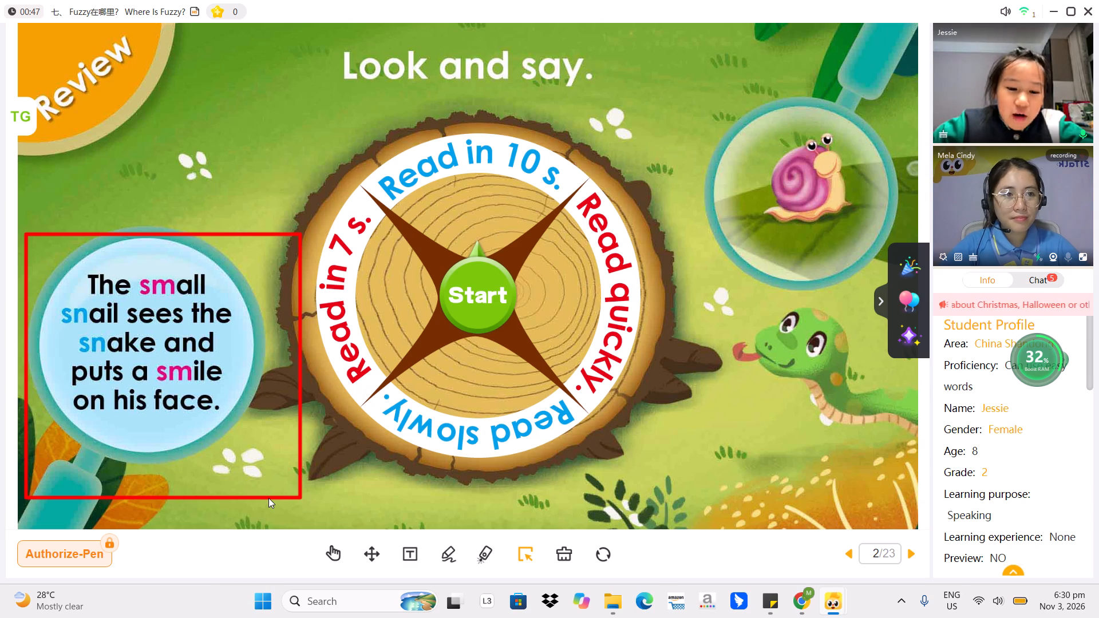
Spin the reading-style wheel on the Look and say slide with the Active tools pointer and stop it.
{"action": "left_click", "coordinate": [334, 545]}
{"action": "left_click", "coordinate": [484, 307]}
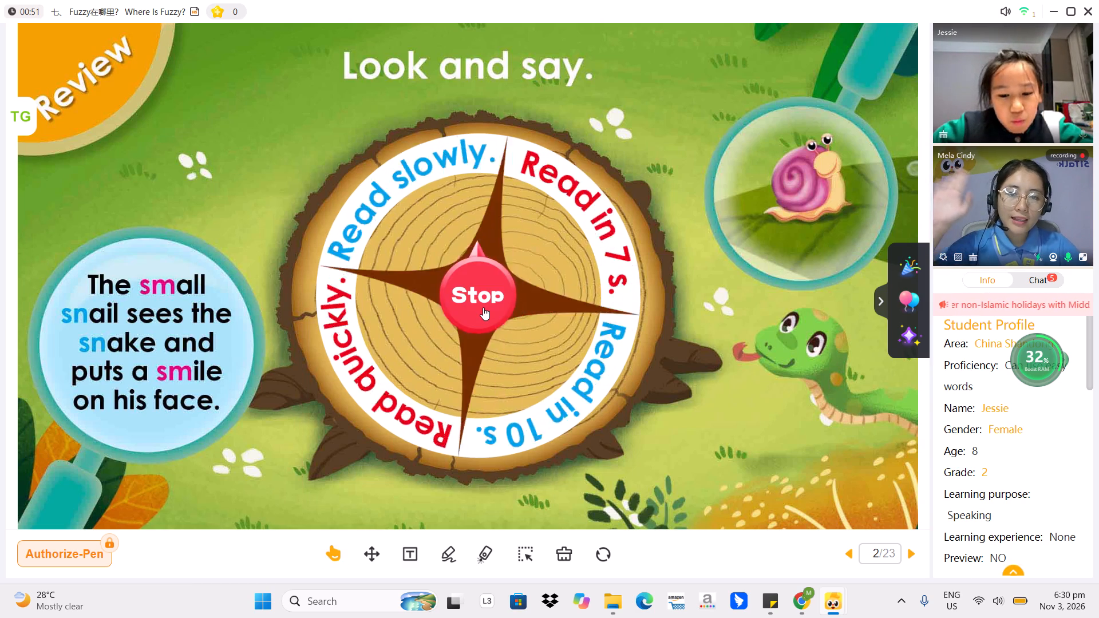
{"action": "left_click", "coordinate": [483, 307]}
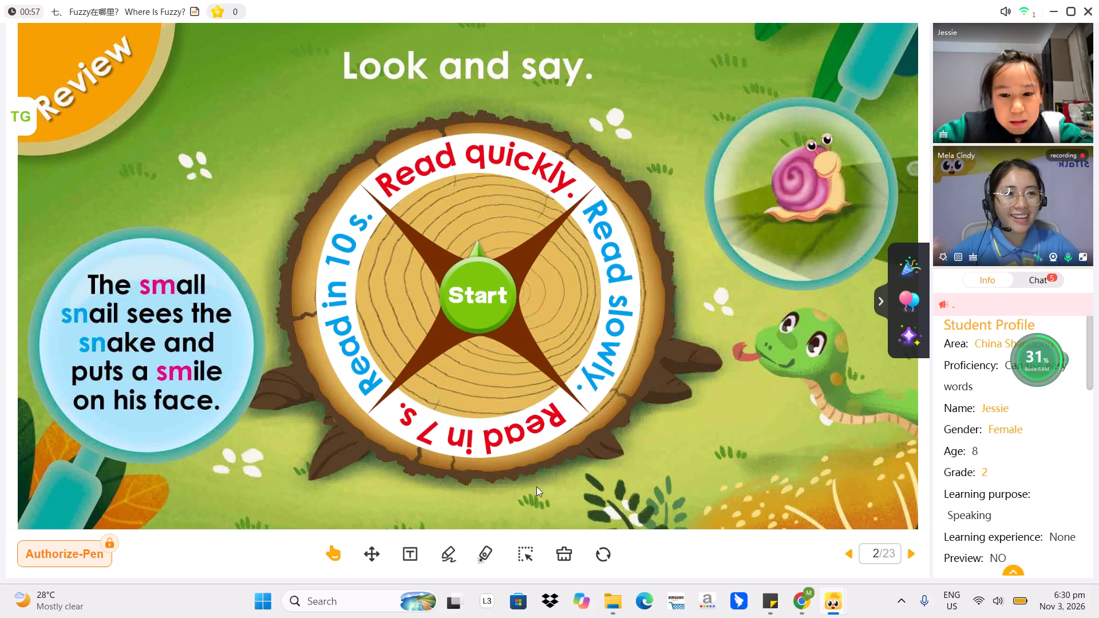
Mute the teacher's microphone for the student's reading turn, reselect the Rectangle tool, and unmute the microphone.
{"action": "left_click", "coordinate": [1062, 259]}
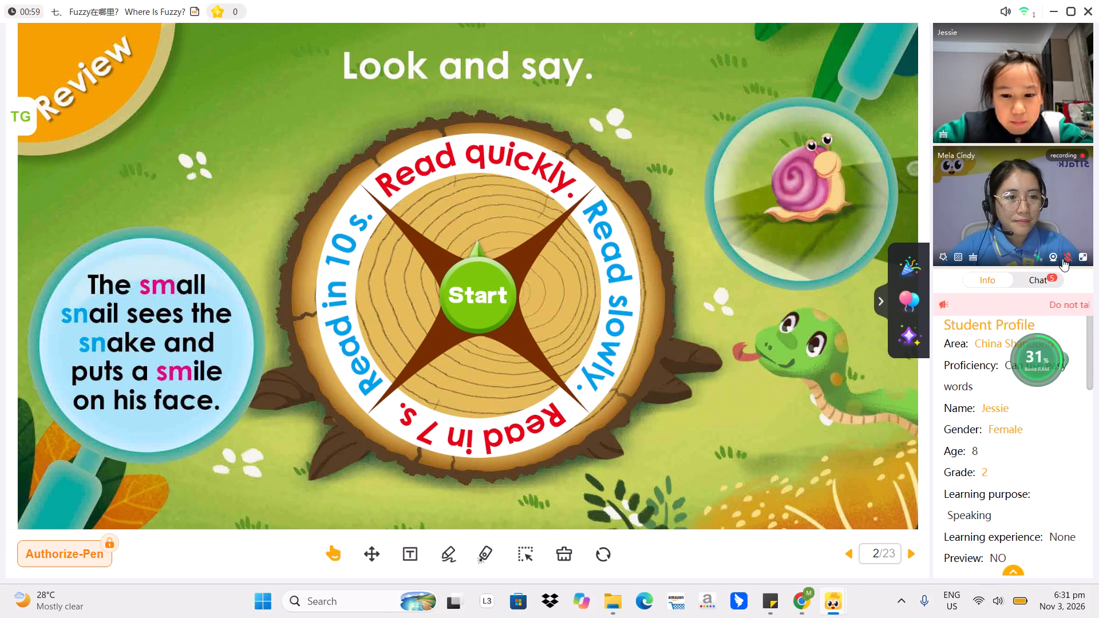
{"action": "left_click", "coordinate": [520, 550]}
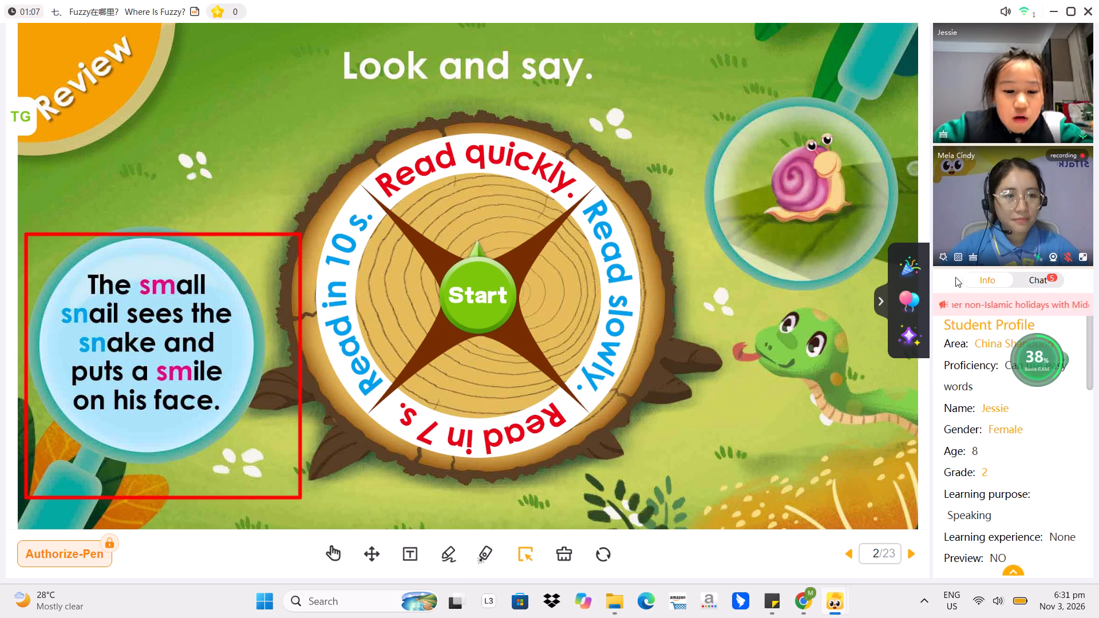
{"action": "left_click", "coordinate": [1064, 252]}
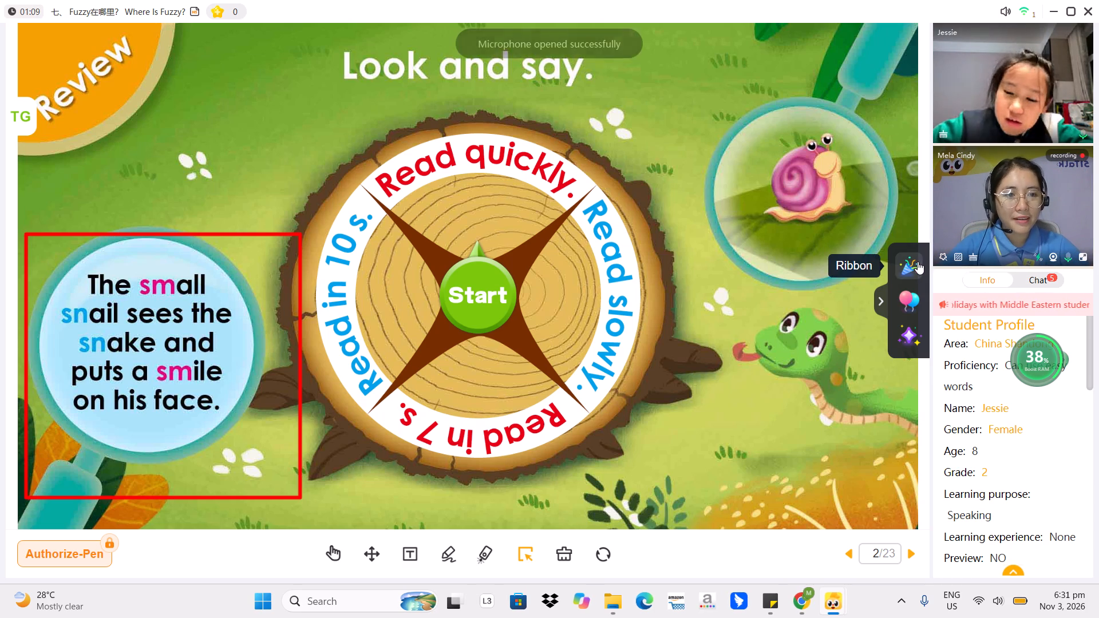
Send the student the Ribbon celebration effect.
{"action": "left_click", "coordinate": [918, 262]}
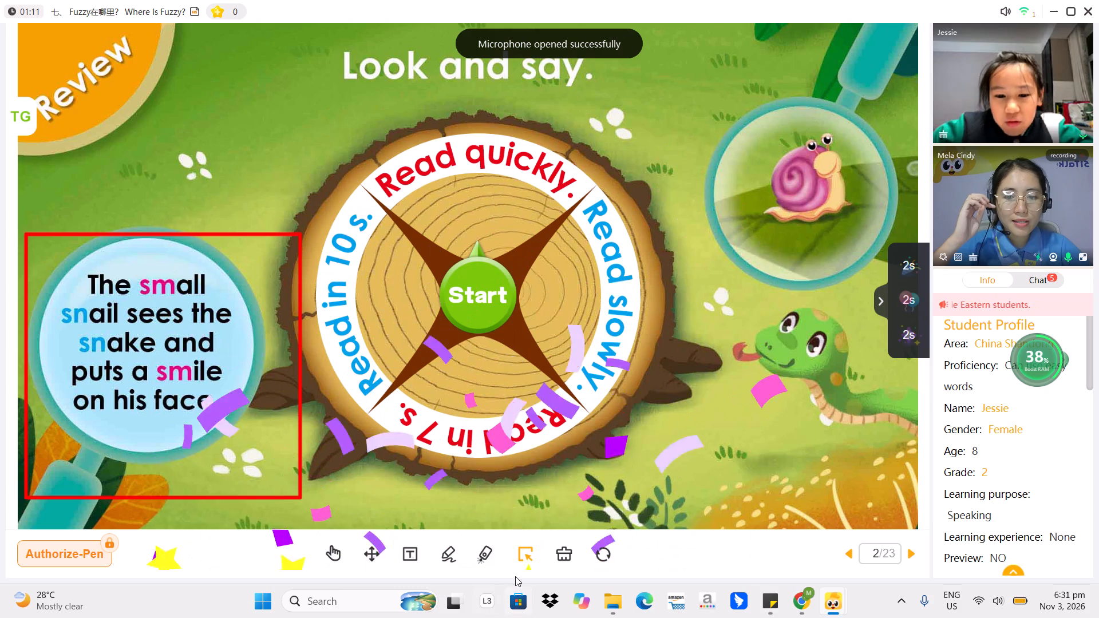
Mark the review sentence with rectangles around "small", "snail", "snake" and "smile" and a line under "sees".
{"action": "left_click_drag", "start_coordinate": [136, 268], "coordinate": [215, 298]}
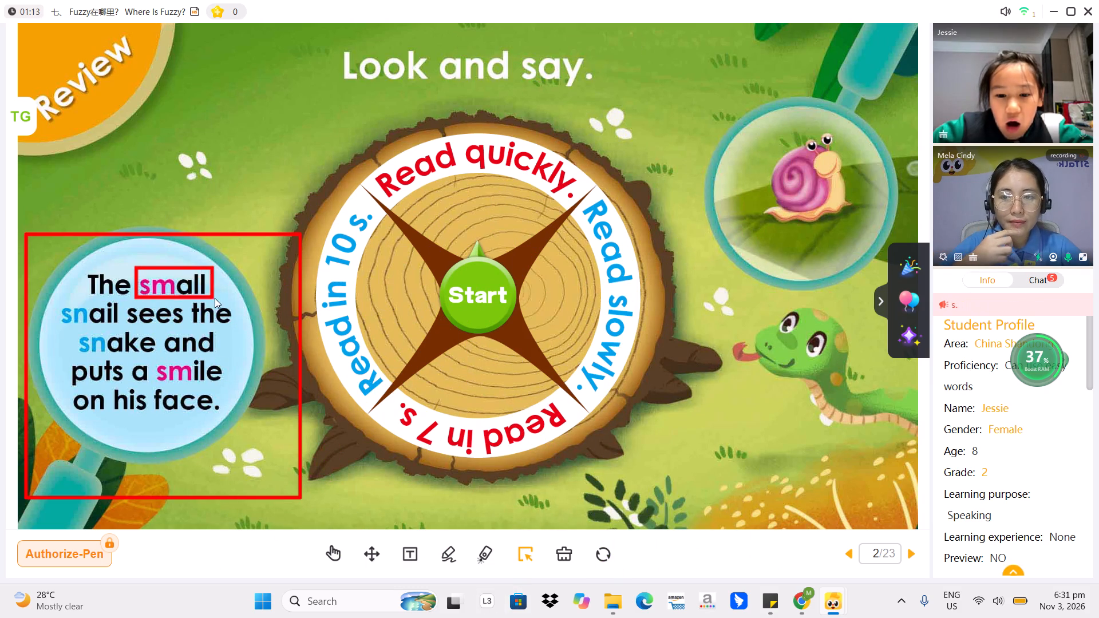
{"action": "left_click_drag", "start_coordinate": [215, 298], "coordinate": [220, 299]}
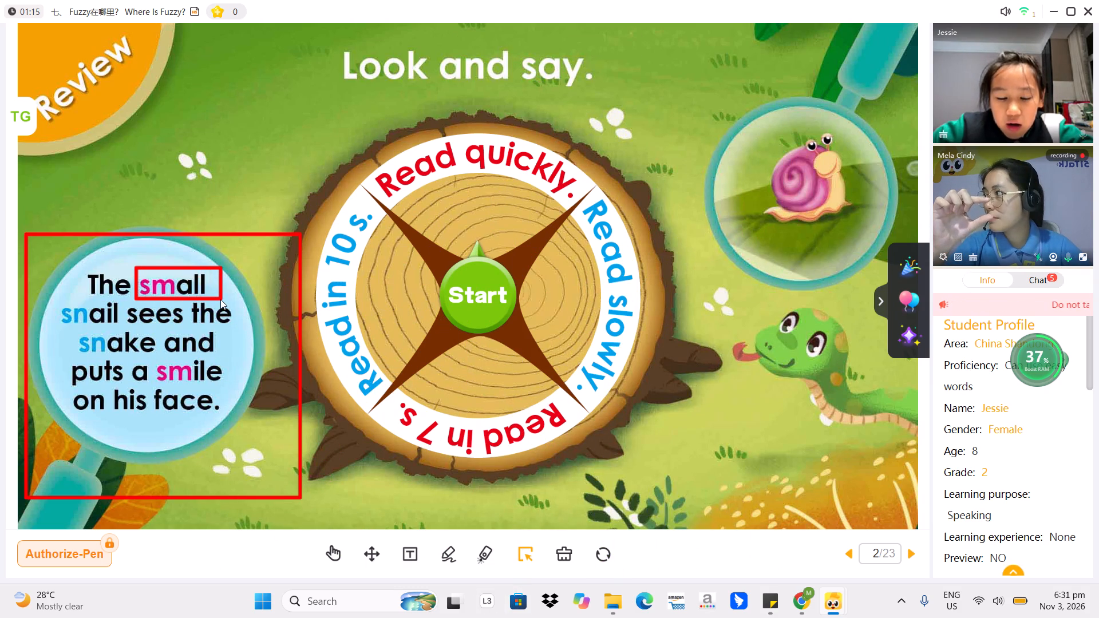
{"action": "left_click_drag", "start_coordinate": [49, 300], "coordinate": [121, 327]}
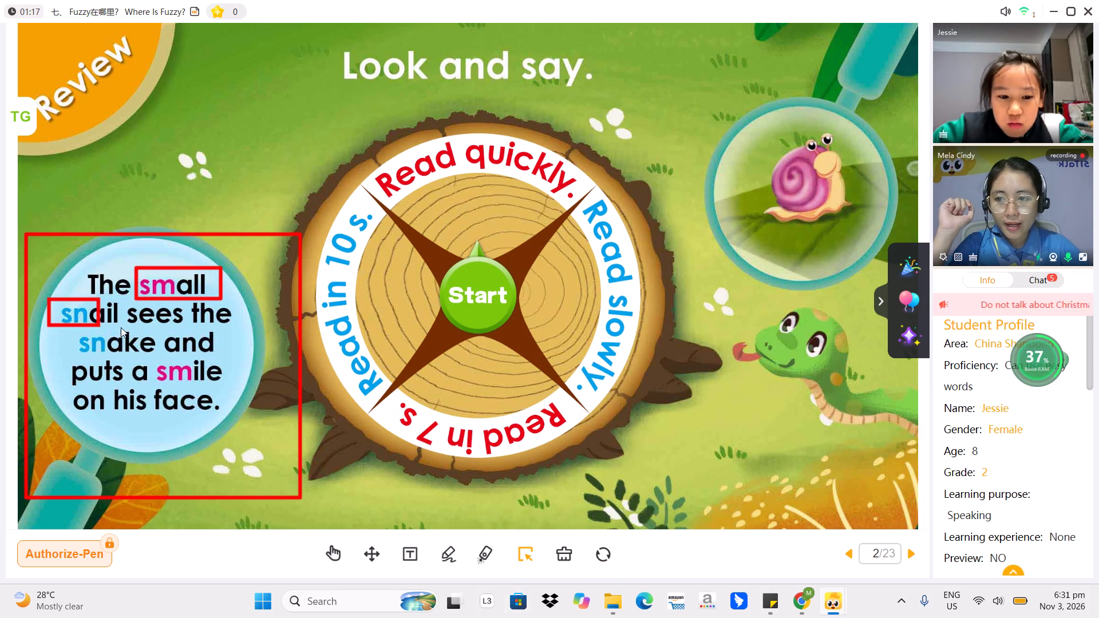
{"action": "left_click_drag", "start_coordinate": [121, 327], "coordinate": [129, 327]}
{"action": "left_click_drag", "start_coordinate": [133, 326], "coordinate": [140, 324]}
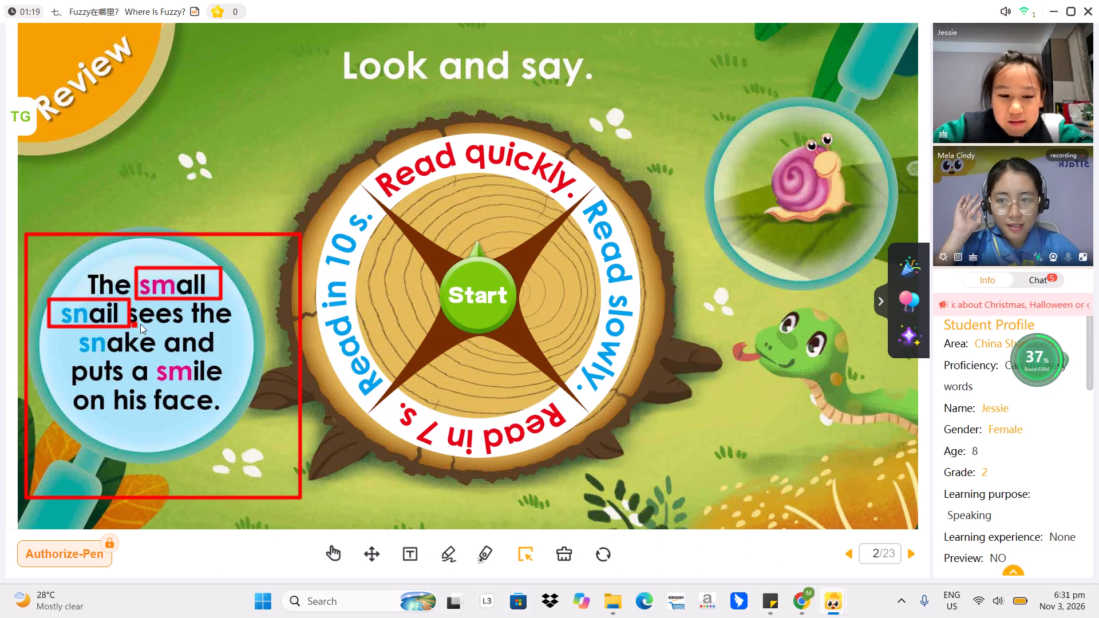
{"action": "left_click_drag", "start_coordinate": [140, 324], "coordinate": [184, 326]}
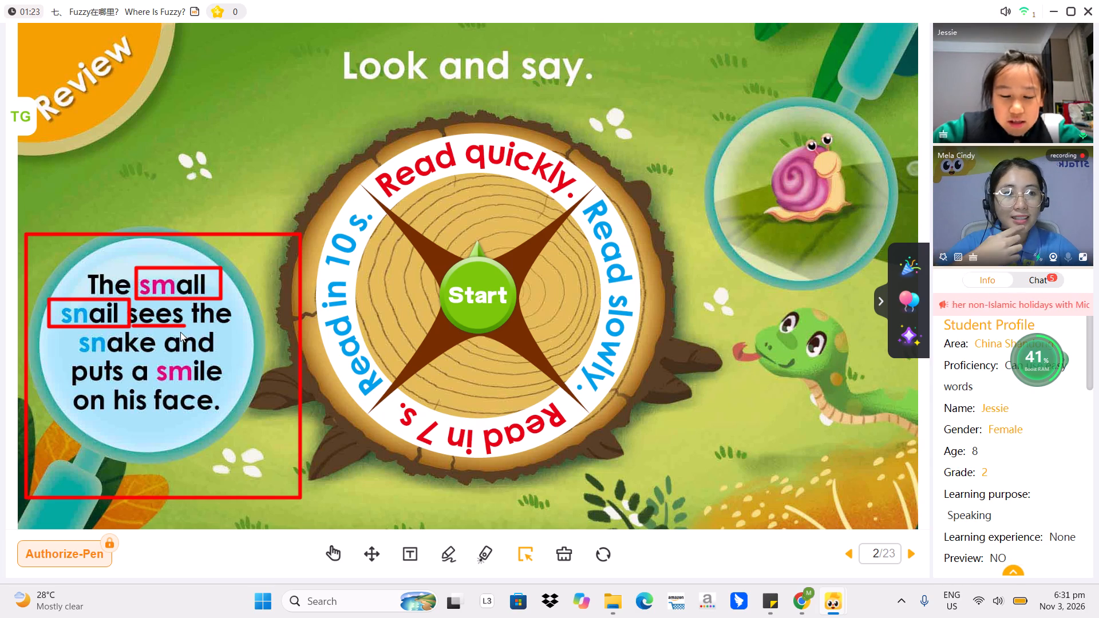
{"action": "left_click_drag", "start_coordinate": [74, 331], "coordinate": [156, 354]}
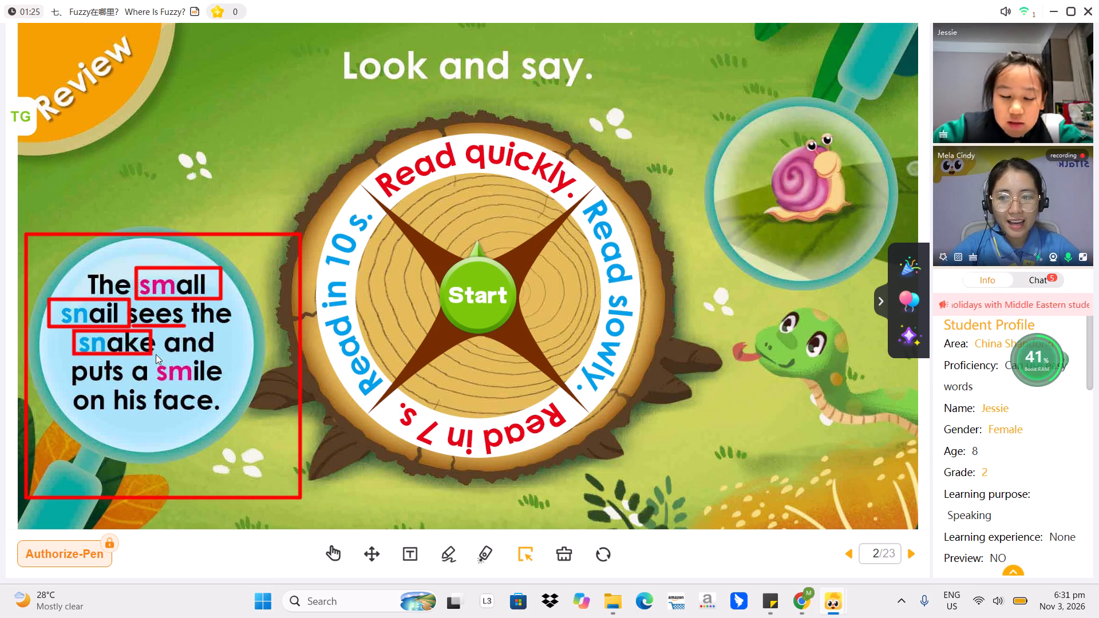
{"action": "left_click_drag", "start_coordinate": [156, 354], "coordinate": [159, 353]}
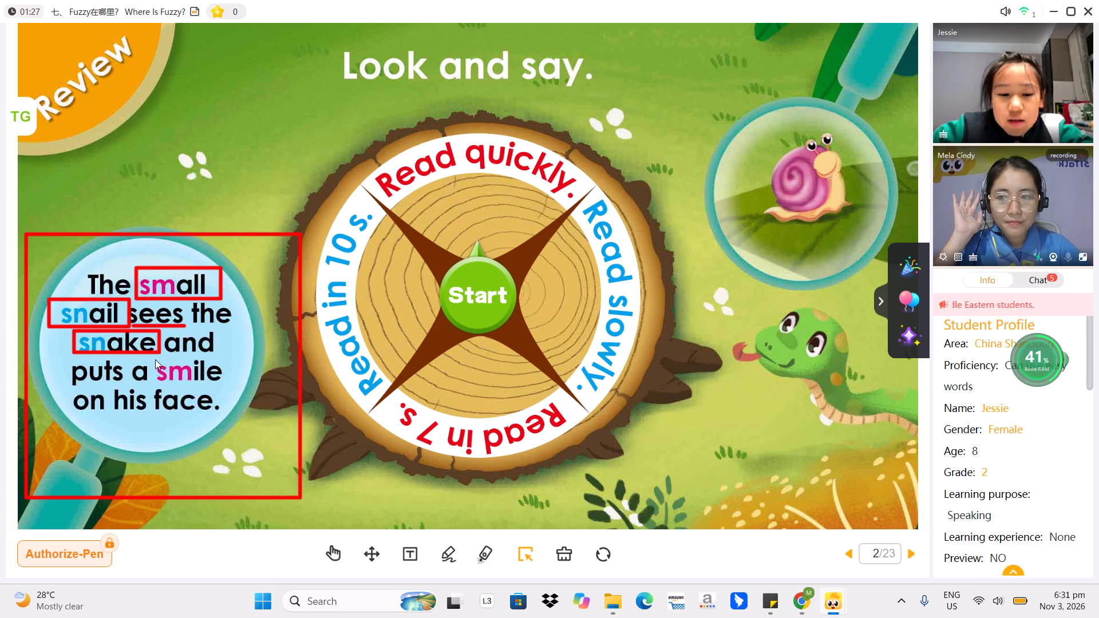
{"action": "left_click_drag", "start_coordinate": [156, 357], "coordinate": [255, 385]}
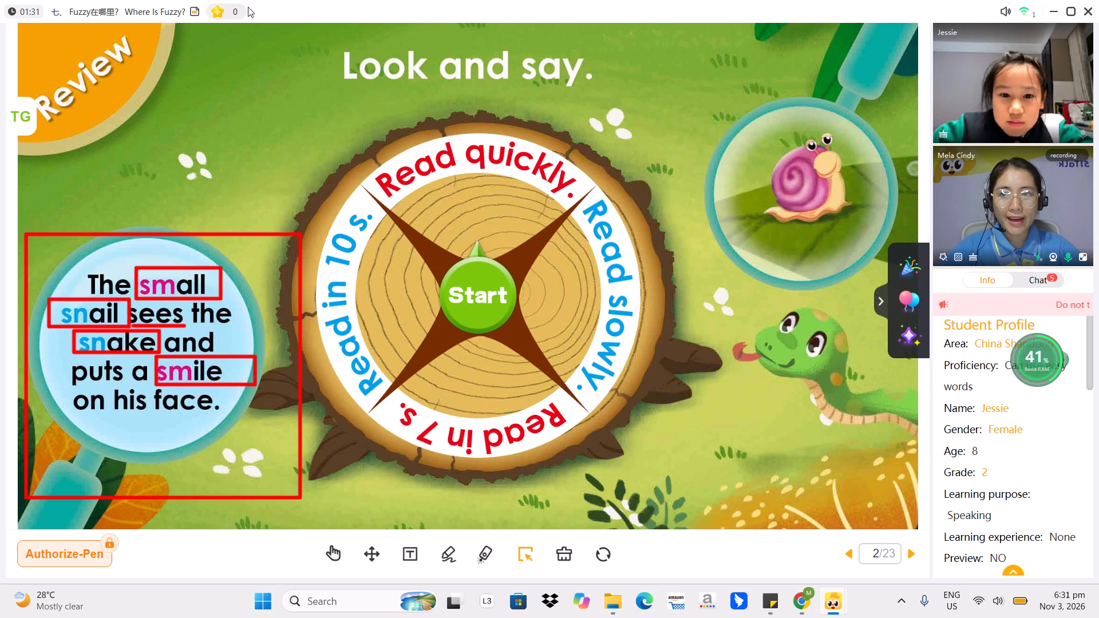
Award the student a star for the review reading.
{"action": "left_click", "coordinate": [218, 8]}
Advance to slide 3 and frame the "Where Is Fuzzy?" title with a rectangle.
{"action": "left_click", "coordinate": [912, 550]}
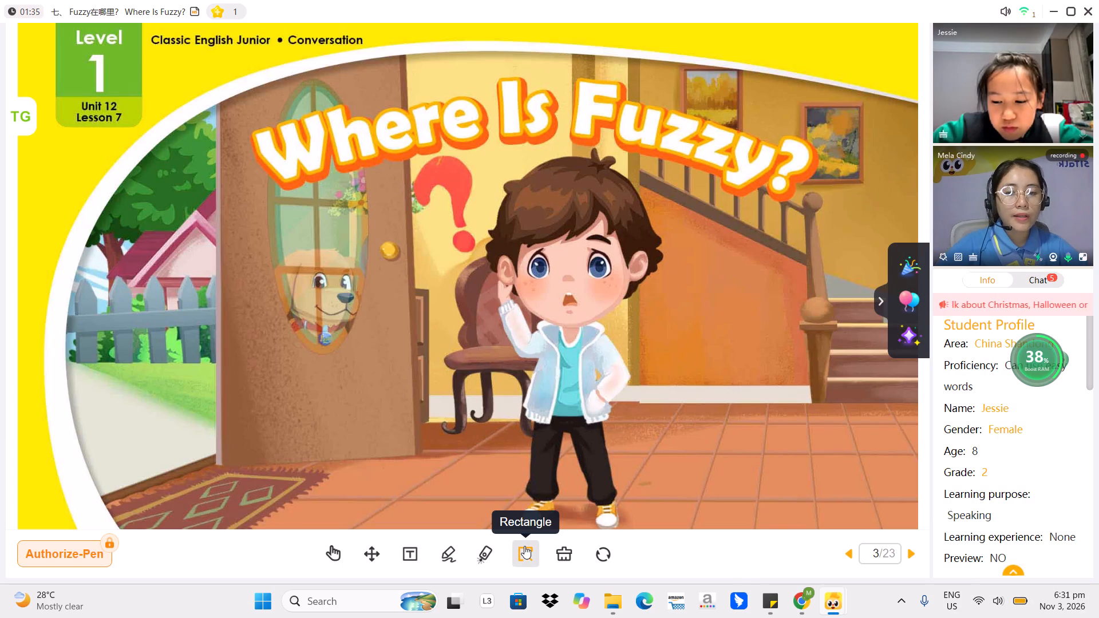
{"action": "left_click_drag", "start_coordinate": [240, 87], "coordinate": [793, 223]}
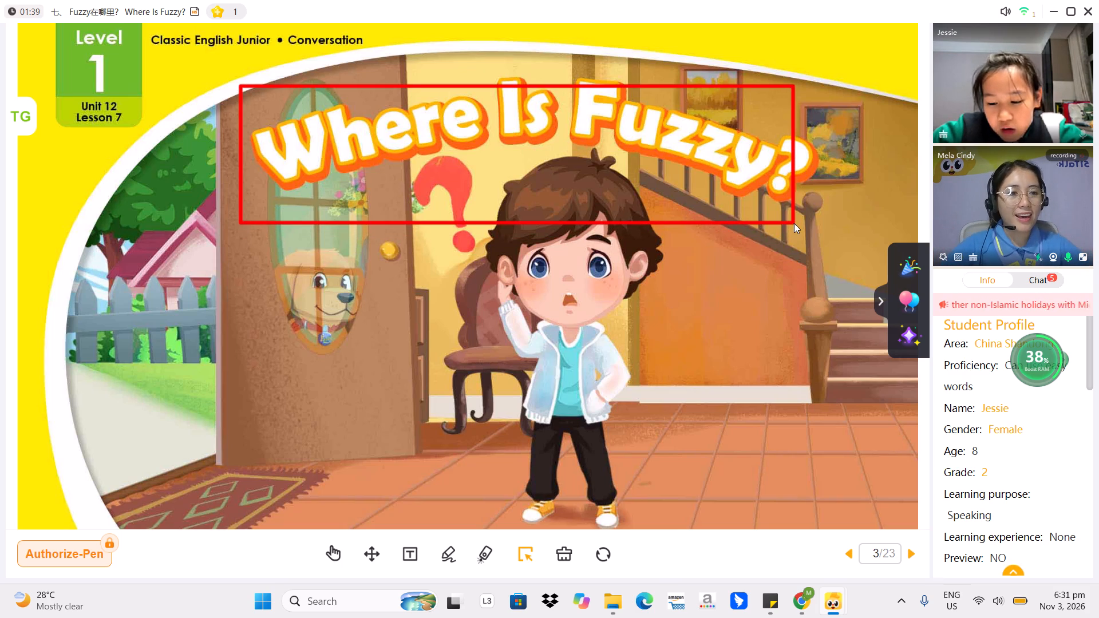
Mute the teacher's microphone for the student's turn on the title slide, and turn it back on.
{"action": "left_click", "coordinate": [1066, 255]}
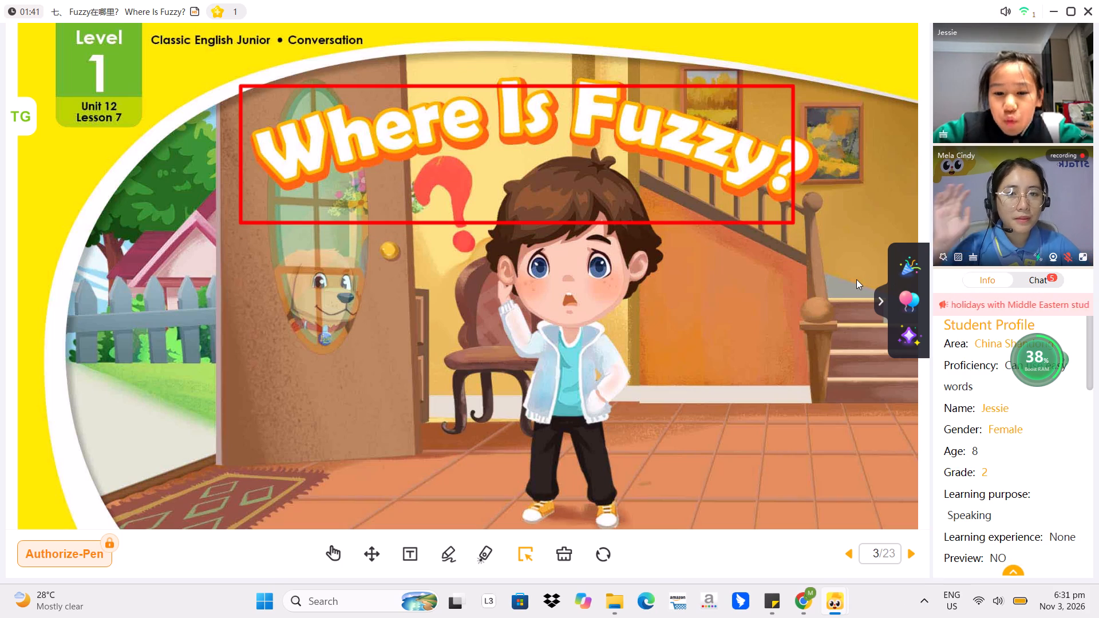
{"action": "left_click", "coordinate": [1072, 257]}
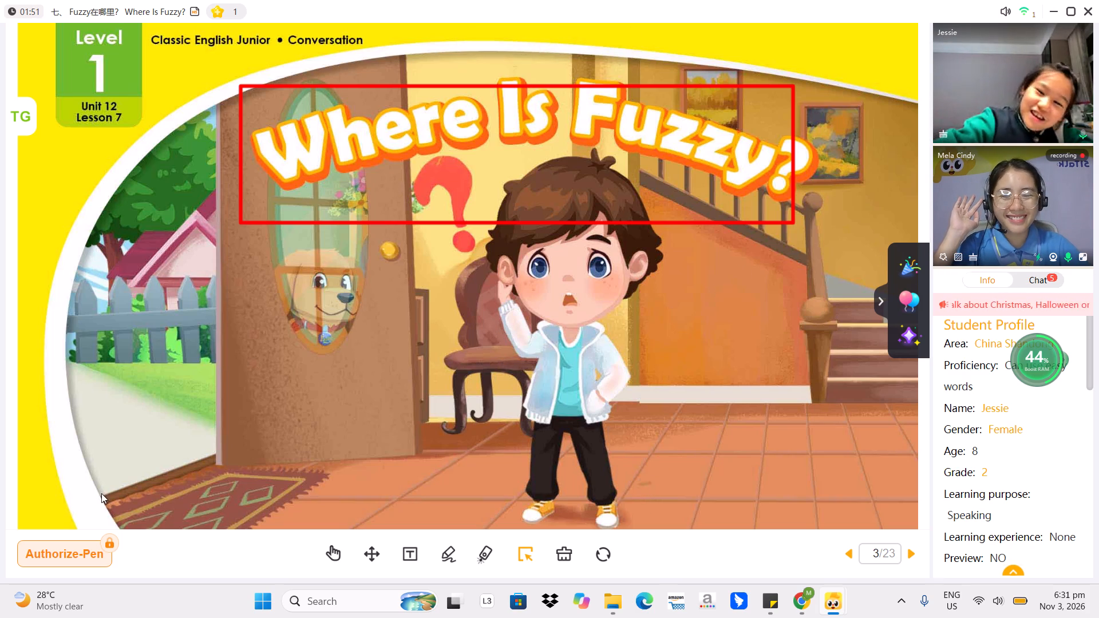
Authorize the student to draw with the pen on the title slide.
{"action": "left_click", "coordinate": [78, 552]}
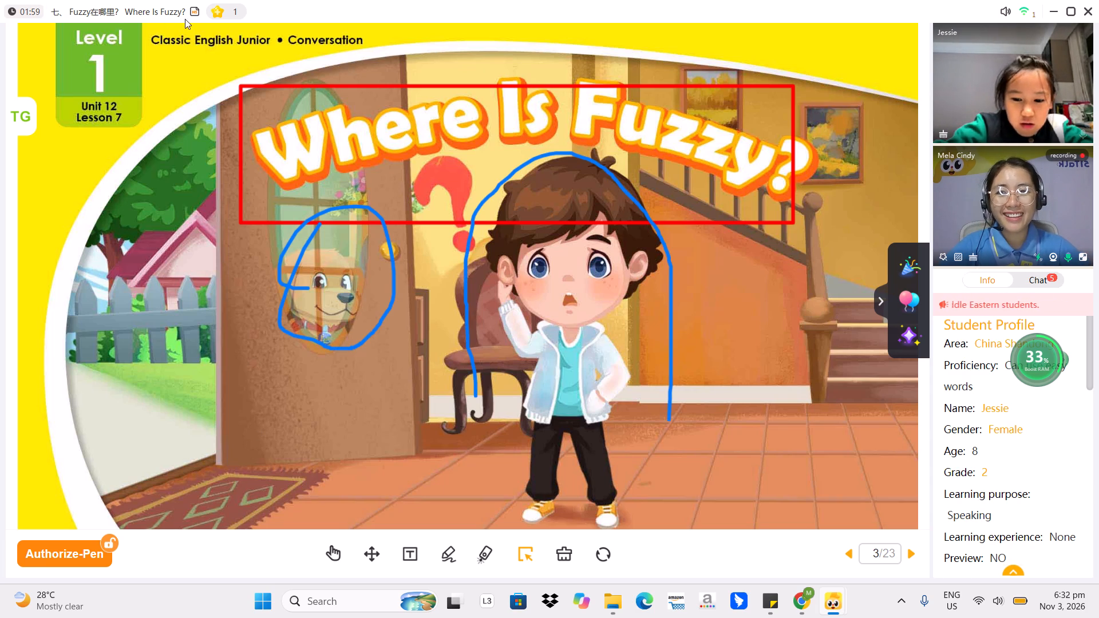
Award the student a star for circling the pictures on the title slide.
{"action": "left_click", "coordinate": [214, 17]}
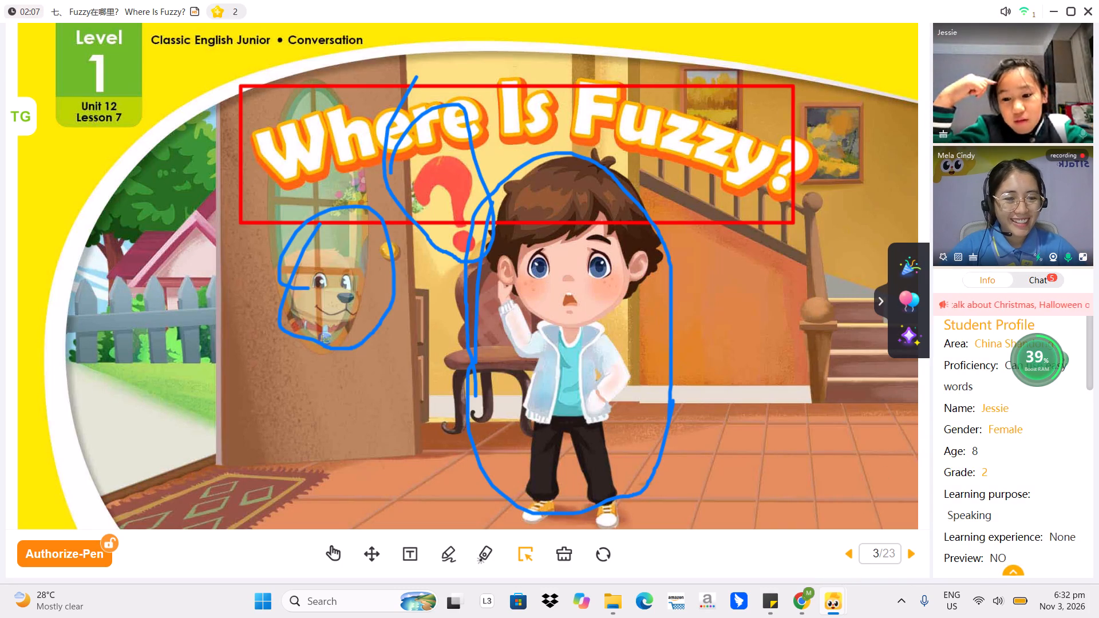
Advance to the Drag and say slide on page 4 and authorize the student to click.
{"action": "left_click", "coordinate": [916, 552]}
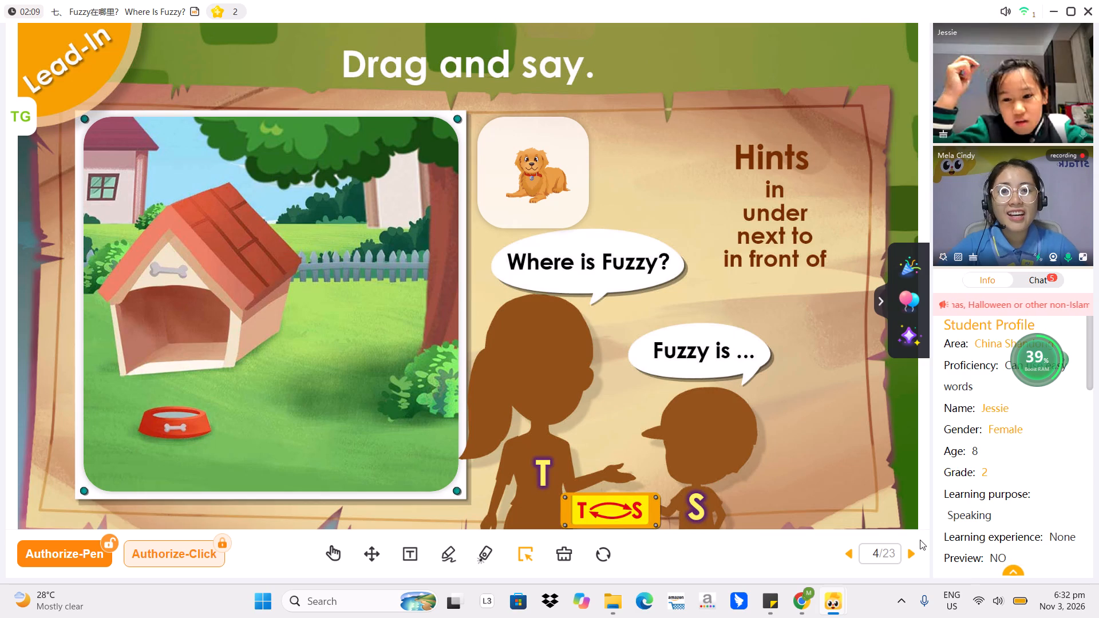
{"action": "left_click", "coordinate": [168, 542]}
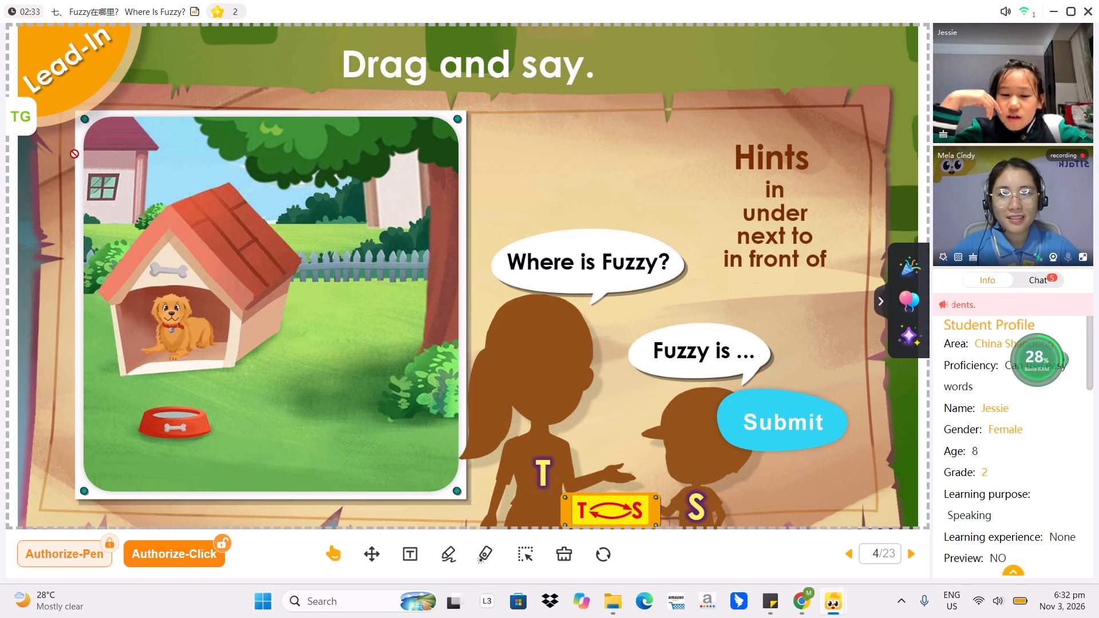
Check the teacher guide's instructions and sample answer for the Drag and say slide, and close the guide.
{"action": "left_click", "coordinate": [25, 119]}
{"action": "scroll", "coordinate": [204, 204], "scroll_direction": "down", "scroll_amount": 3}
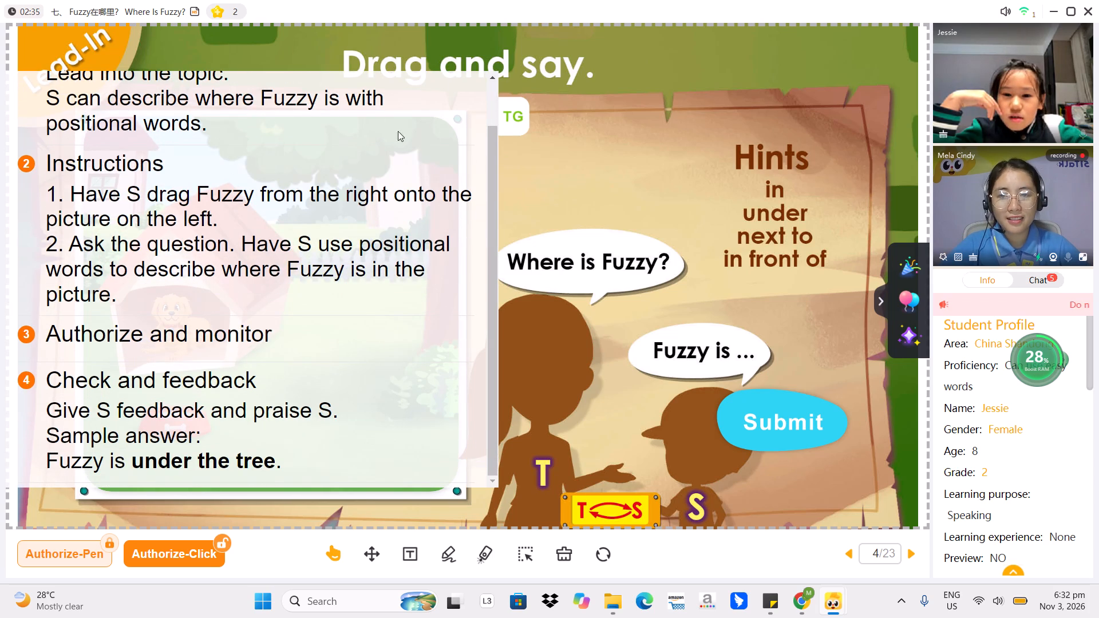
{"action": "left_click", "coordinate": [527, 118]}
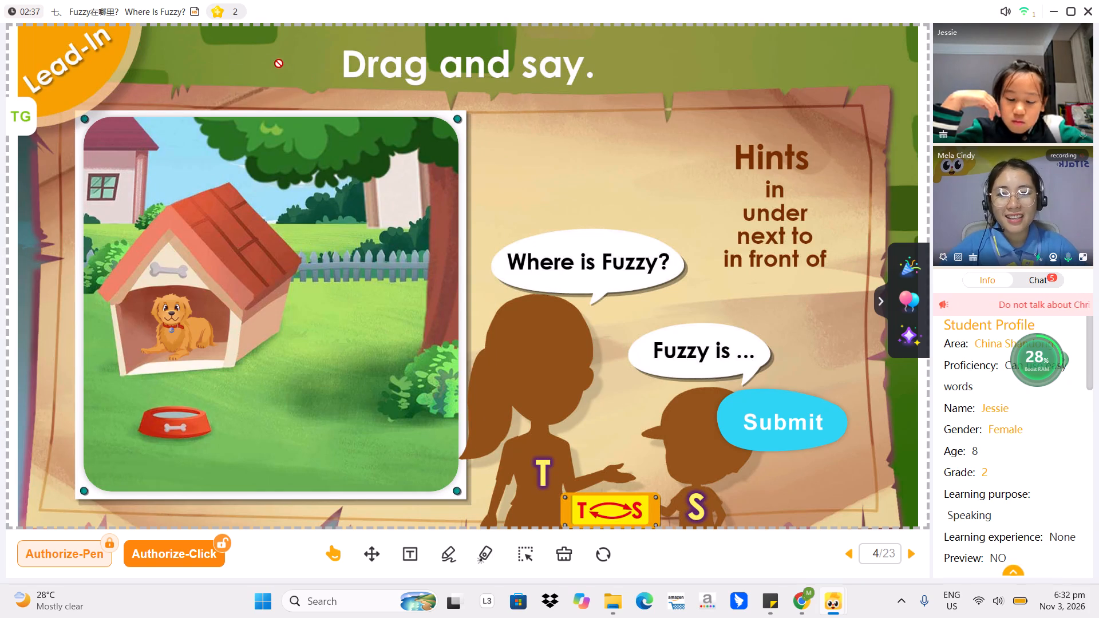
Award the student a star for the Drag and say activity.
{"action": "left_click", "coordinate": [218, 11]}
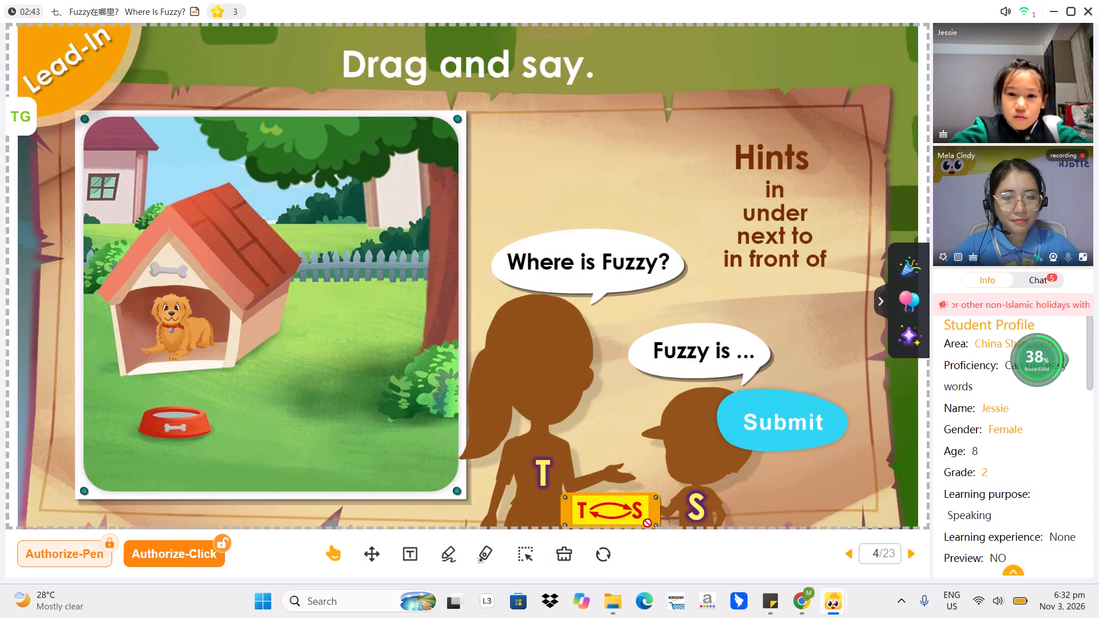
Frame the Submit button on the Drag and say slide with a rectangle.
{"action": "left_click", "coordinate": [515, 548]}
{"action": "left_click_drag", "start_coordinate": [663, 385], "coordinate": [845, 470]}
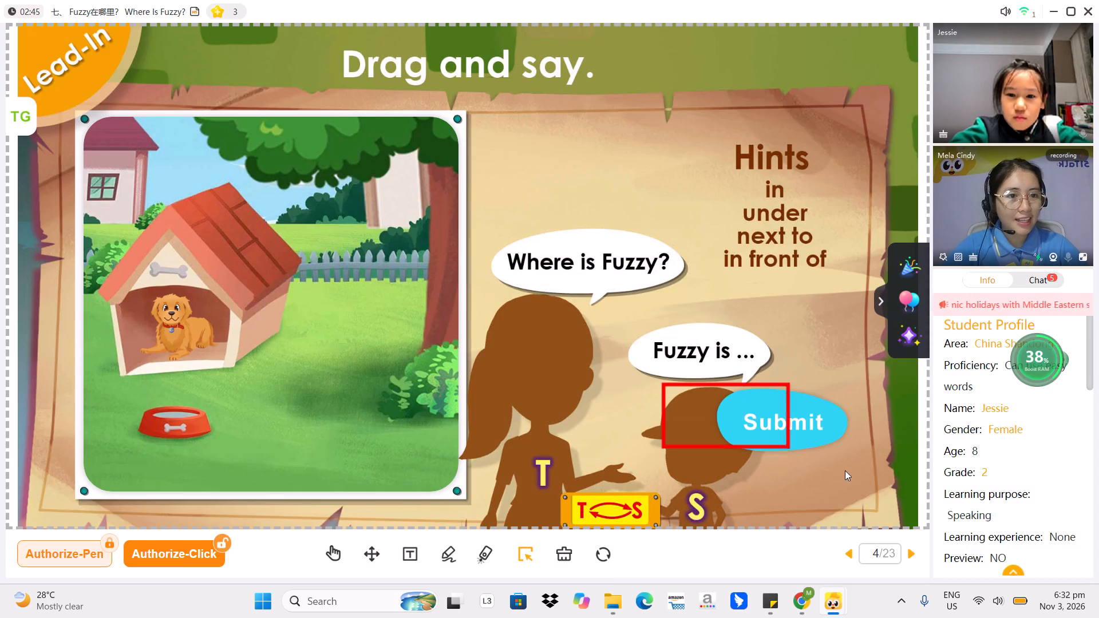
Finish the rectangle around the Submit button and award the student a star for the Drag and say activity.
{"action": "left_click_drag", "start_coordinate": [845, 470], "coordinate": [873, 485]}
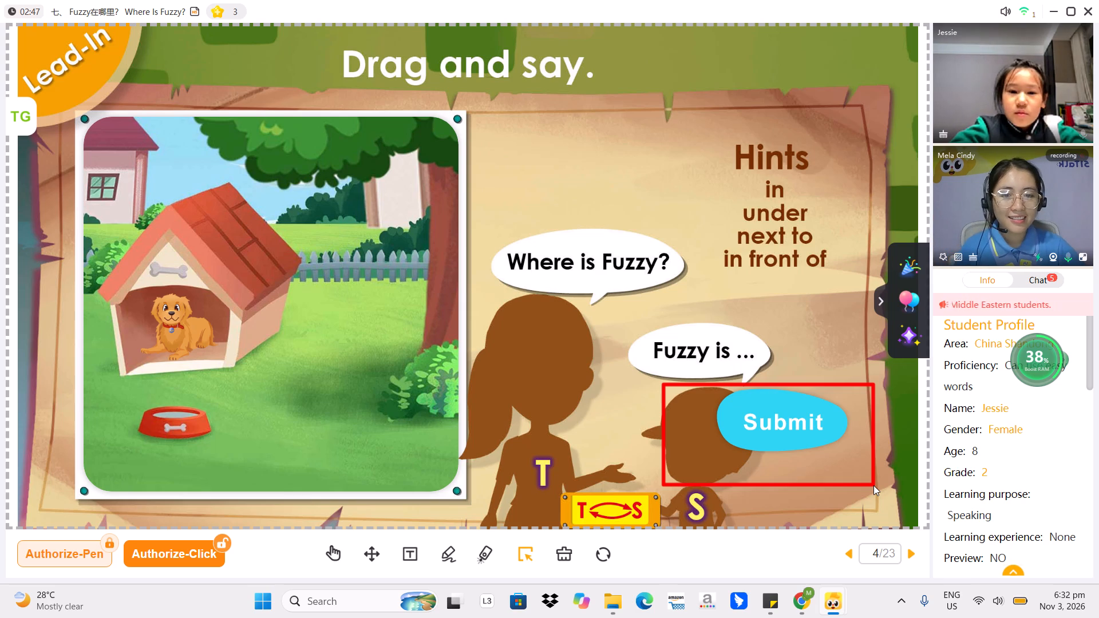
{"action": "left_click", "coordinate": [218, 12]}
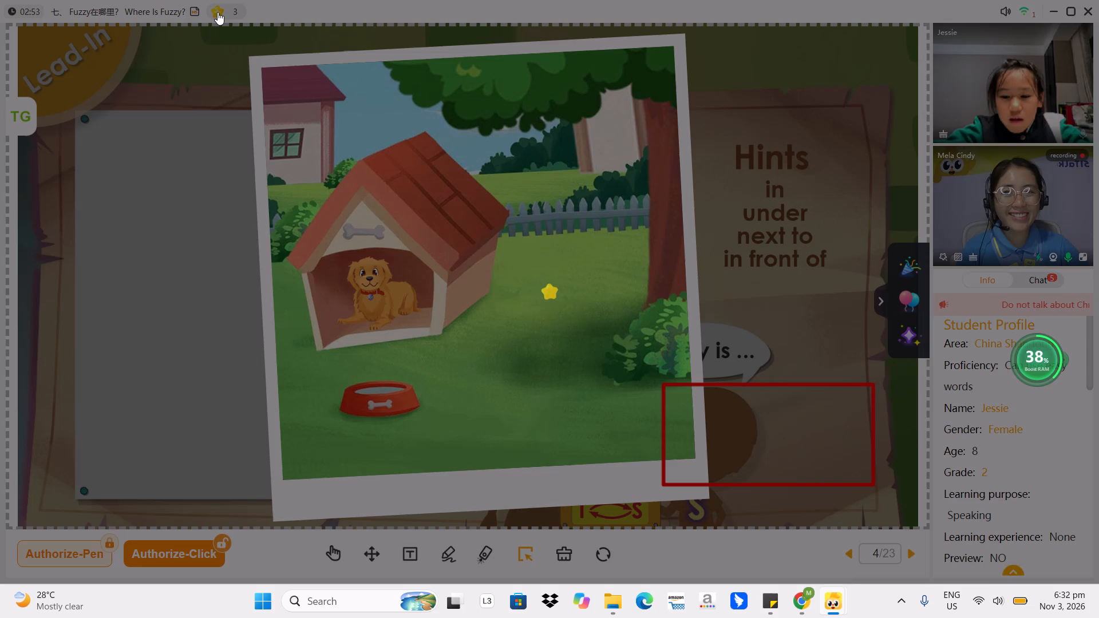
Advance past the Word Fun slide to the "stairs" slide on page 6 and play the word's audio.
{"action": "left_click", "coordinate": [918, 554]}
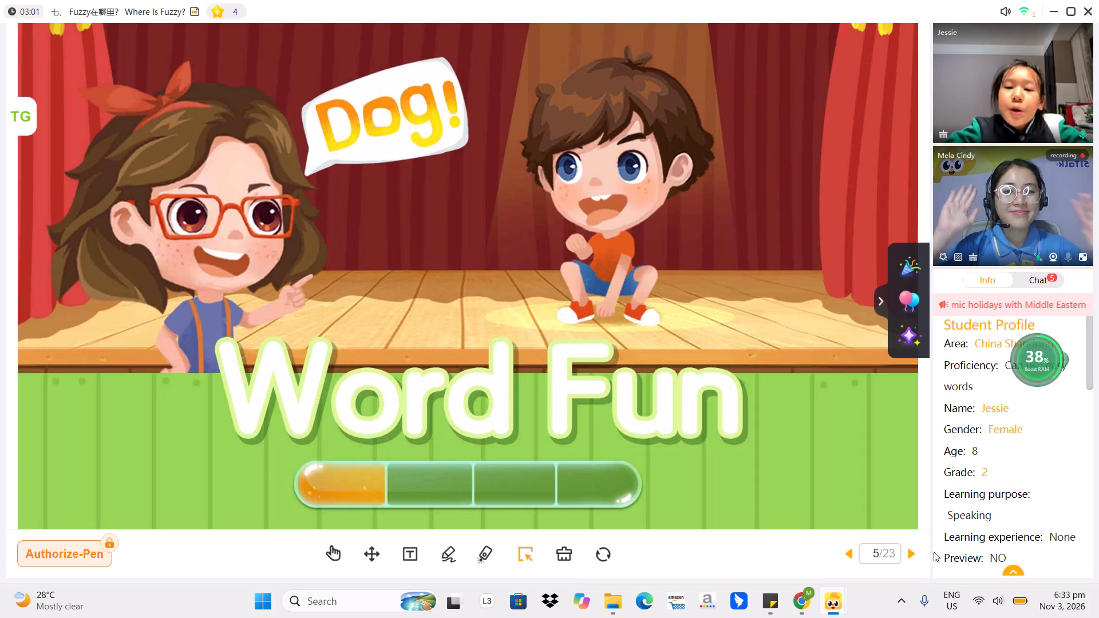
{"action": "left_click", "coordinate": [910, 554]}
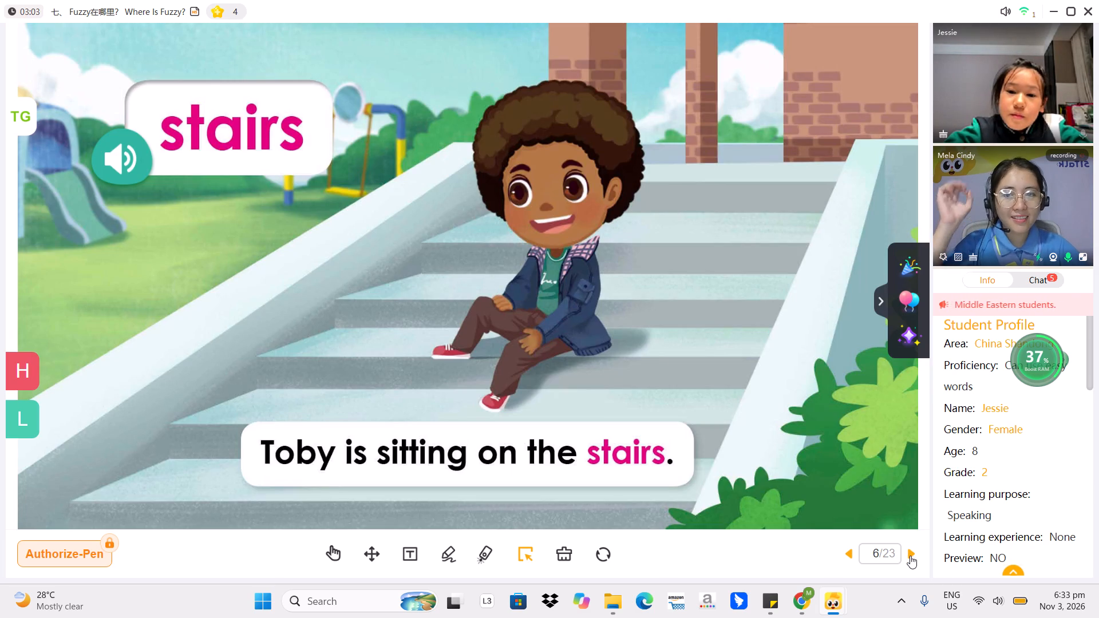
{"action": "left_click", "coordinate": [323, 549]}
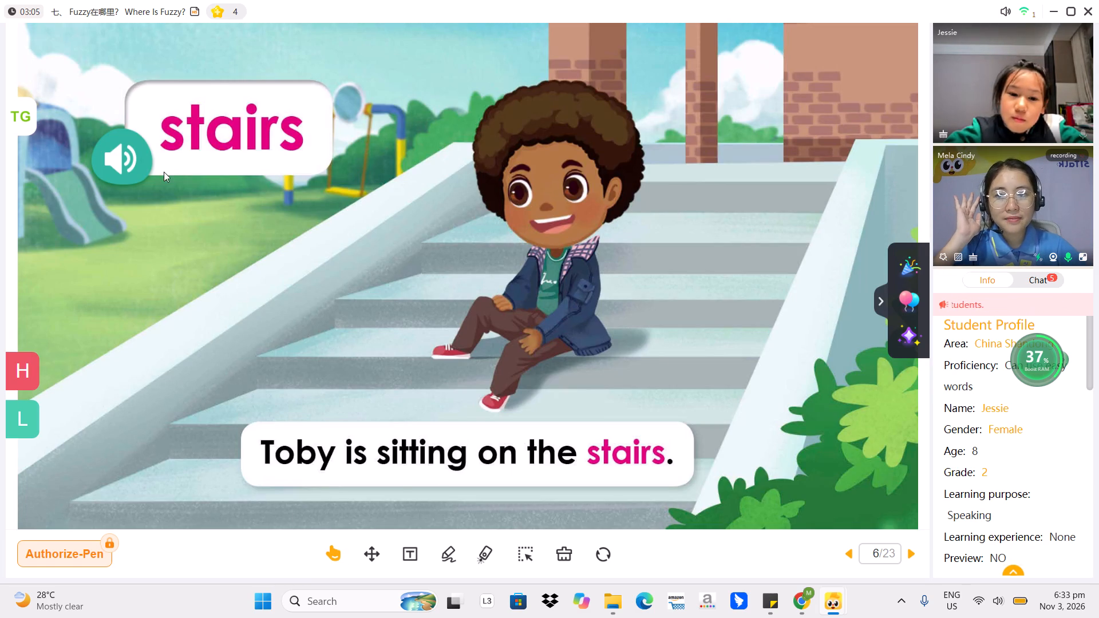
{"action": "left_click", "coordinate": [130, 158]}
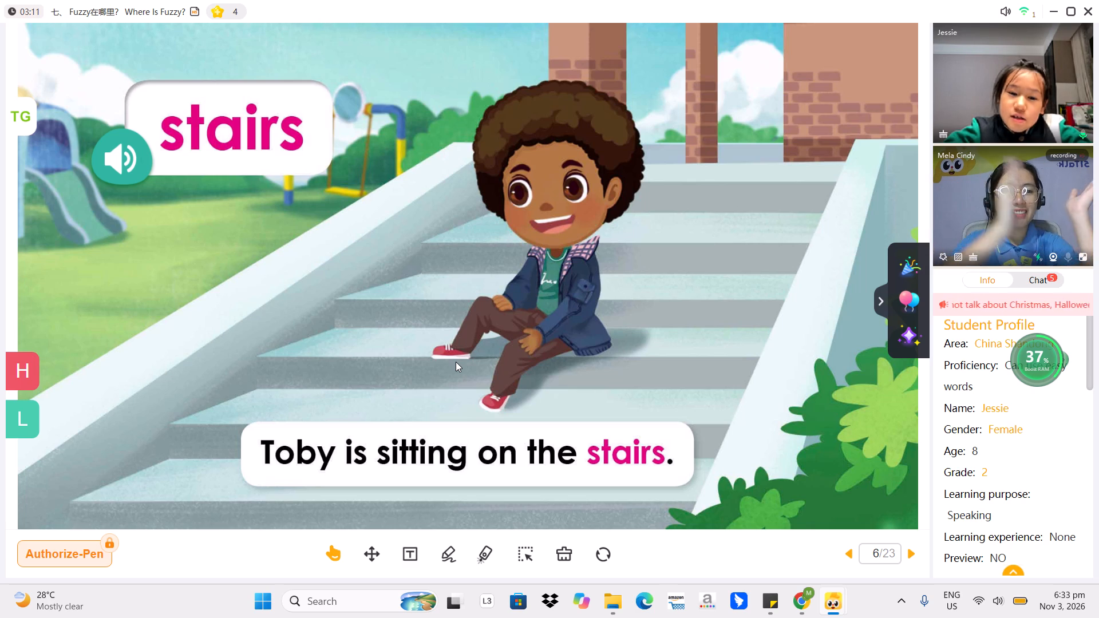
Frame the sentence "Toby is sitting on the stairs." with a rectangle.
{"action": "left_click", "coordinate": [527, 552]}
{"action": "left_click_drag", "start_coordinate": [227, 408], "coordinate": [692, 498]}
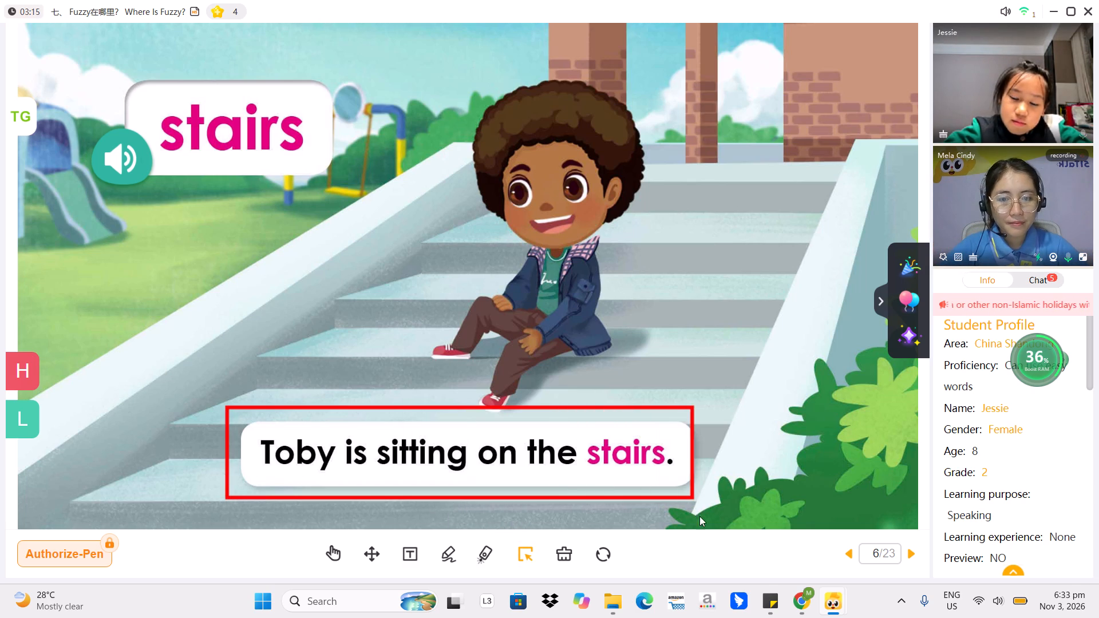
Check the H hint on the "stairs" slide, close it, and bring up the sticky note with the "stairs" questions.
{"action": "left_click", "coordinate": [733, 596]}
{"action": "left_click", "coordinate": [18, 359]}
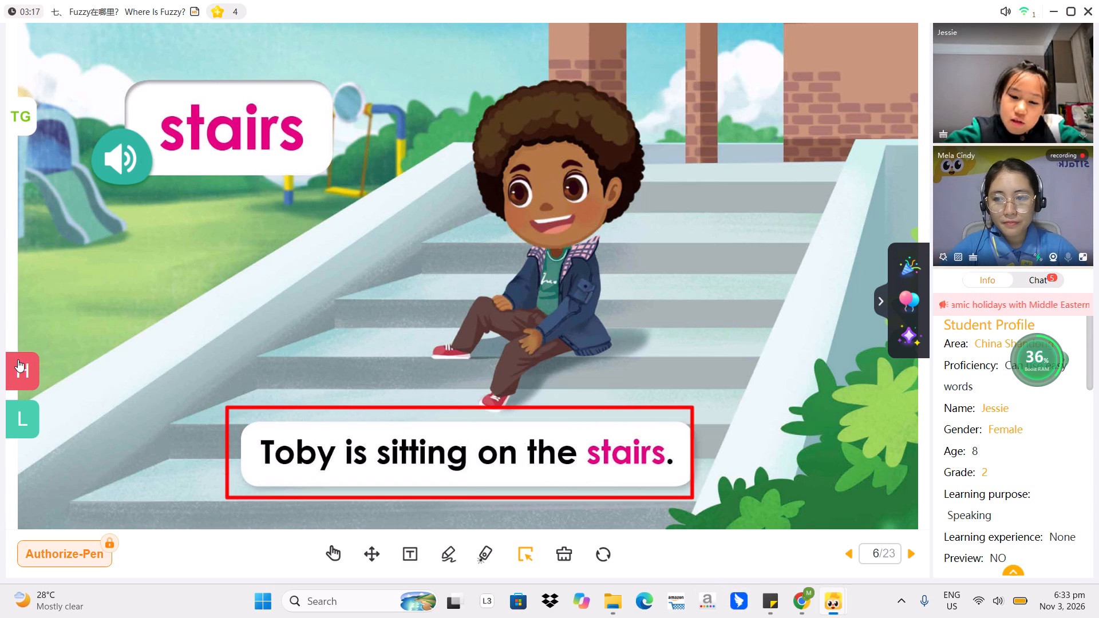
{"action": "left_click", "coordinate": [510, 372]}
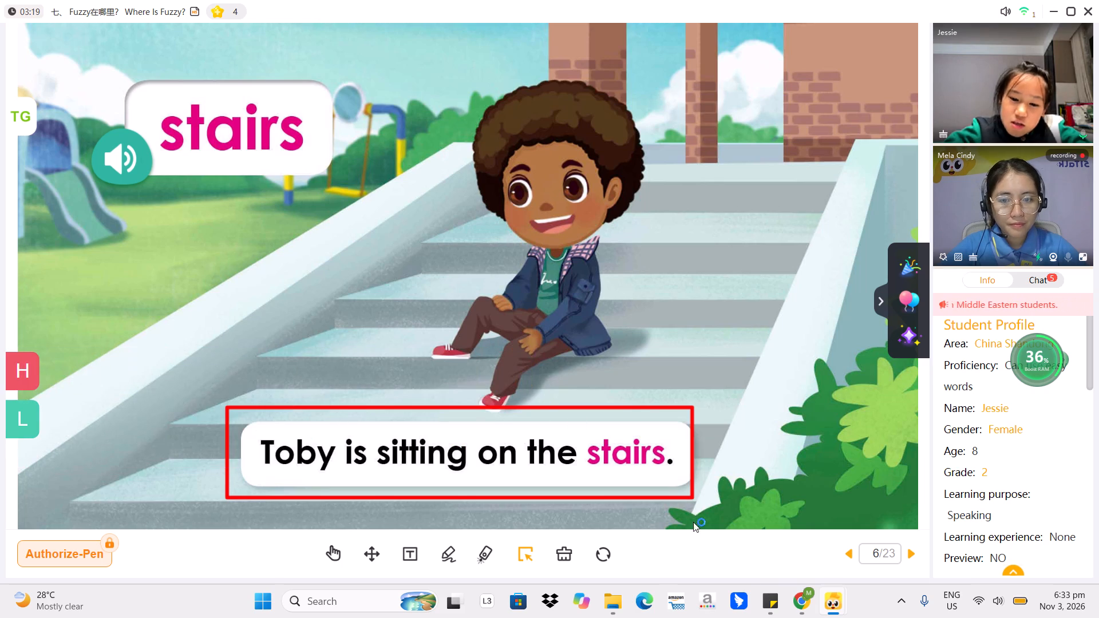
{"action": "left_click", "coordinate": [775, 597]}
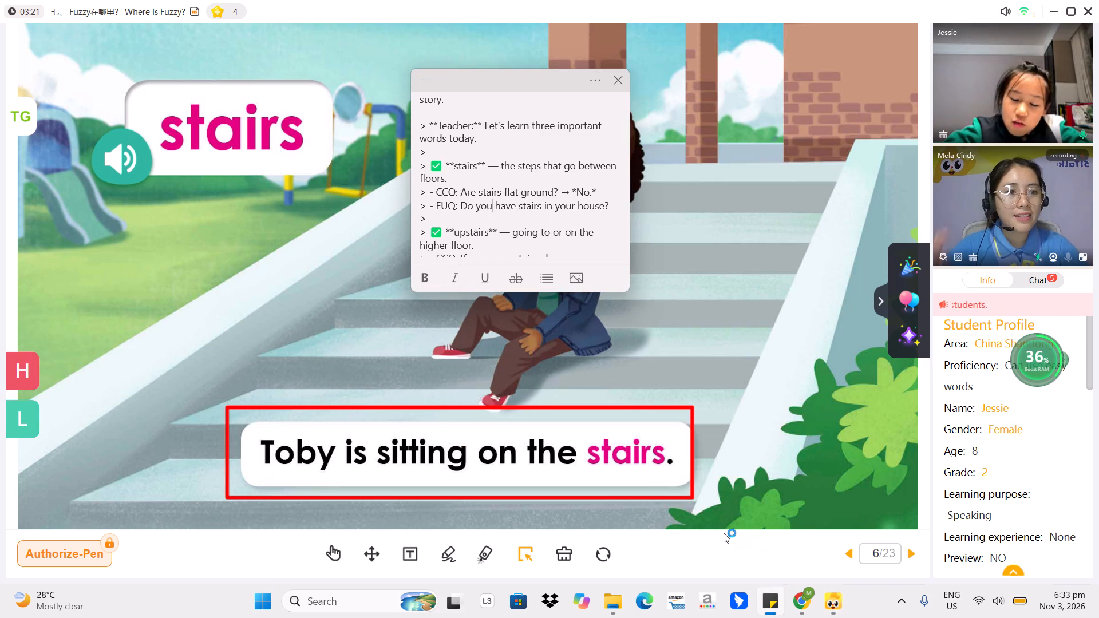
Underline the word "sitting" in the framed sentence using a thin, flat rectangle.
{"action": "left_click_drag", "start_coordinate": [369, 477], "coordinate": [417, 474]}
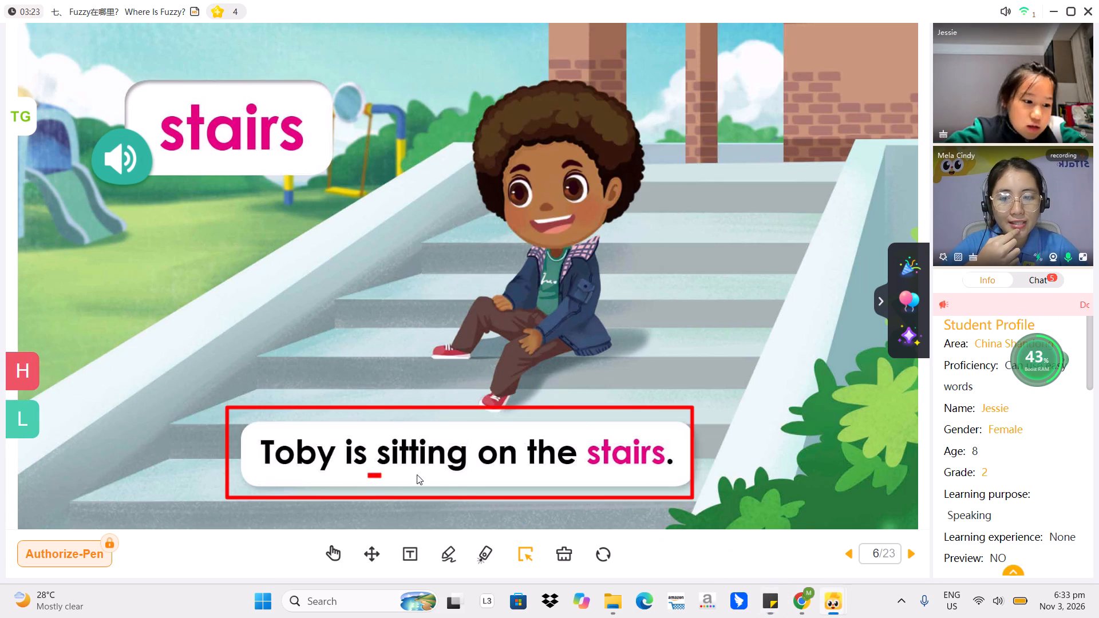
{"action": "left_click_drag", "start_coordinate": [417, 474], "coordinate": [446, 476]}
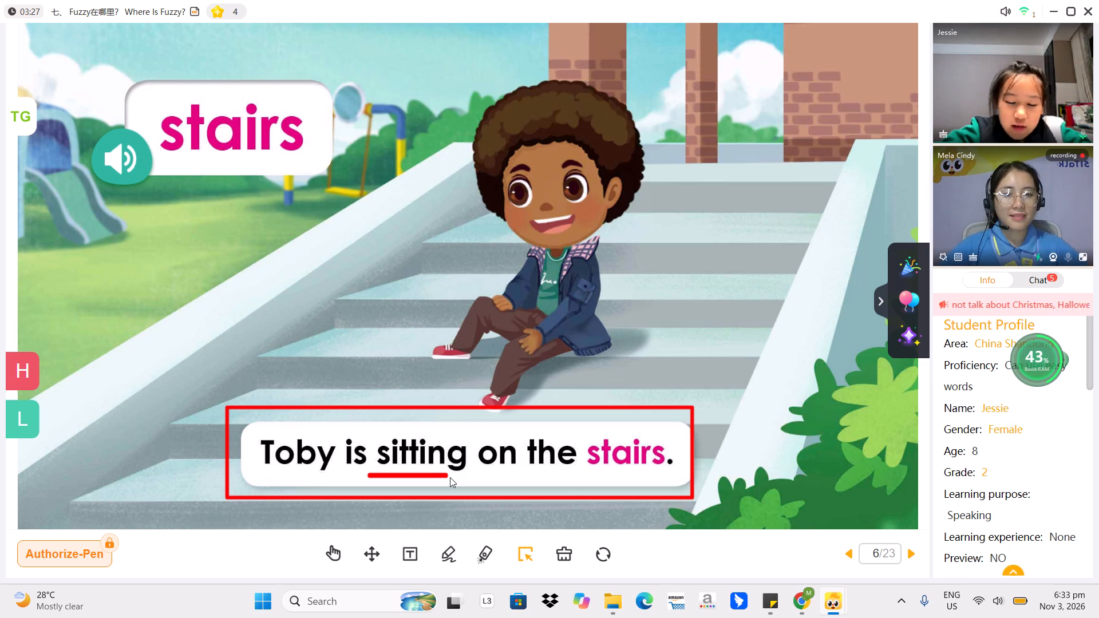
Bring up the sticky note again to consult the questions for the word "stairs".
{"action": "left_click", "coordinate": [769, 603]}
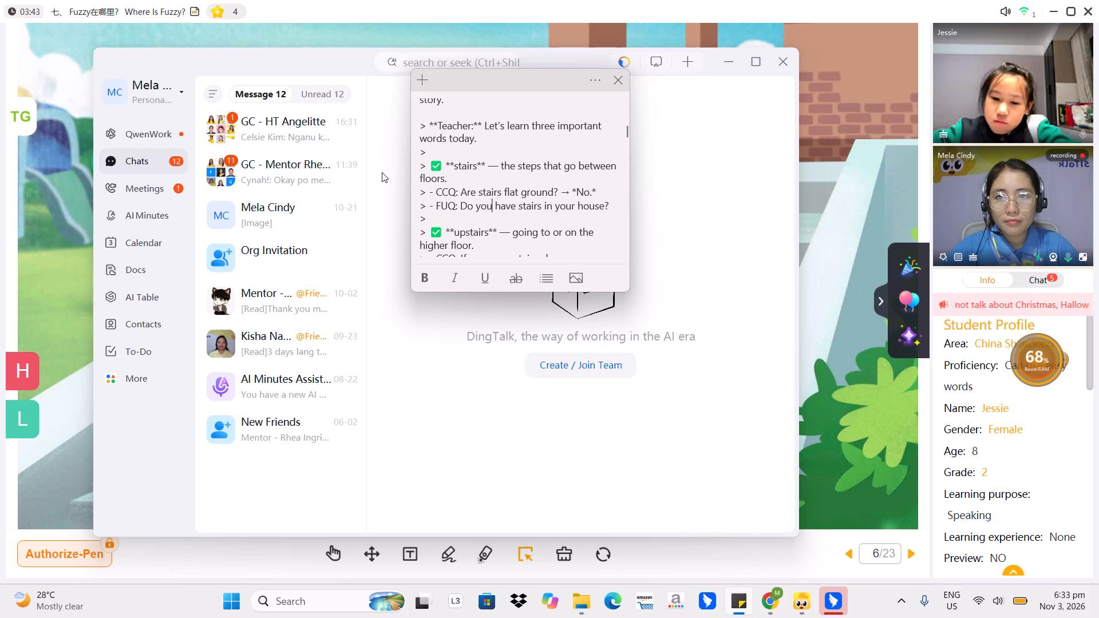
Read the recent messages in the first group chat in DingTalk and return to the lesson.
{"action": "left_click", "coordinate": [327, 141]}
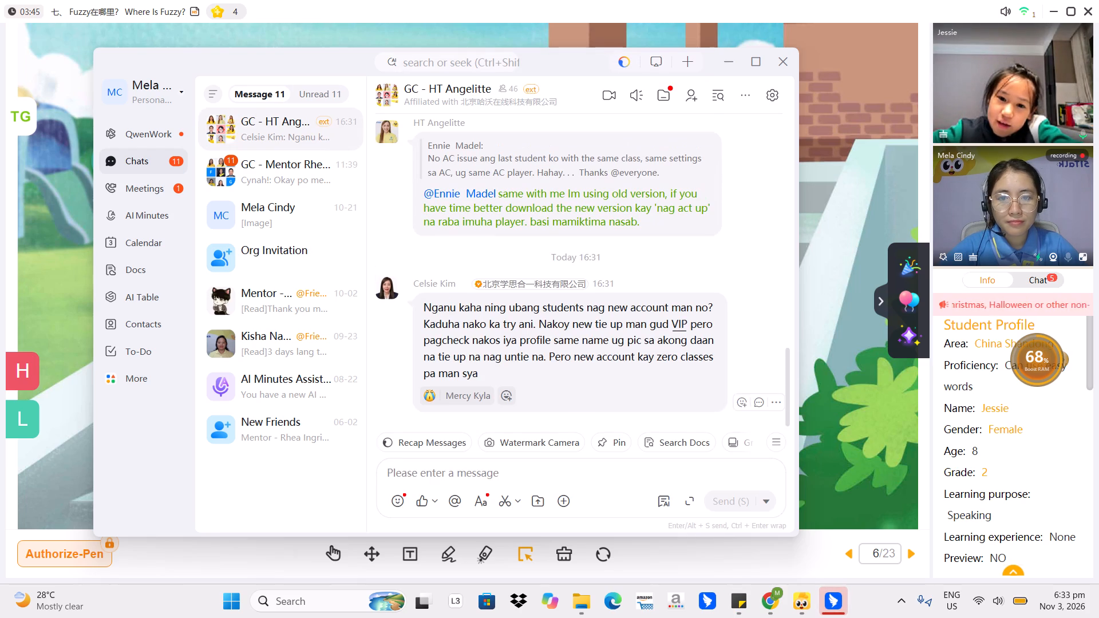
{"action": "scroll", "coordinate": [649, 282], "scroll_direction": "up", "scroll_amount": 1}
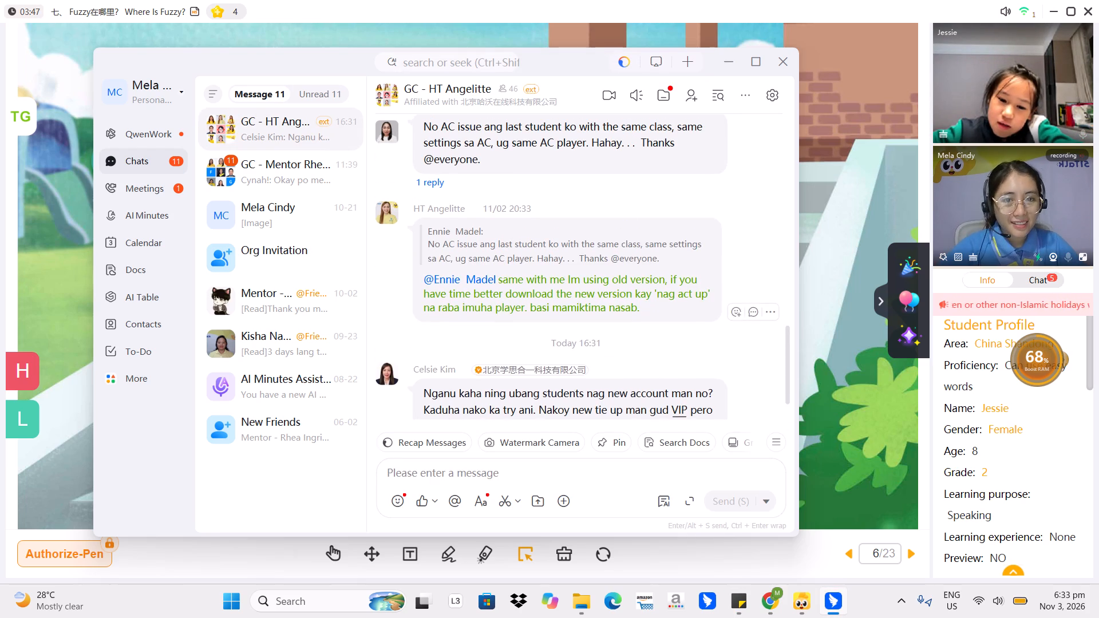
{"action": "scroll", "coordinate": [649, 282], "scroll_direction": "up", "scroll_amount": 1}
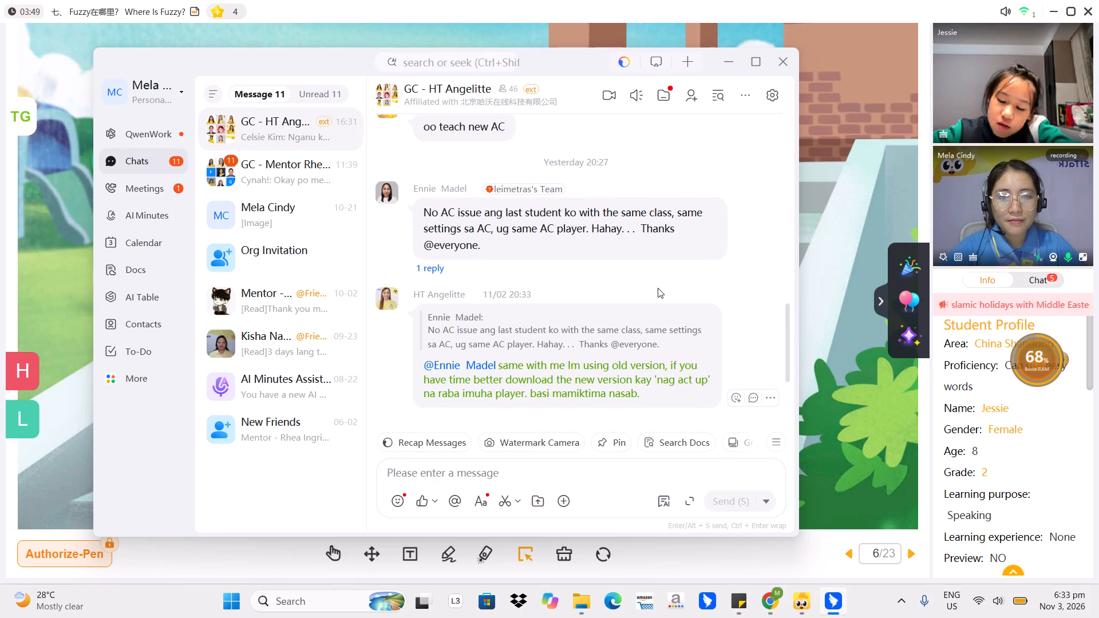
{"action": "scroll", "coordinate": [658, 288], "scroll_direction": "down", "scroll_amount": 3}
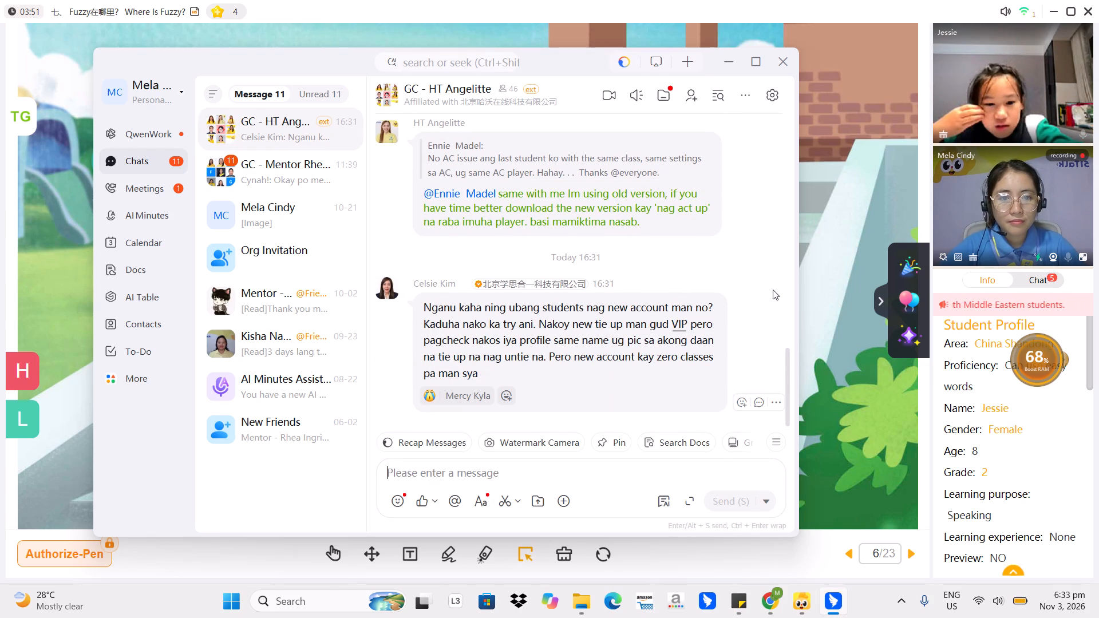
{"action": "left_click", "coordinate": [820, 271]}
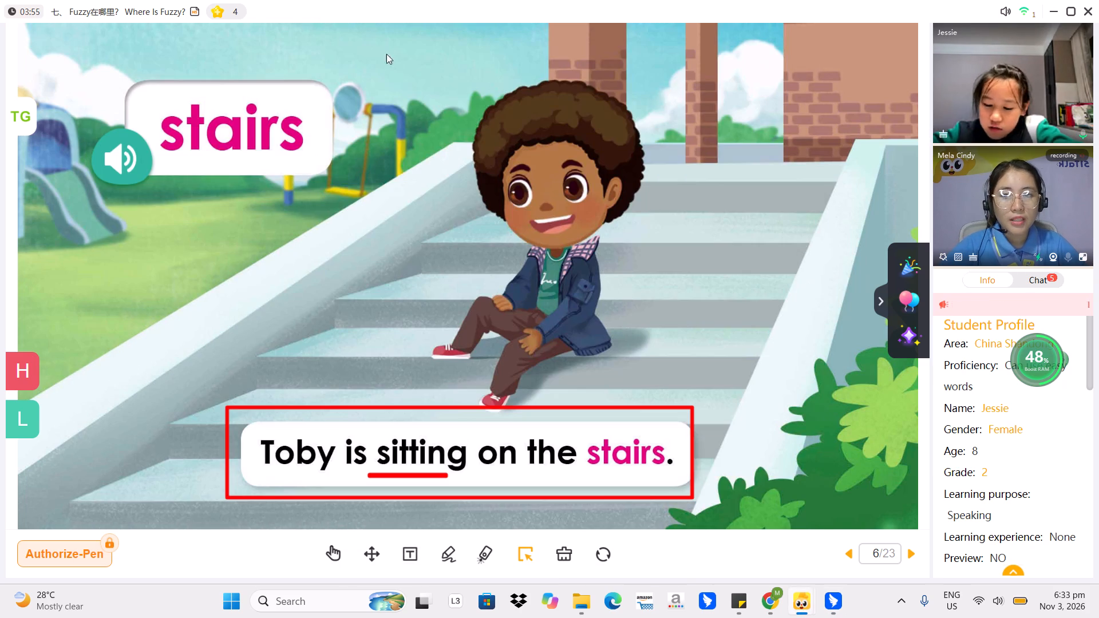
Award the student a star for the "stairs" slide.
{"action": "left_click", "coordinate": [220, 8]}
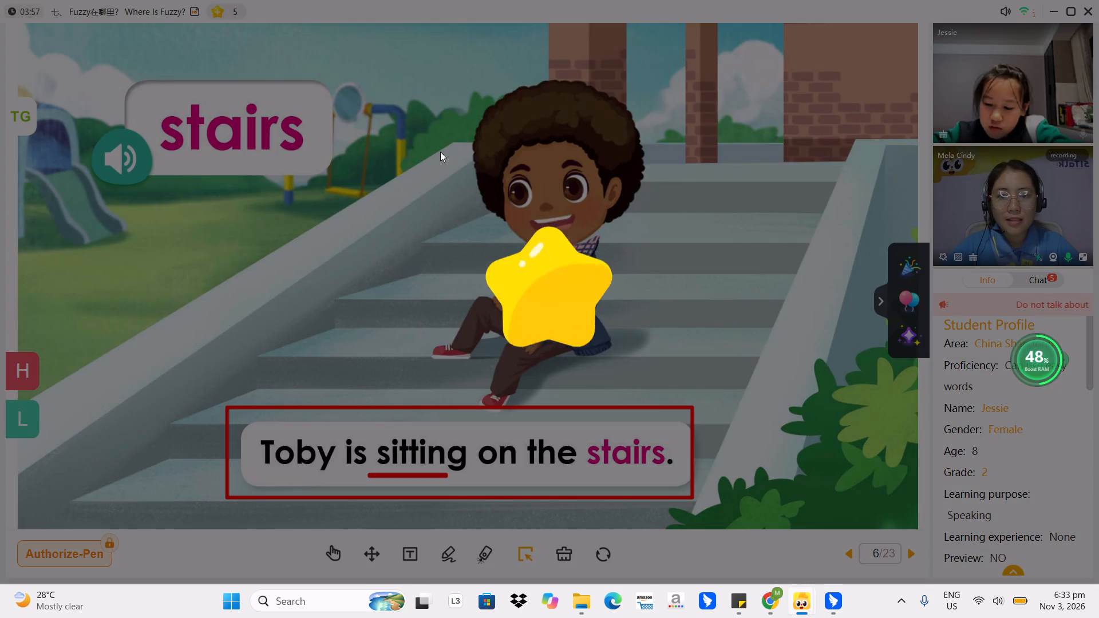
Consult the "stairs" questions in the sticky note over the slide.
{"action": "left_click", "coordinate": [742, 615]}
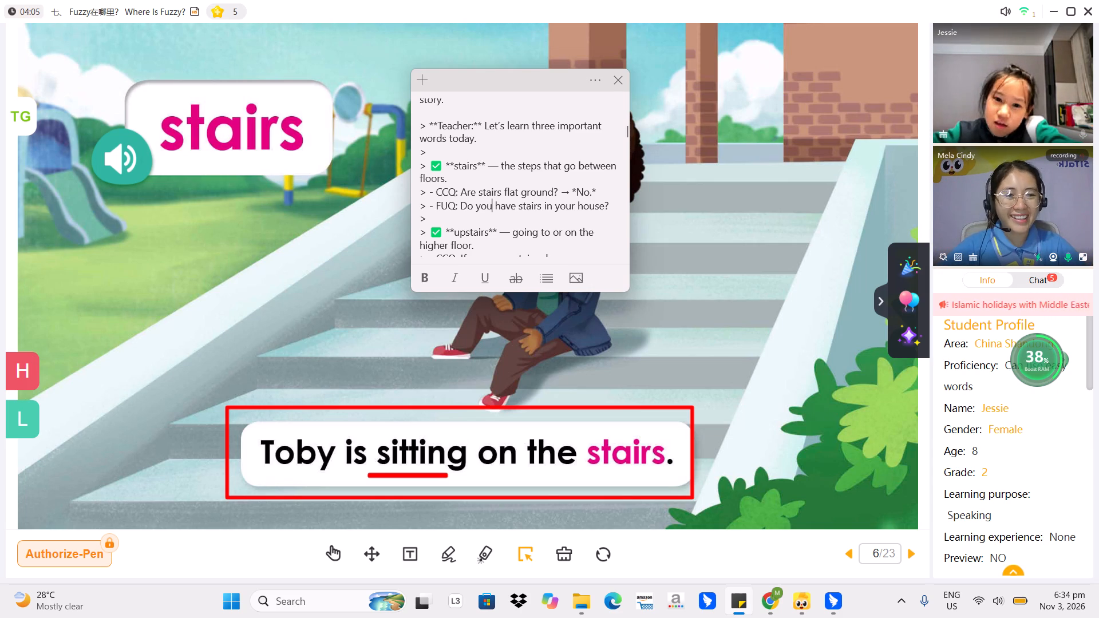
Trigger the confetti celebration effect for the student on the "stairs" slide.
{"action": "left_click", "coordinate": [904, 268]}
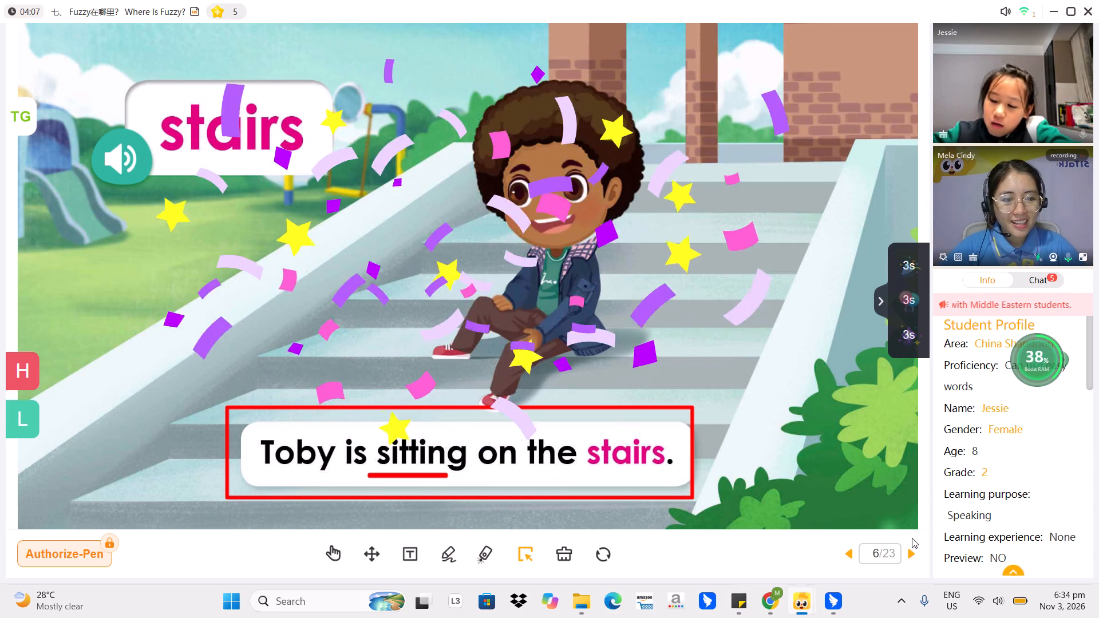
Advance to the "upstairs" slide on page 7 and play the word's audio.
{"action": "left_click", "coordinate": [911, 548]}
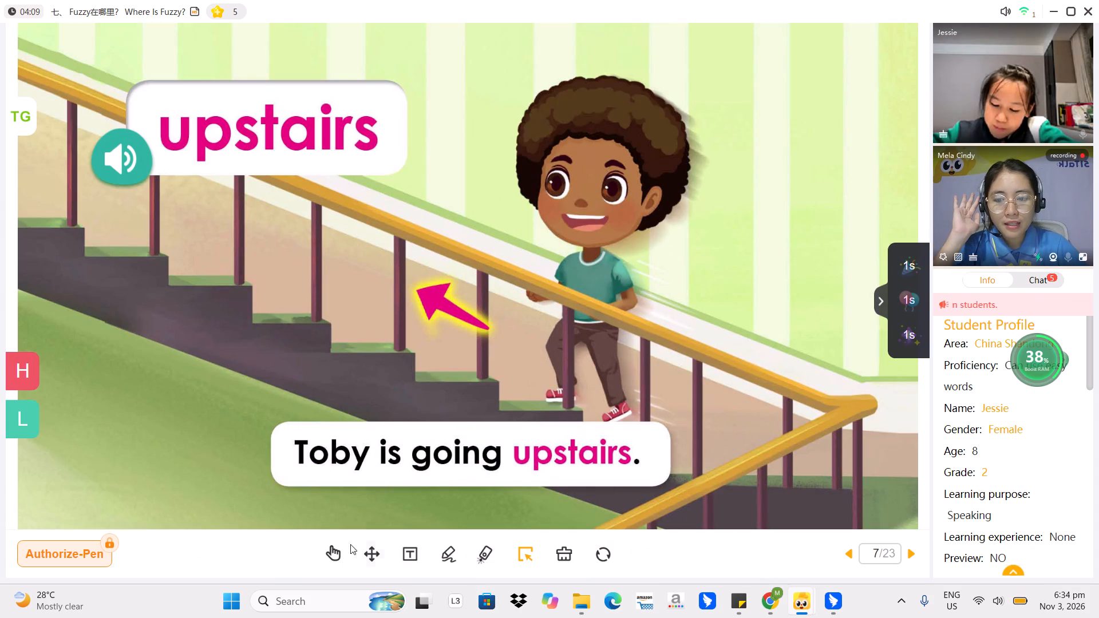
{"action": "left_click", "coordinate": [338, 544]}
{"action": "left_click", "coordinate": [135, 156]}
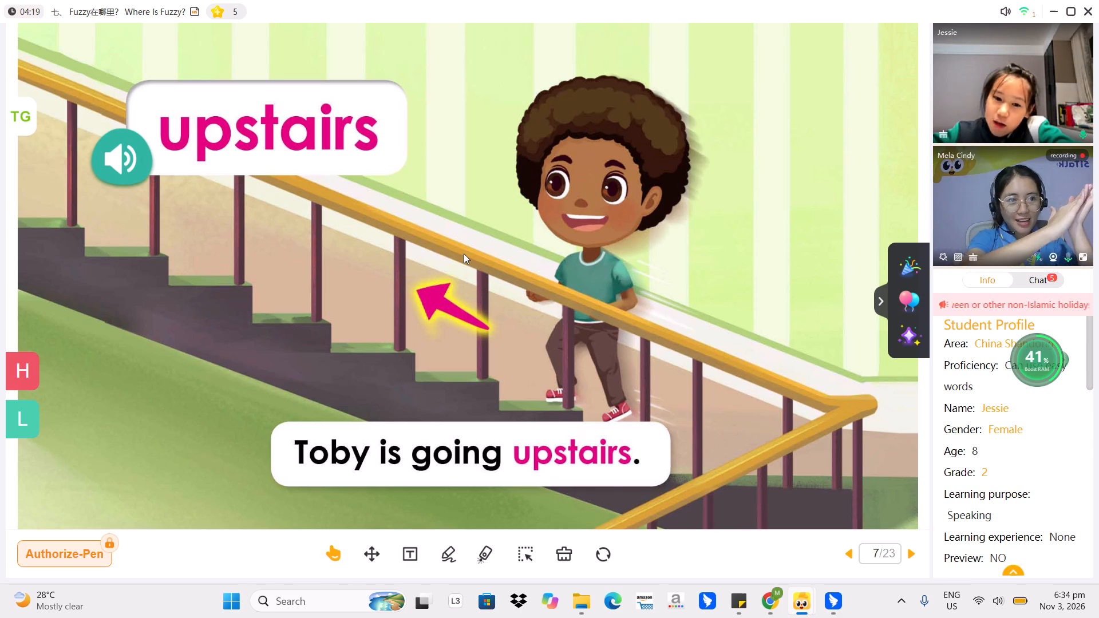
Frame the sentence "Toby is going upstairs." with a rectangle.
{"action": "left_click", "coordinate": [520, 548]}
{"action": "left_click_drag", "start_coordinate": [234, 413], "coordinate": [671, 484]}
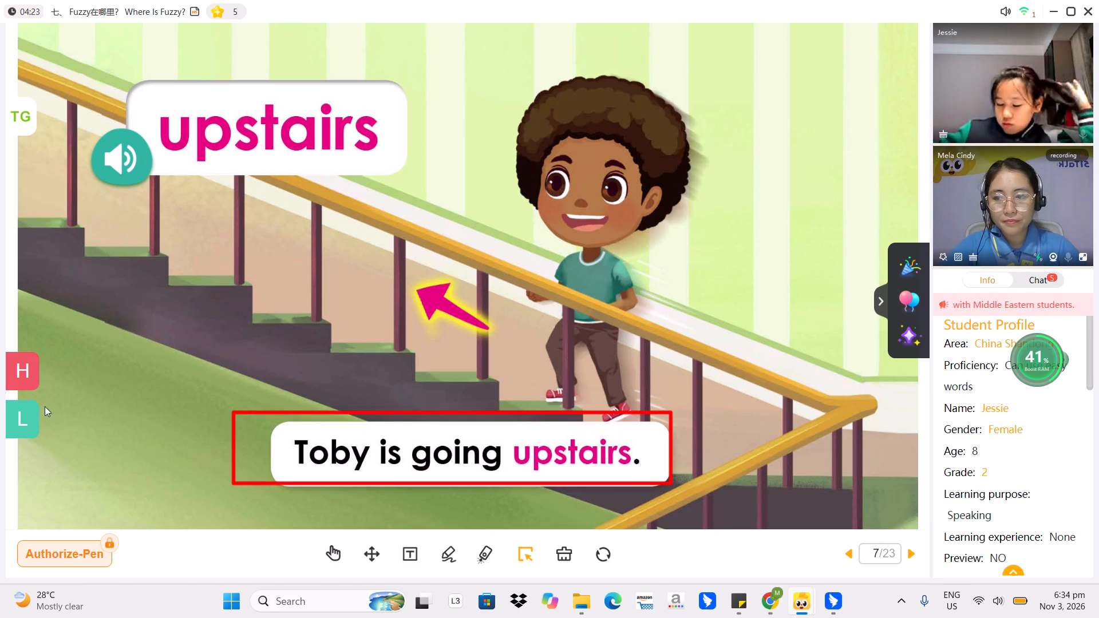
Check the H hint on the "upstairs" slide and close it.
{"action": "left_click", "coordinate": [18, 374]}
{"action": "left_click", "coordinate": [505, 363]}
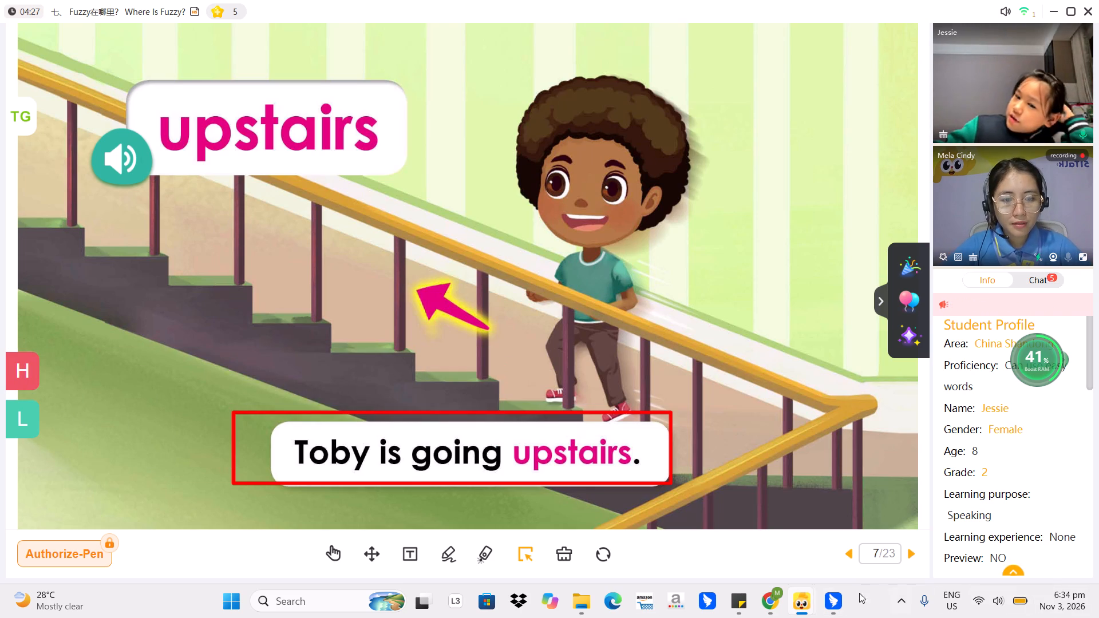
Consult the sticky note's definition and questions for the word "upstairs".
{"action": "left_click", "coordinate": [739, 611]}
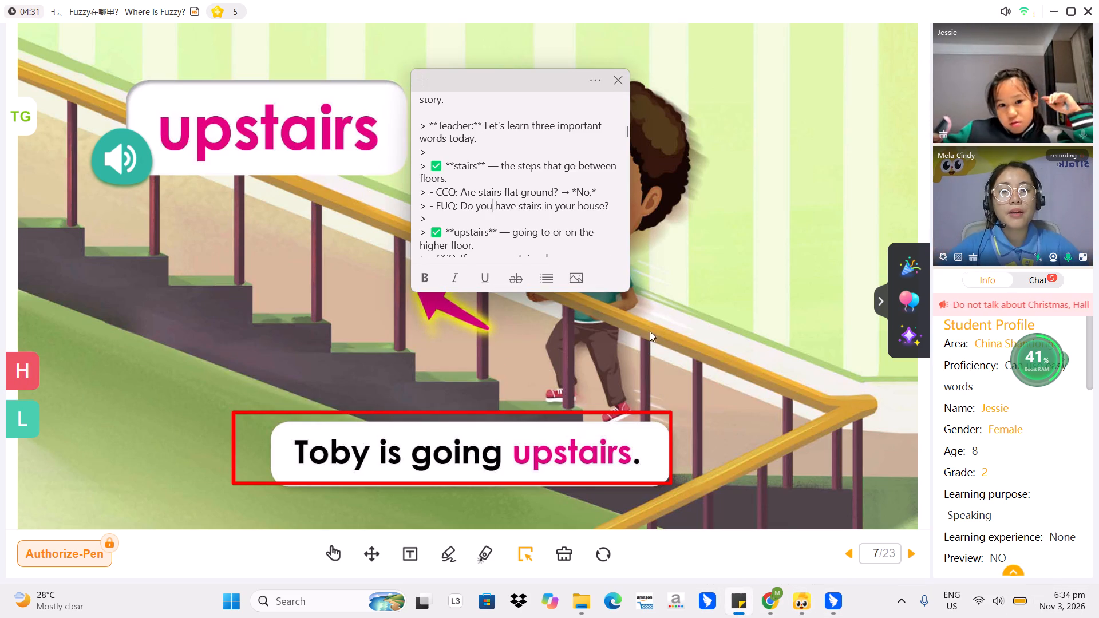
{"action": "scroll", "coordinate": [532, 181], "scroll_direction": "down", "scroll_amount": 2}
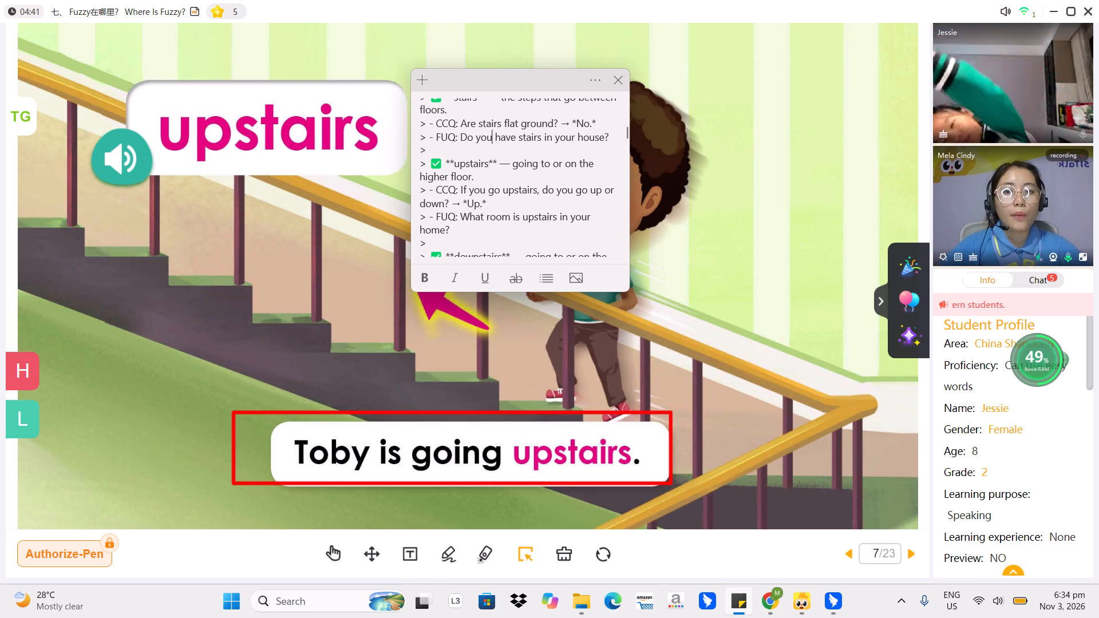
Copy "What room is upstairs in your home?" from the sticky note and send it in the classroom chat with its Chinese translation.
{"action": "left_click", "coordinate": [509, 225]}
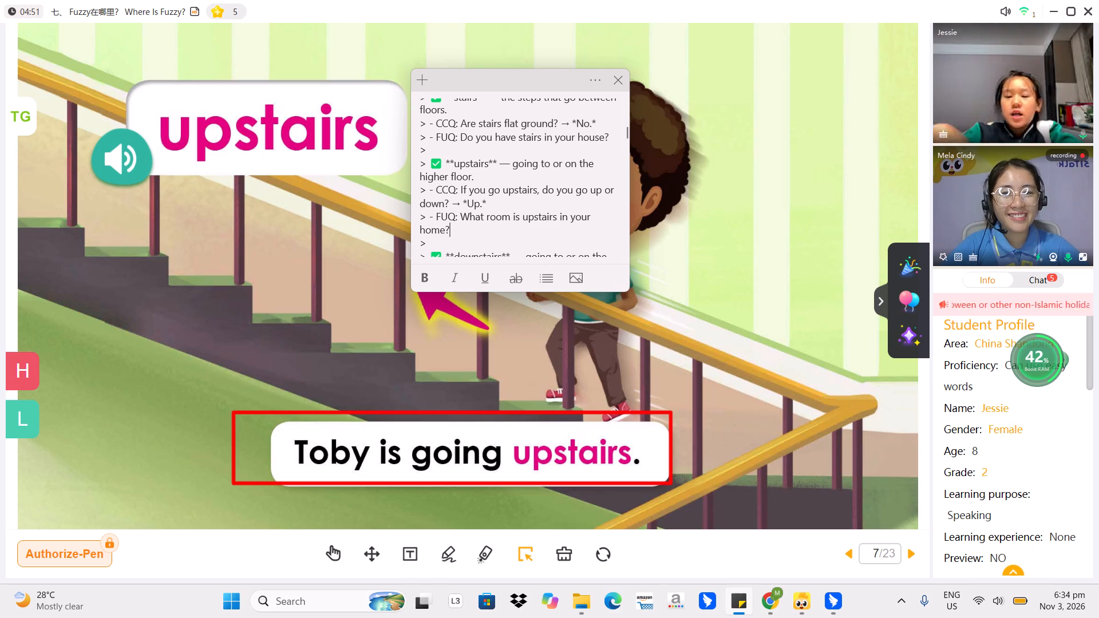
{"action": "left_click_drag", "start_coordinate": [461, 217], "coordinate": [464, 231]}
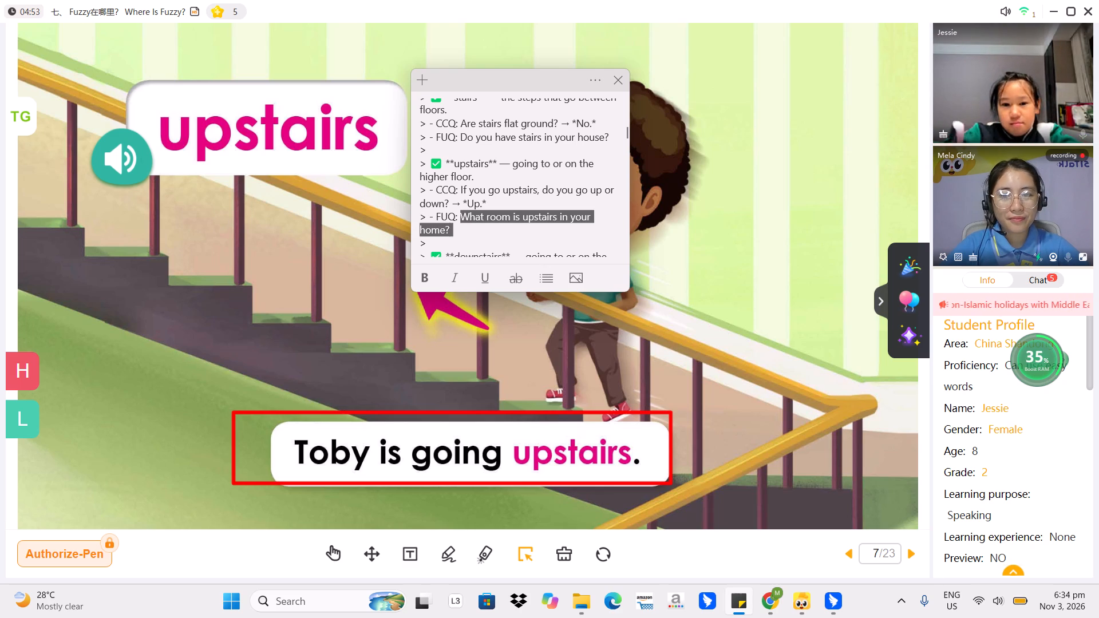
{"action": "key", "text": "ctrl+c"}
{"action": "left_click", "coordinate": [1057, 276]}
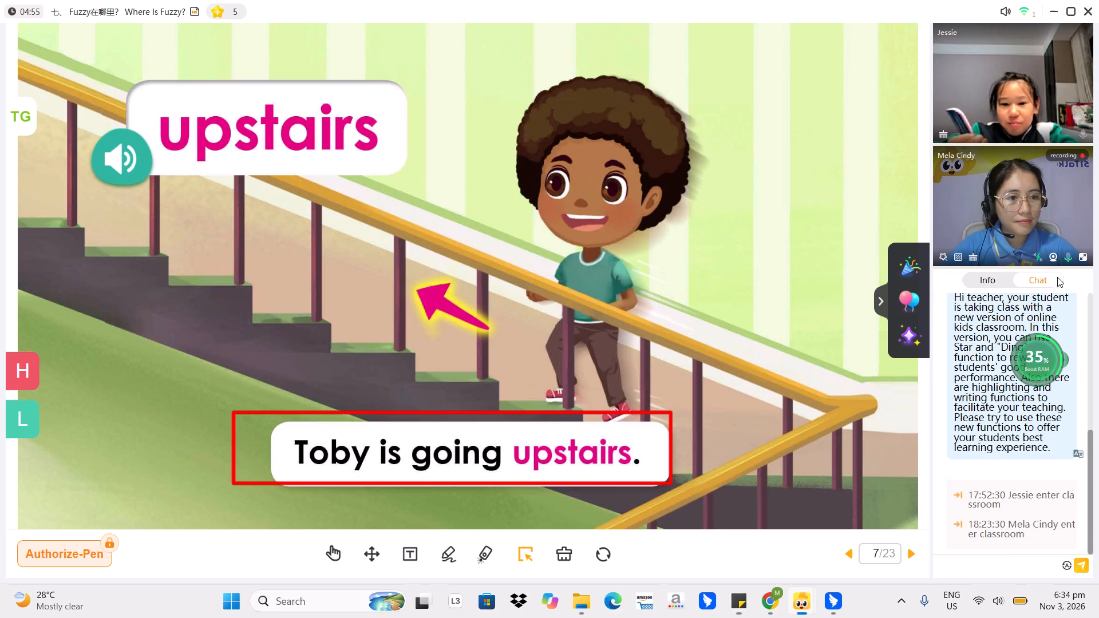
{"action": "left_click", "coordinate": [999, 564]}
{"action": "key", "text": "ctrl+v"}
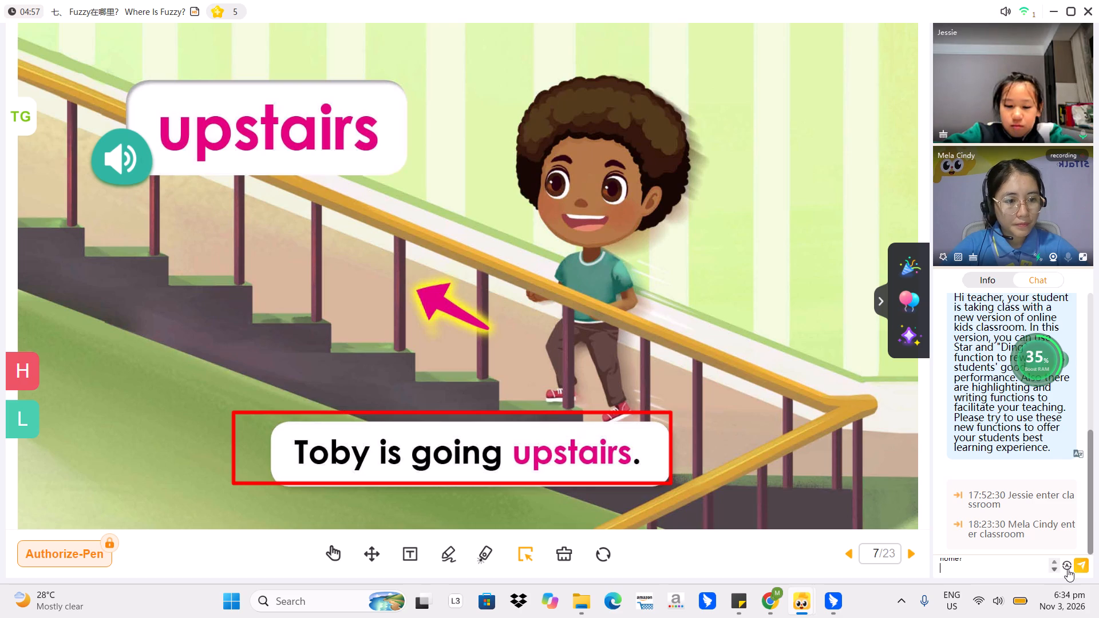
{"action": "left_click", "coordinate": [1069, 566]}
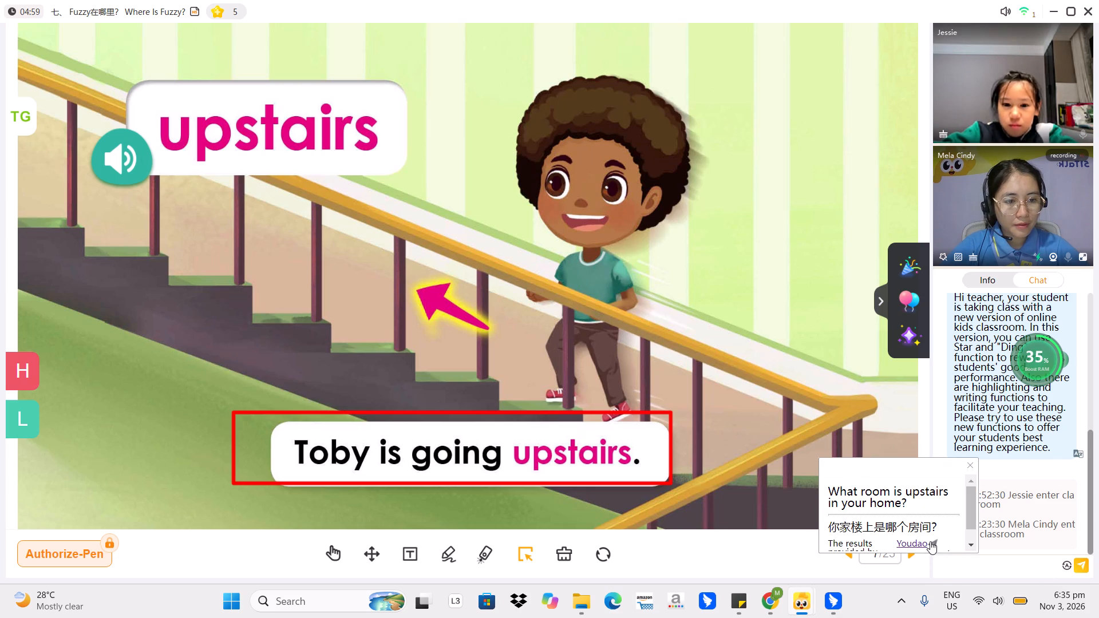
{"action": "left_click", "coordinate": [931, 543]}
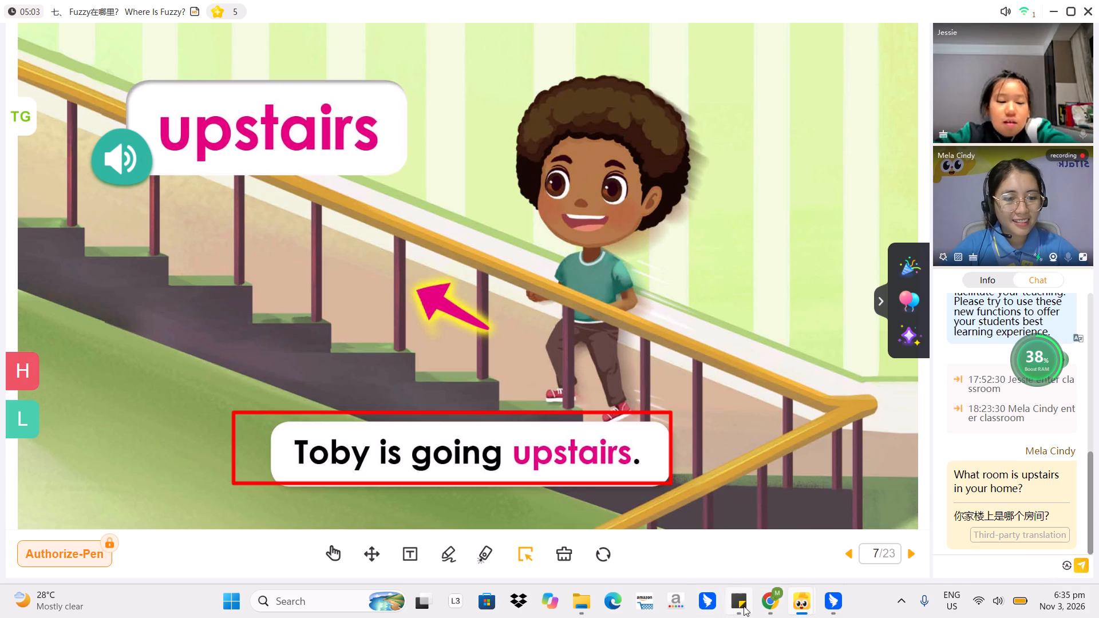
Check the open group chat in DingTalk and return to the lesson.
{"action": "left_click", "coordinate": [821, 601]}
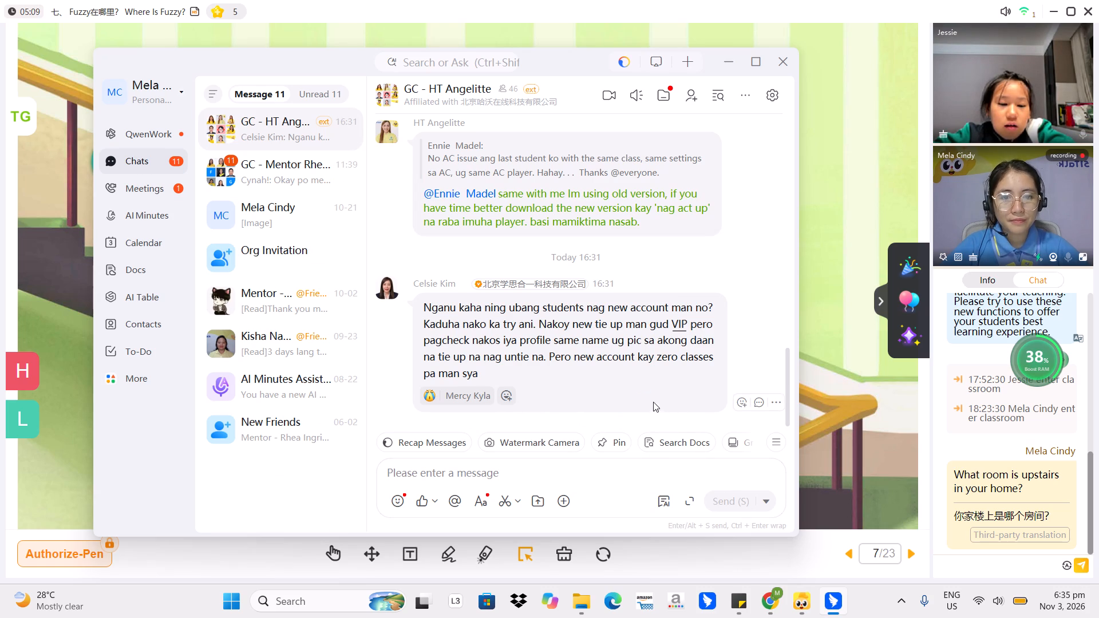
{"action": "left_click", "coordinate": [865, 342]}
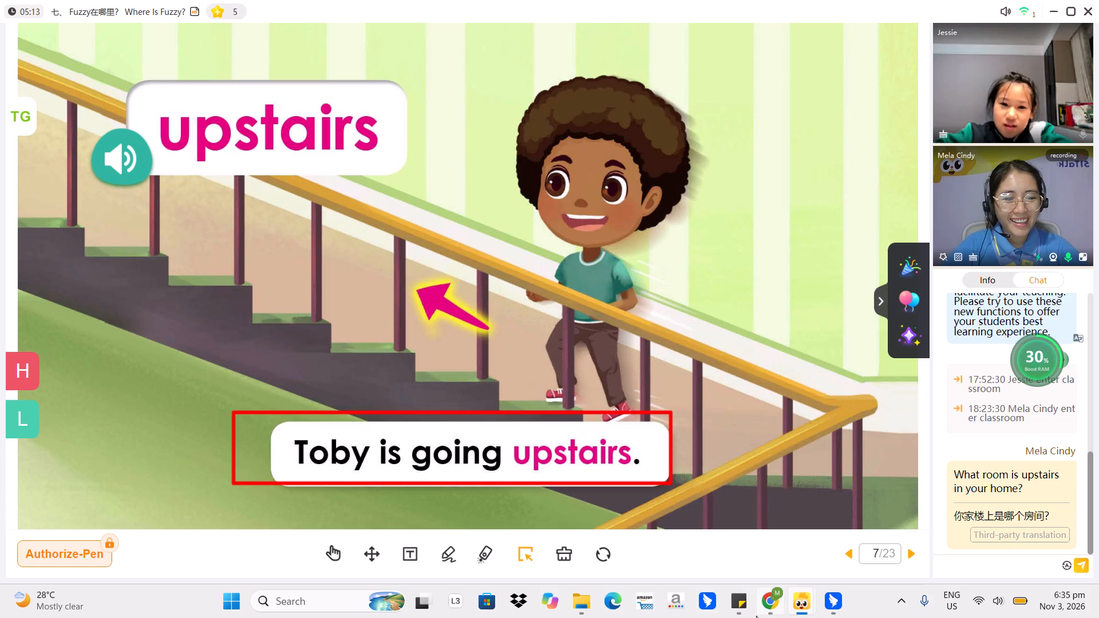
Reopen the sticky note and read on from the "upstairs" questions to the "downstairs" entry.
{"action": "left_click", "coordinate": [742, 611]}
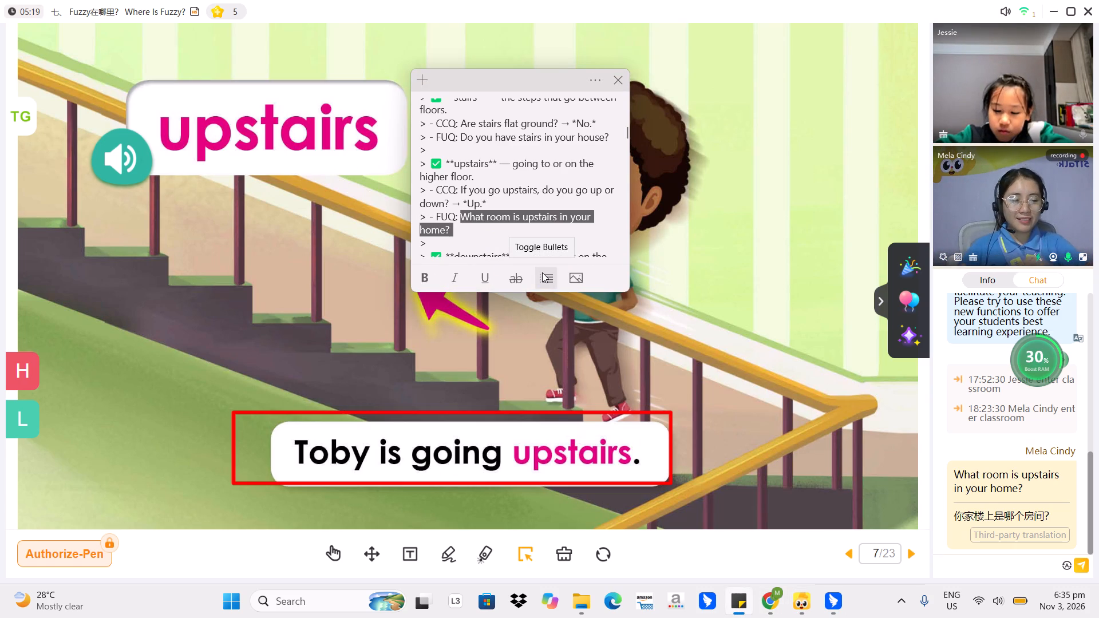
{"action": "left_click", "coordinate": [519, 165]}
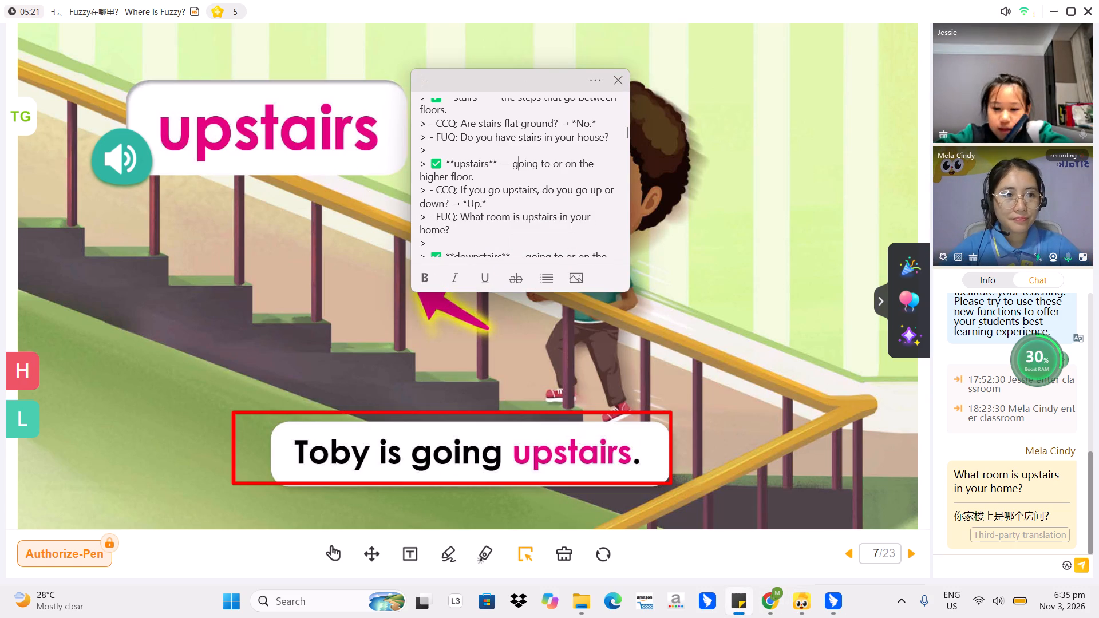
{"action": "scroll", "coordinate": [531, 204], "scroll_direction": "down", "scroll_amount": 3}
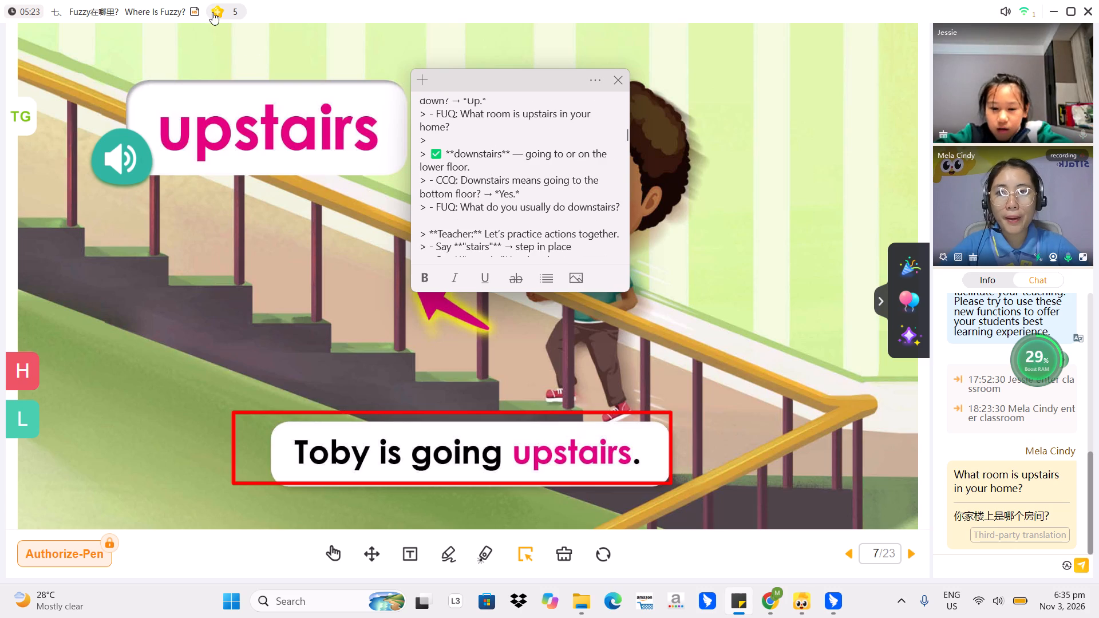
Award the student a star and launch the confetti celebration effect.
{"action": "left_click", "coordinate": [219, 14]}
{"action": "left_click", "coordinate": [887, 267]}
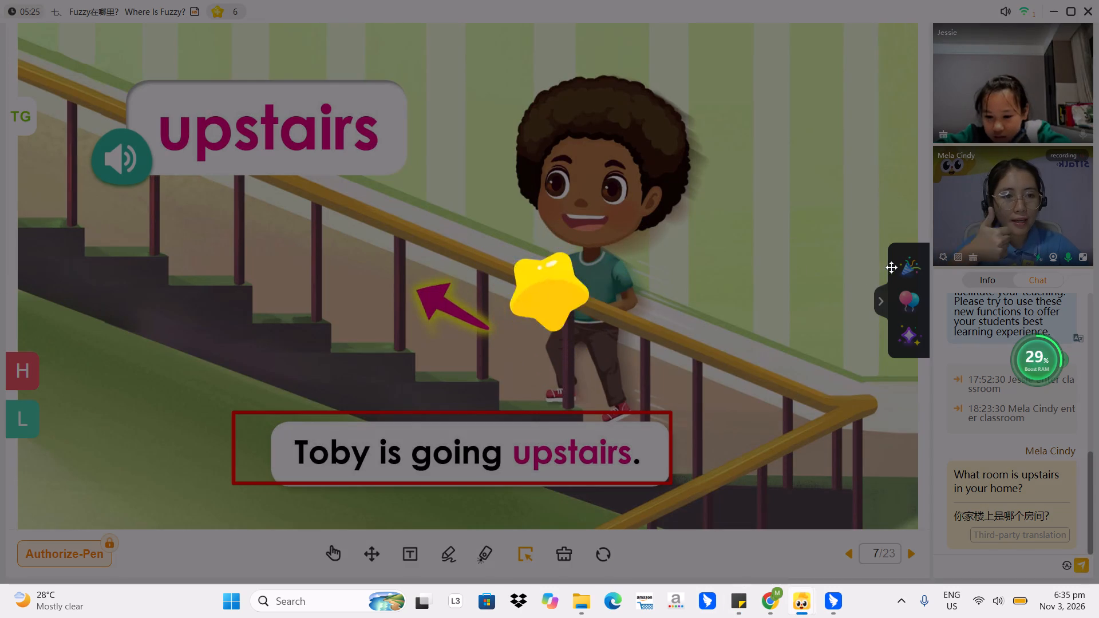
{"action": "left_click", "coordinate": [896, 267]}
{"action": "left_click", "coordinate": [915, 265]}
Advance to slide 8, "downstairs", and play the word's audio with the hand pointer.
{"action": "left_click", "coordinate": [902, 553]}
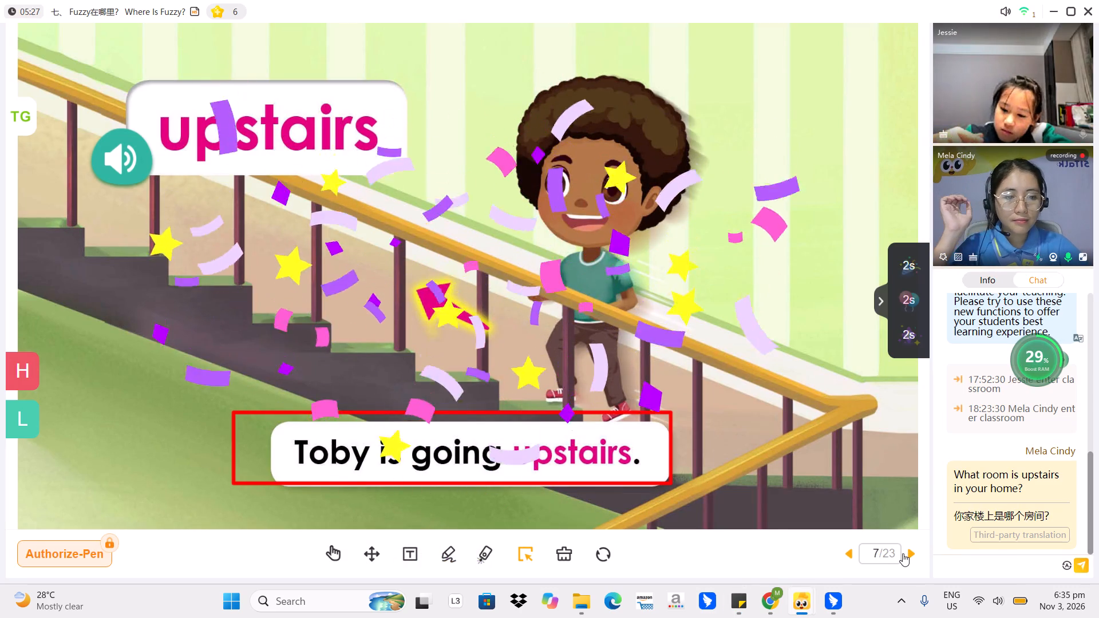
{"action": "left_click", "coordinate": [909, 553]}
{"action": "left_click", "coordinate": [325, 546]}
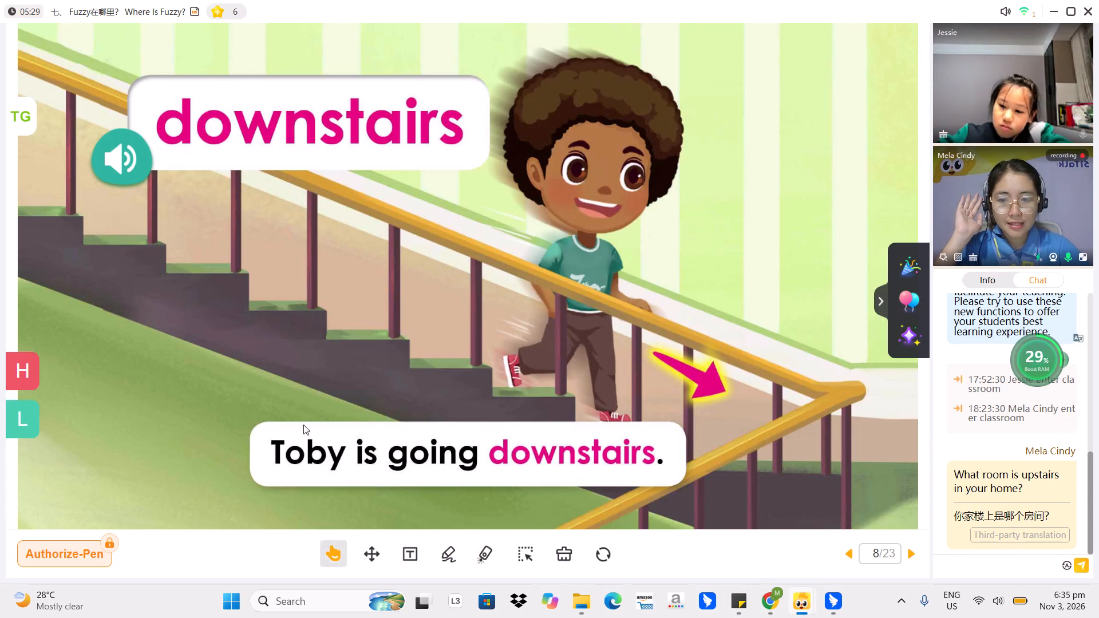
{"action": "left_click", "coordinate": [117, 149]}
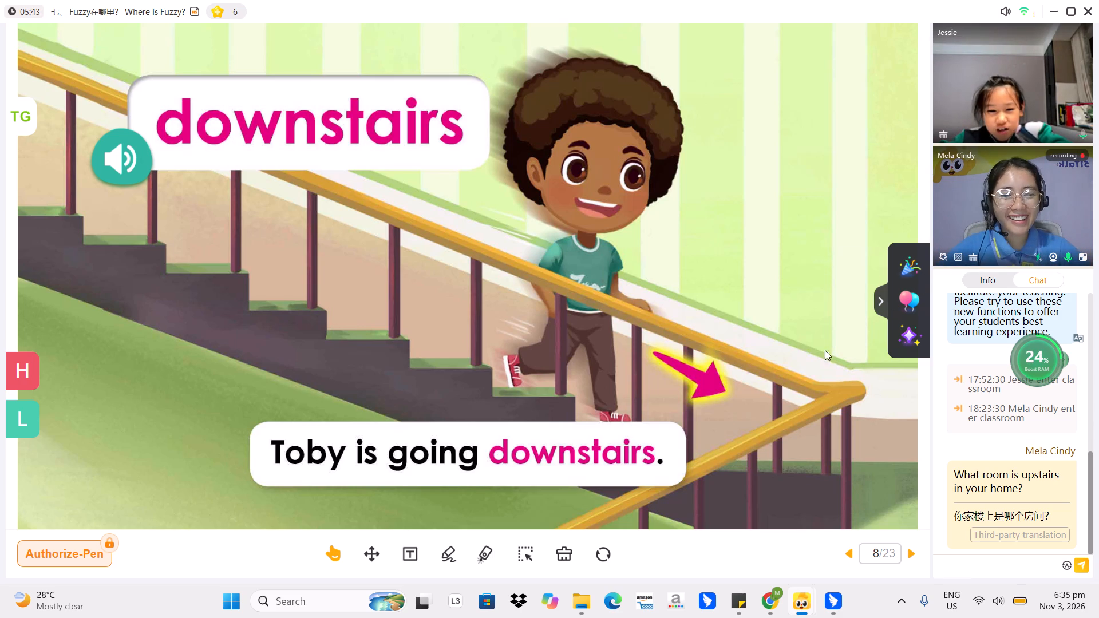
Outline the sentence "Toby is going downstairs." with a rectangle on the slide.
{"action": "left_click", "coordinate": [524, 544]}
{"action": "left_click_drag", "start_coordinate": [284, 393], "coordinate": [716, 503]}
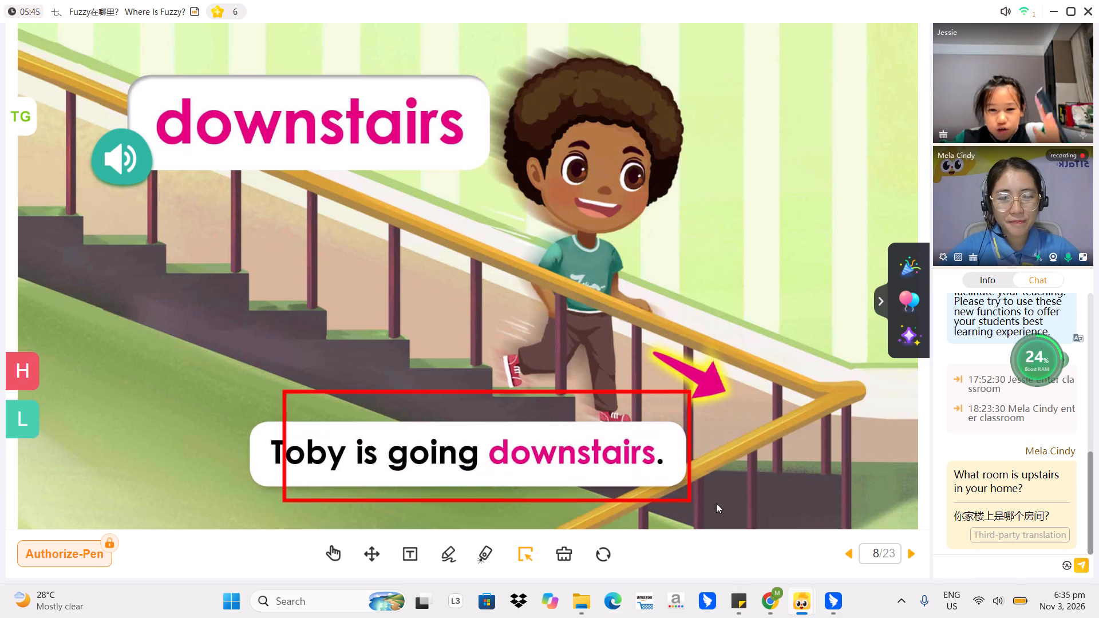
{"action": "left_click_drag", "start_coordinate": [716, 503], "coordinate": [728, 504]}
Consult the sticky note's definition and questions for the word "downstairs".
{"action": "left_click", "coordinate": [738, 605]}
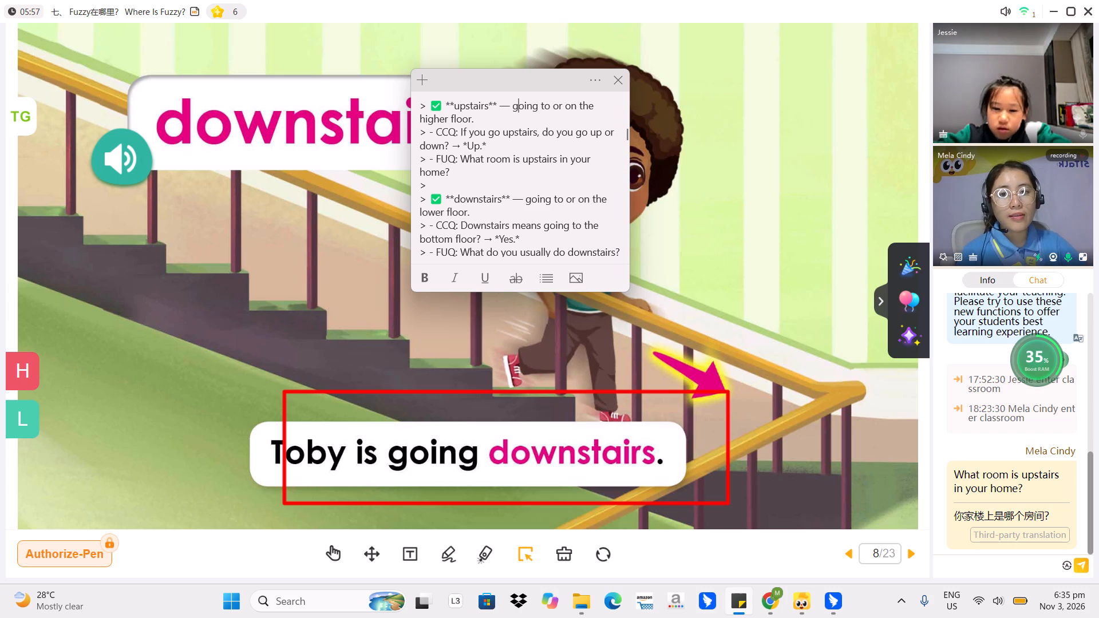
{"action": "left_click", "coordinate": [554, 221]}
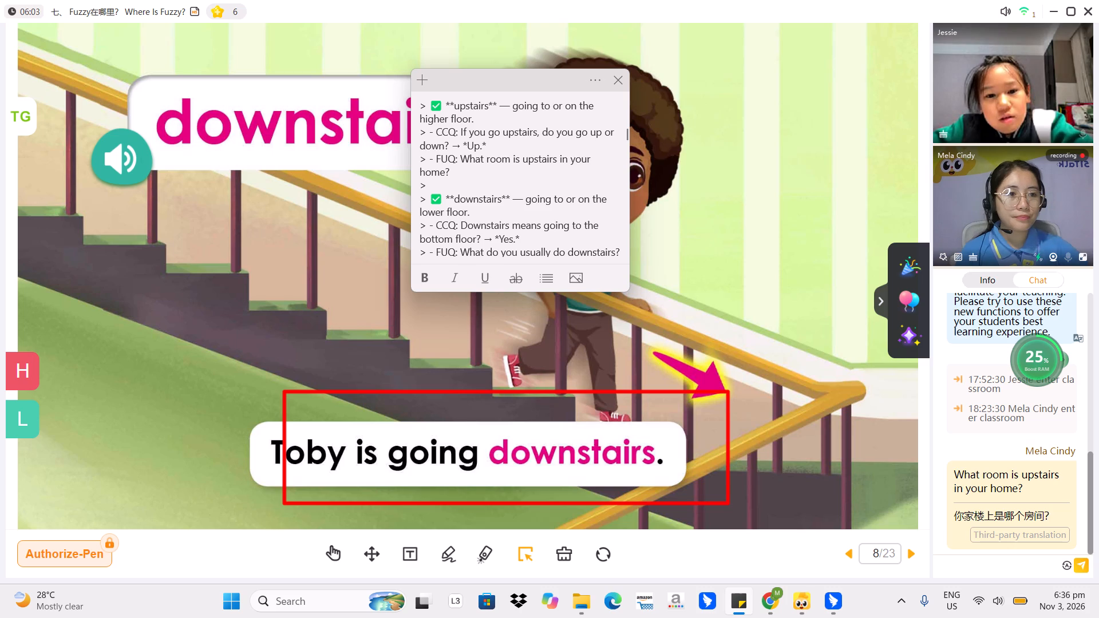
{"action": "scroll", "coordinate": [544, 195], "scroll_direction": "down", "scroll_amount": 2}
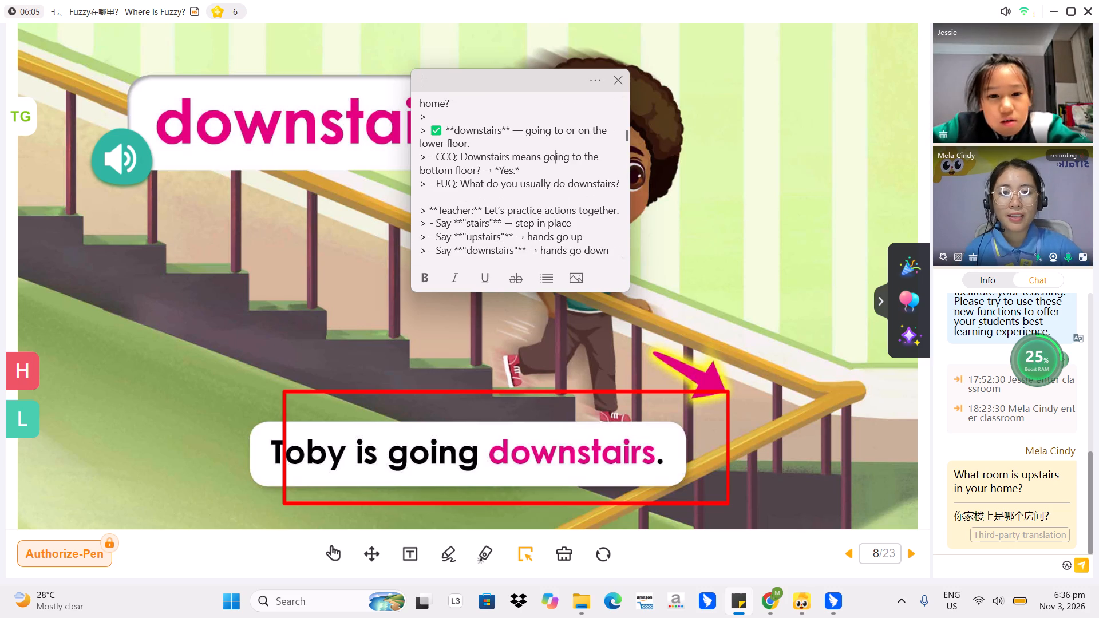
{"action": "left_click", "coordinate": [524, 230]}
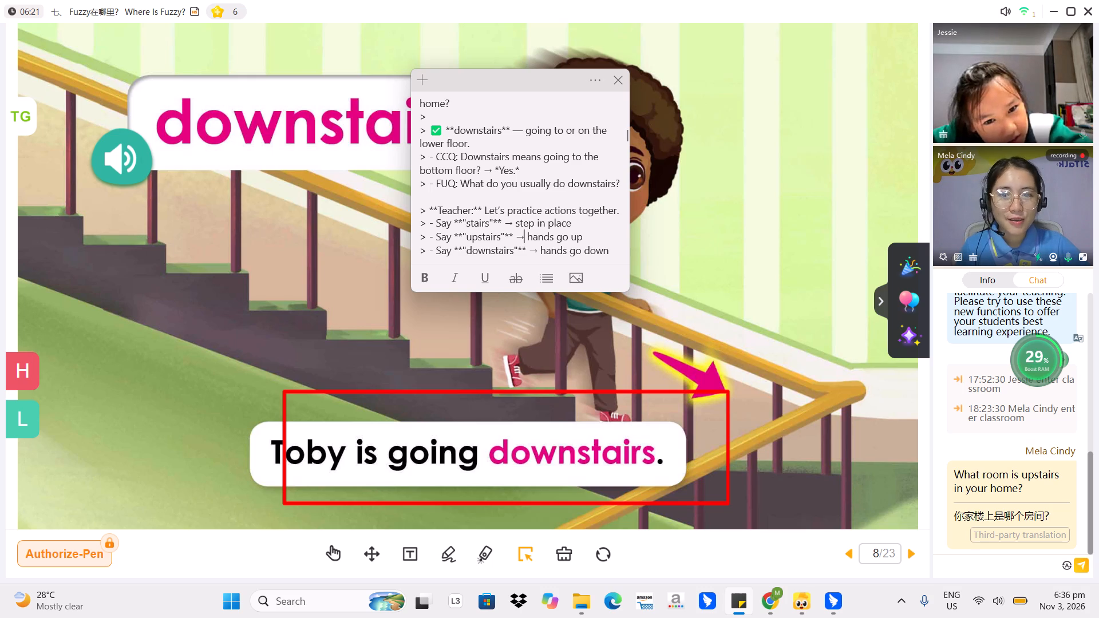
Copy "What do you usually do downstairs?" from the sticky note and send it in the classroom chat with its Chinese translation.
{"action": "left_click_drag", "start_coordinate": [464, 180], "coordinate": [628, 186]}
{"action": "key", "text": "ctrl+c"}
{"action": "left_click", "coordinate": [954, 566]}
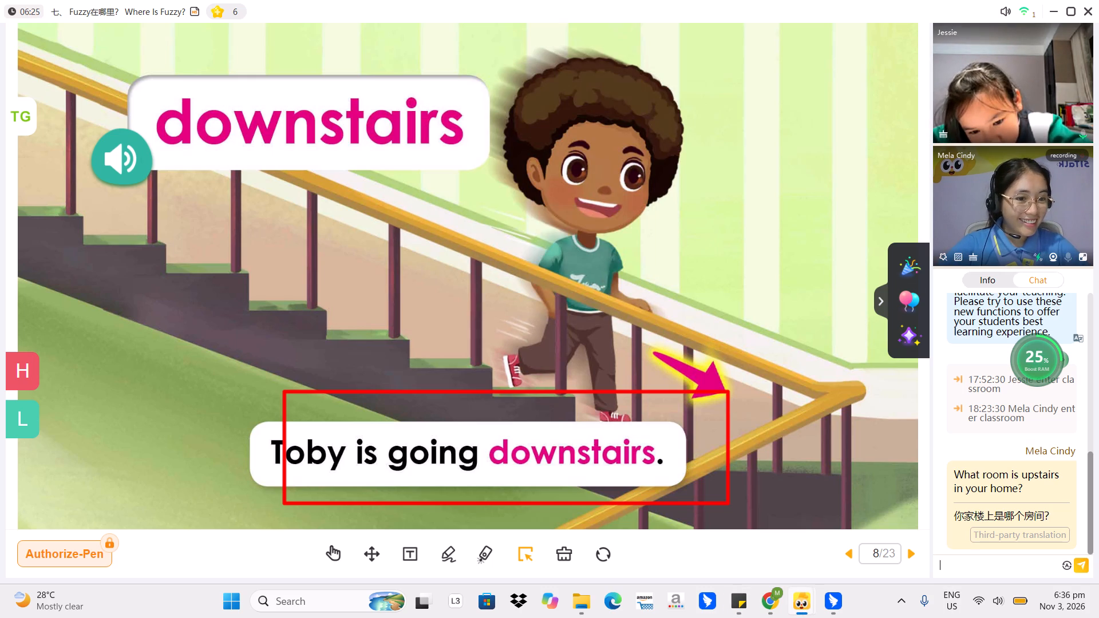
{"action": "key", "text": "ctrl+v"}
{"action": "left_click", "coordinate": [1065, 562]}
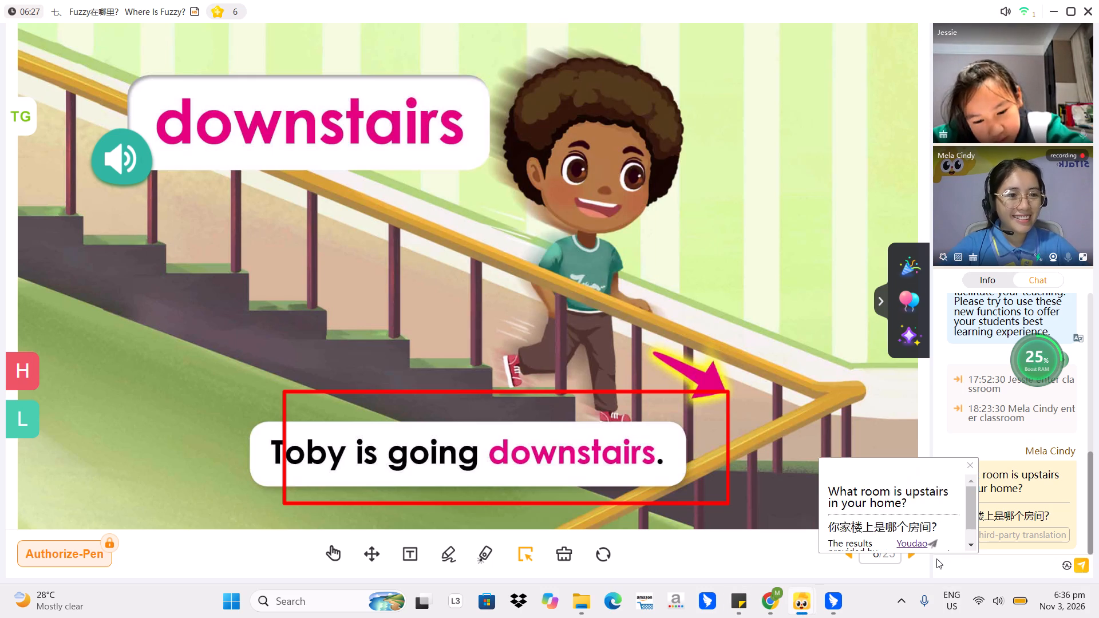
{"action": "left_click", "coordinate": [928, 543]}
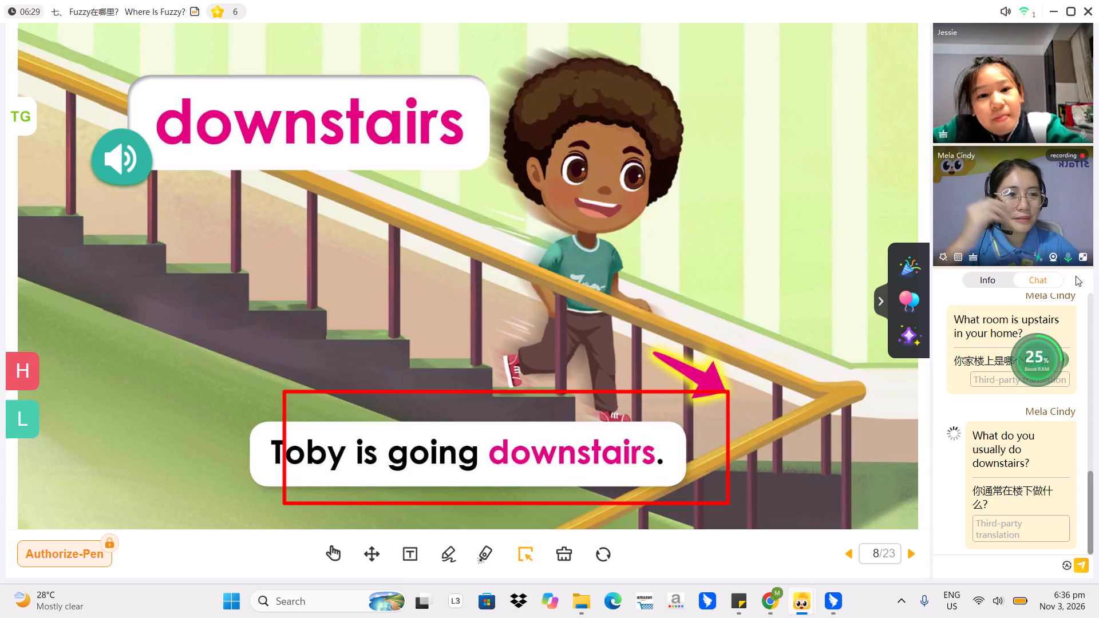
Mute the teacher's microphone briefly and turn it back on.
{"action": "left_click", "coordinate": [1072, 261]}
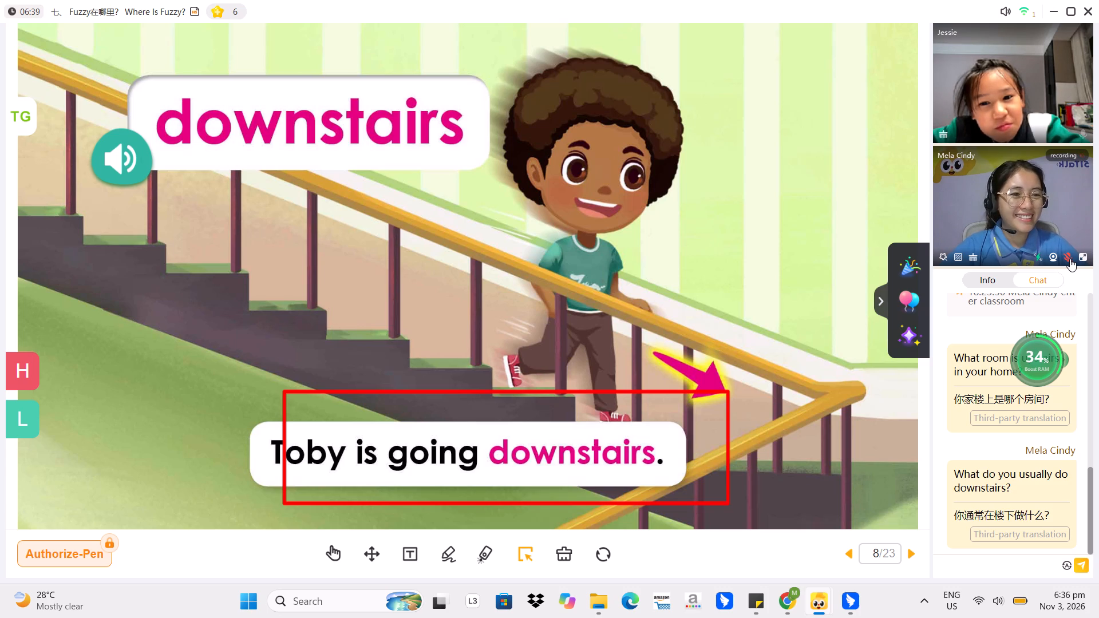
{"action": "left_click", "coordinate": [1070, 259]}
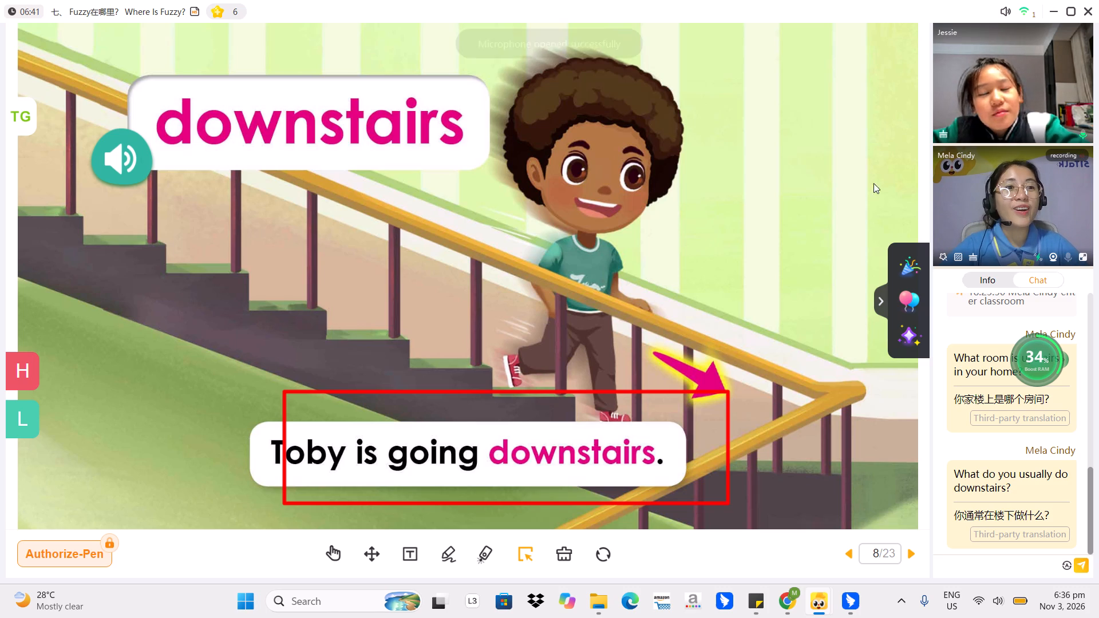
Award the student a star and launch the purple sparkle effect.
{"action": "left_click", "coordinate": [217, 6]}
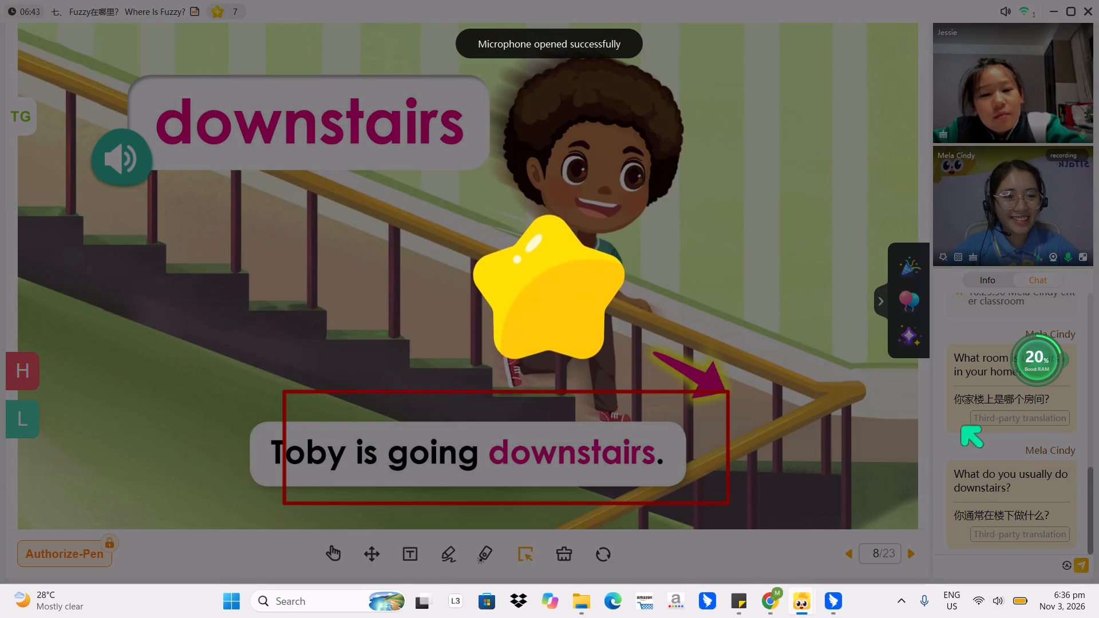
{"action": "left_click", "coordinate": [911, 336]}
Advance past the "Game Time" slide to slide 10, "Listen, do, and repeat.".
{"action": "left_click", "coordinate": [912, 560]}
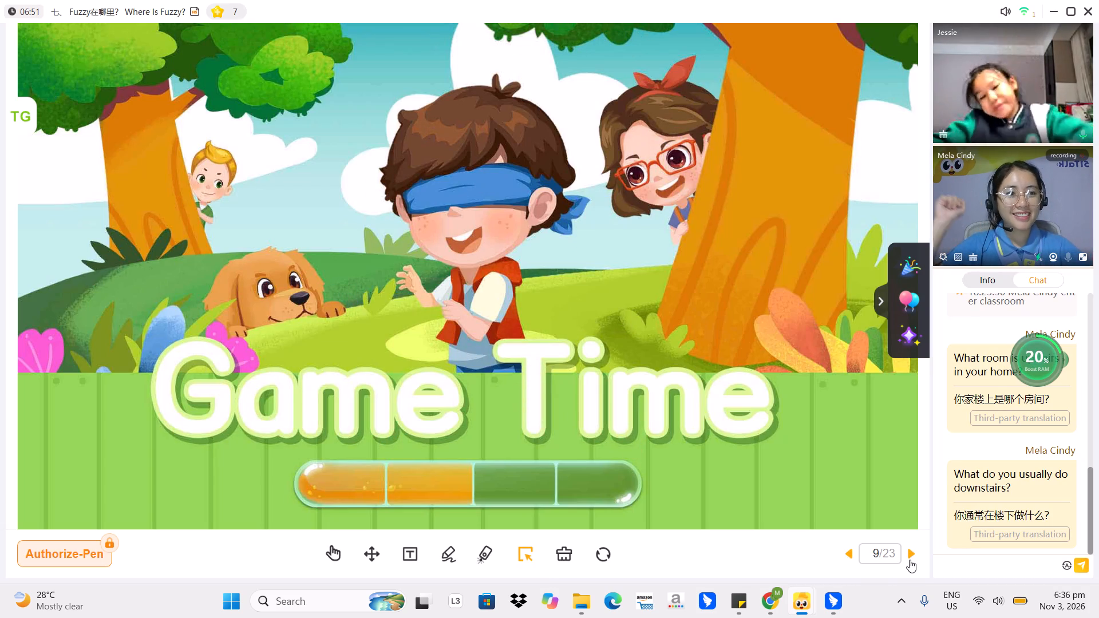
{"action": "left_click", "coordinate": [910, 560]}
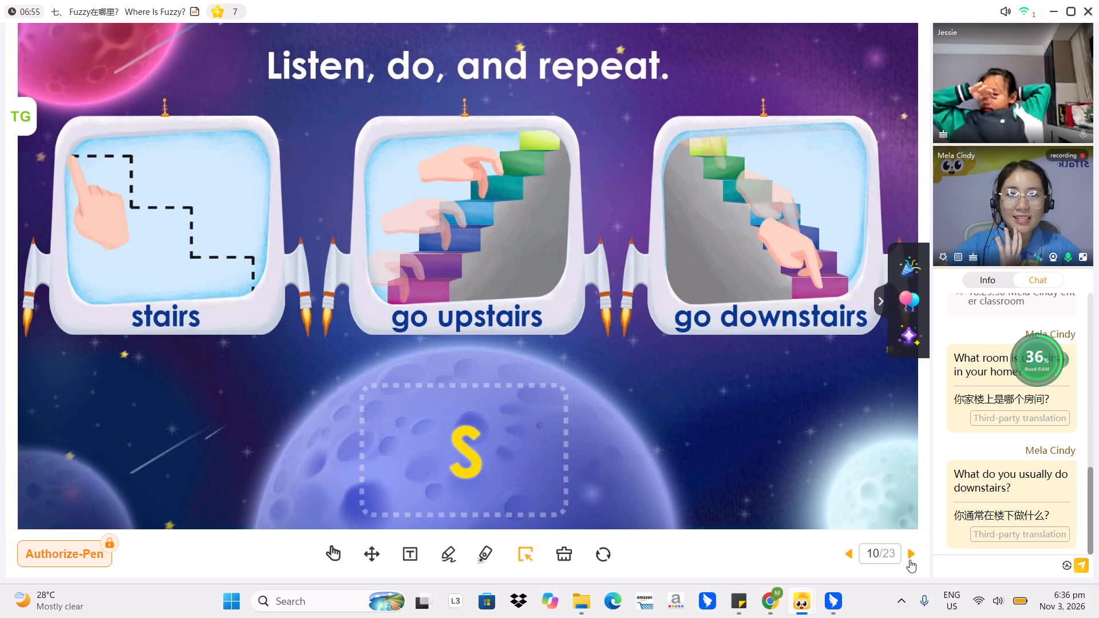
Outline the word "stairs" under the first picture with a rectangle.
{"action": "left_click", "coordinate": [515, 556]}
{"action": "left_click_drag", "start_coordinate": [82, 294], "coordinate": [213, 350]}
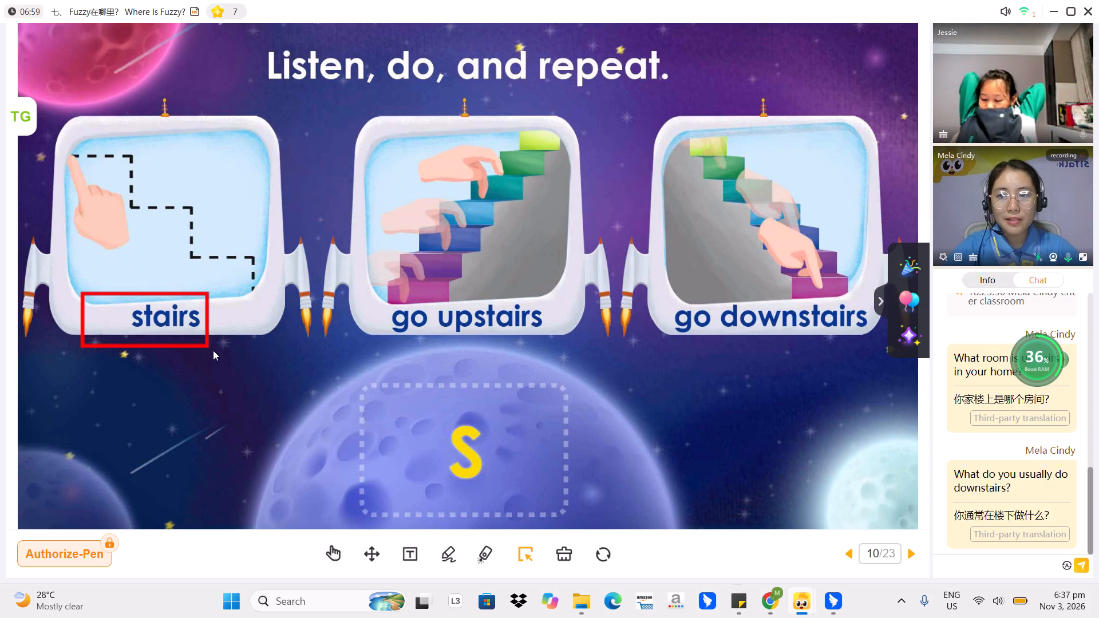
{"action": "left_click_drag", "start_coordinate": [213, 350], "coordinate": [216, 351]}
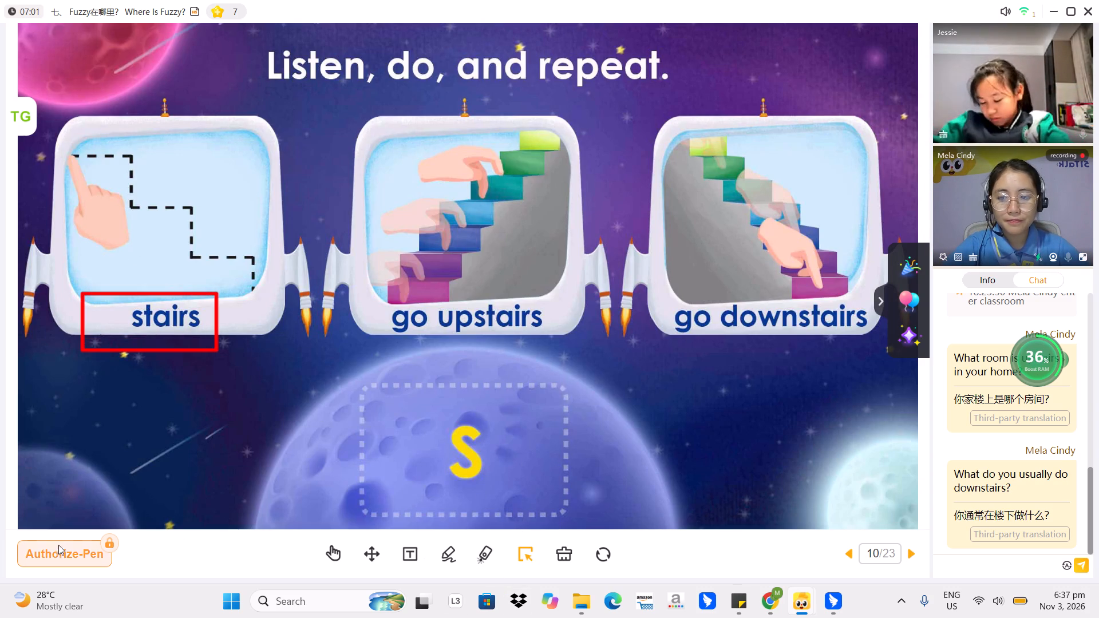
Authorize the student to use the pen on the slides.
{"action": "left_click", "coordinate": [64, 546]}
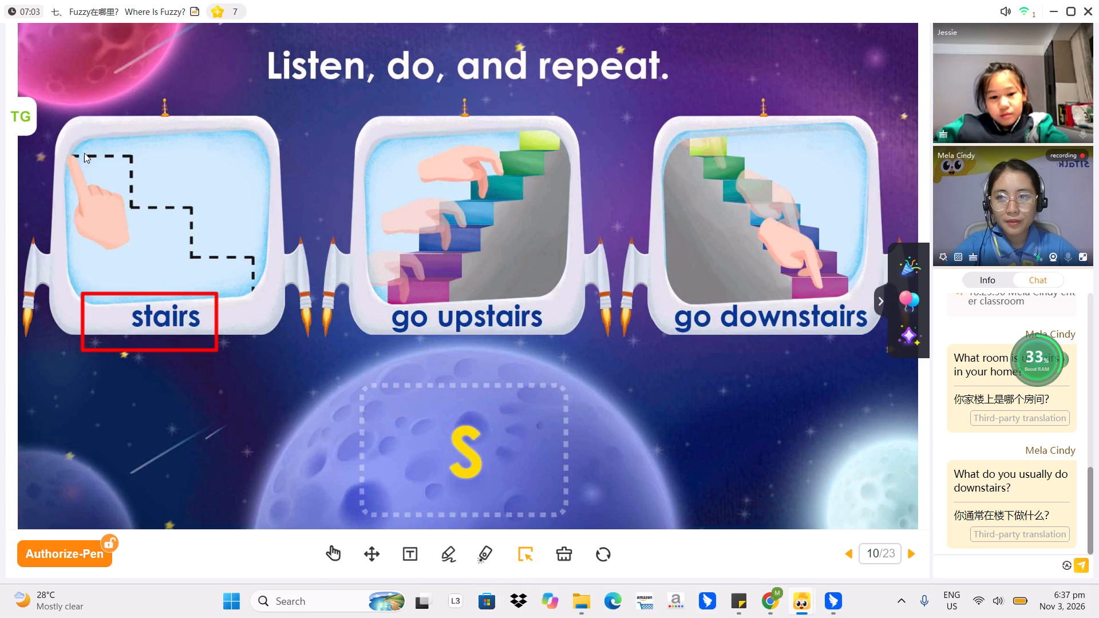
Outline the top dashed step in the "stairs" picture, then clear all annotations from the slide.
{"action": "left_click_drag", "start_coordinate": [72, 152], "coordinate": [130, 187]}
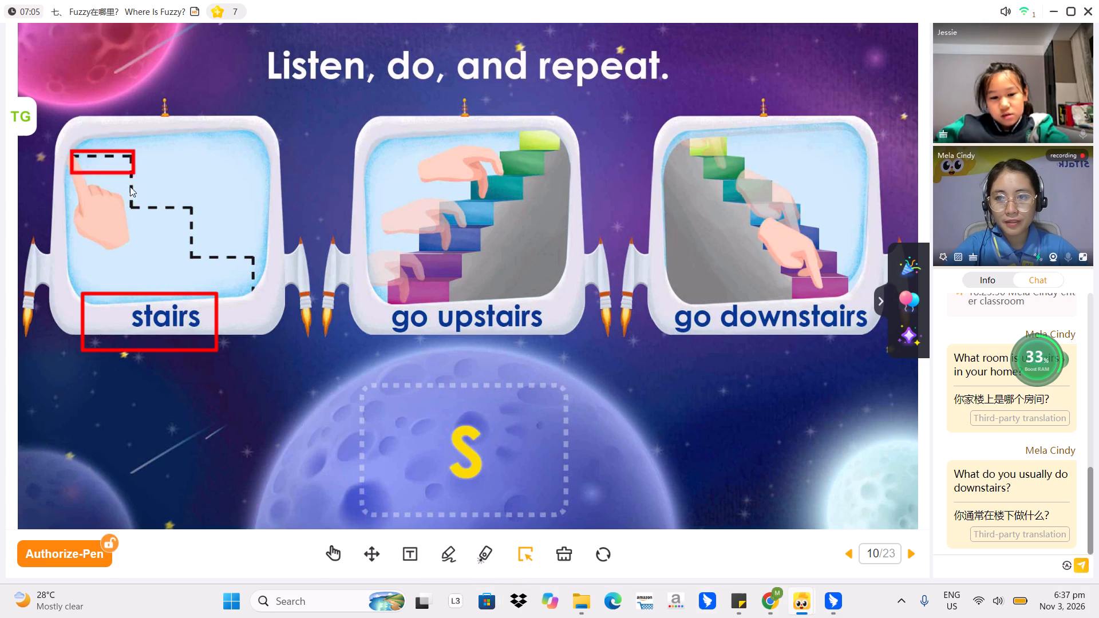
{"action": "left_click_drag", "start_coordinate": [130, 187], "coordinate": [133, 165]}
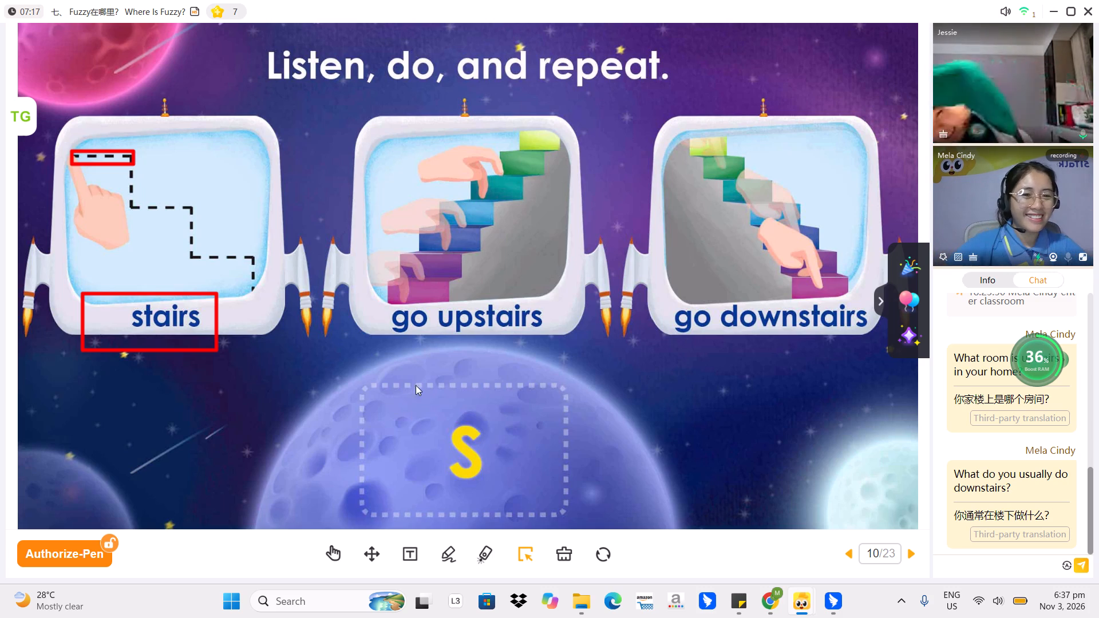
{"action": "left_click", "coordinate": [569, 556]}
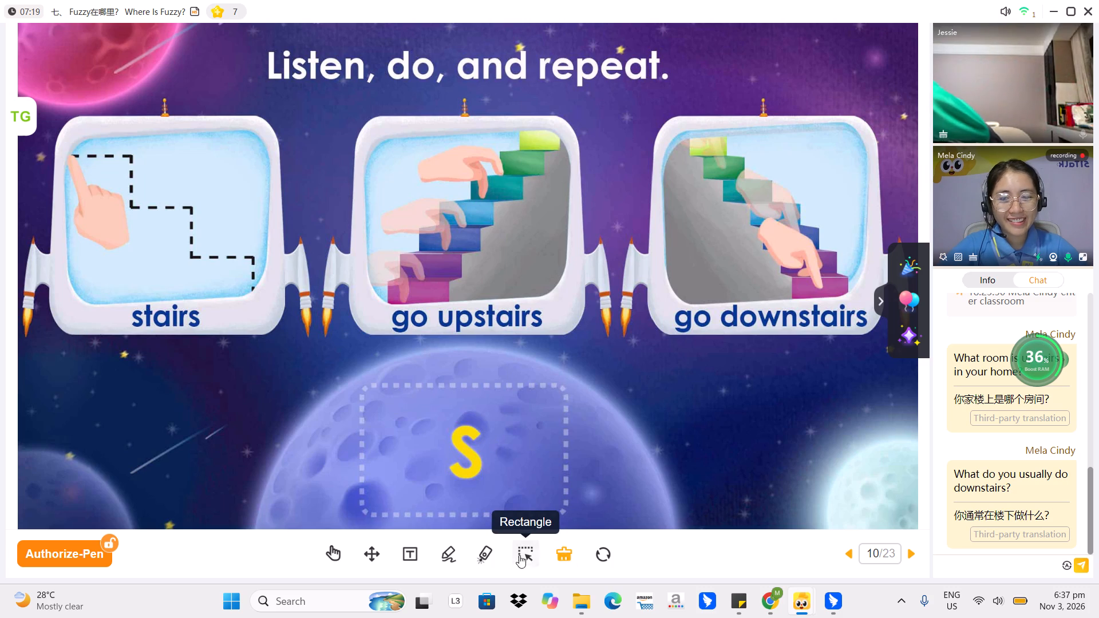
Draw a rectangle around the word "stairs" on the cleared slide.
{"action": "left_click", "coordinate": [525, 553]}
{"action": "left_click_drag", "start_coordinate": [84, 294], "coordinate": [193, 340]}
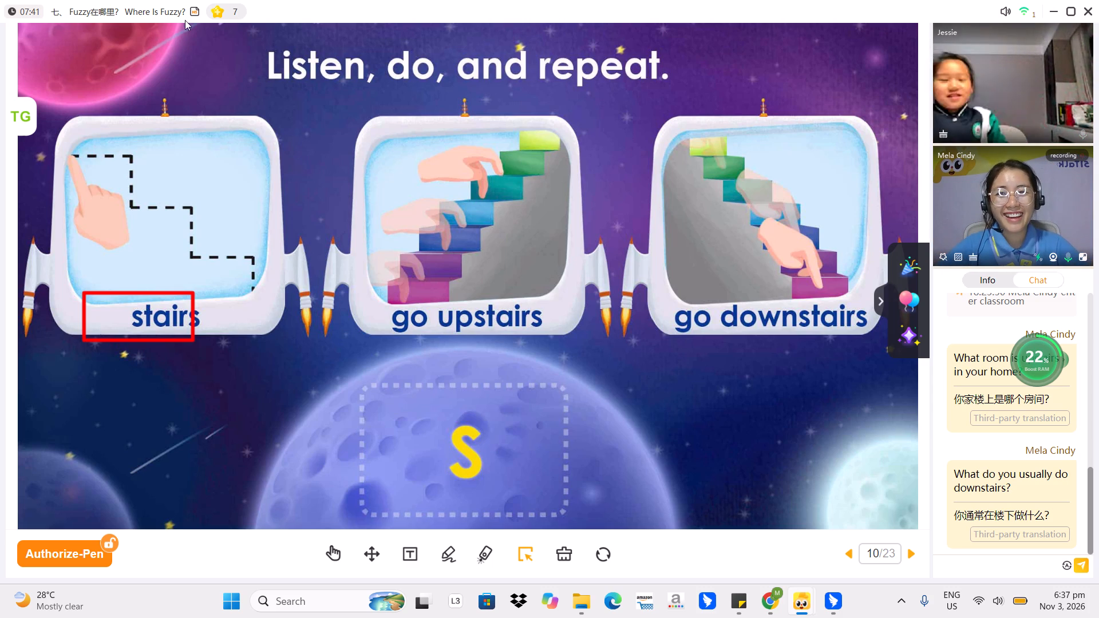
Award the student a star for the "stairs" activity.
{"action": "left_click", "coordinate": [217, 12]}
Advance to slide 11, "Look, do, and say.", and outline the "I go upstairs." and "I go downstairs." speech bubbles with rectangles.
{"action": "left_click", "coordinate": [911, 552]}
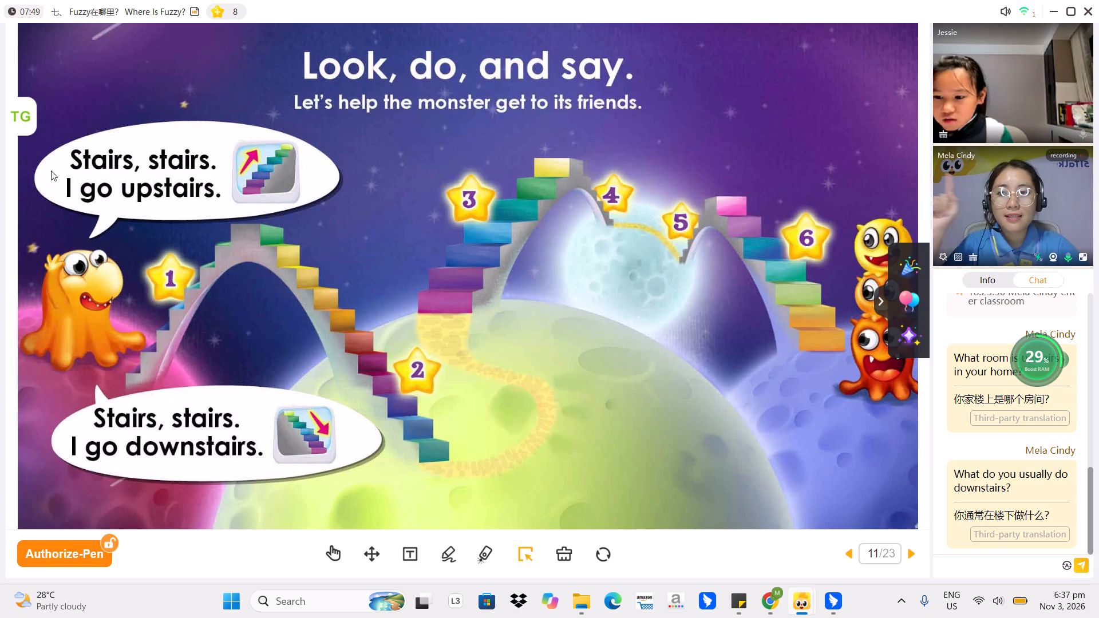
{"action": "left_click_drag", "start_coordinate": [44, 133], "coordinate": [321, 236]}
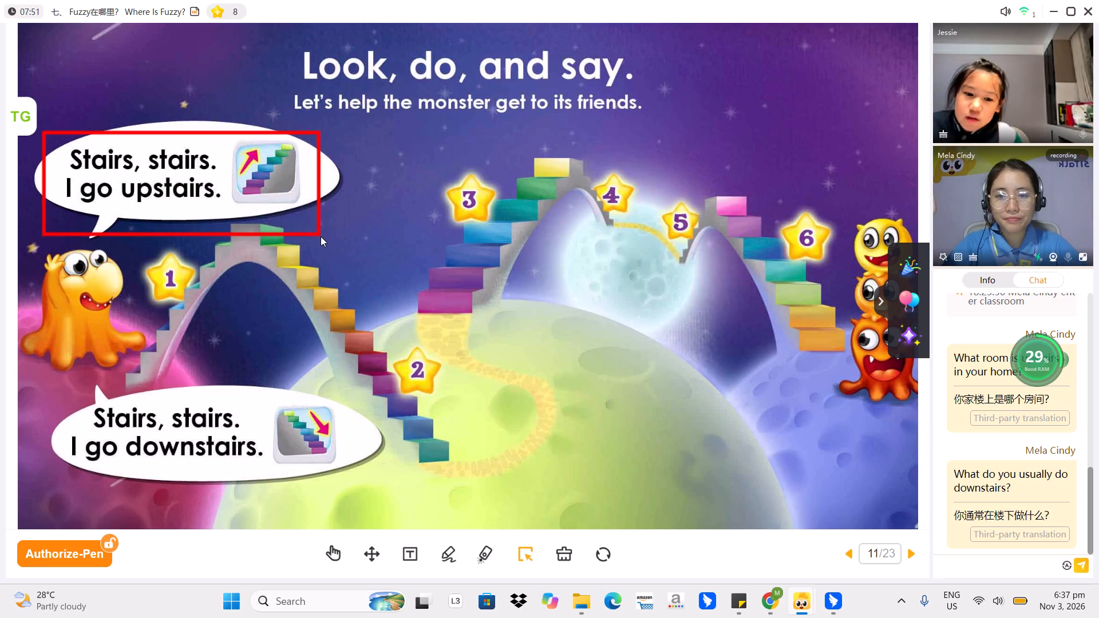
{"action": "left_click_drag", "start_coordinate": [321, 236], "coordinate": [324, 237]}
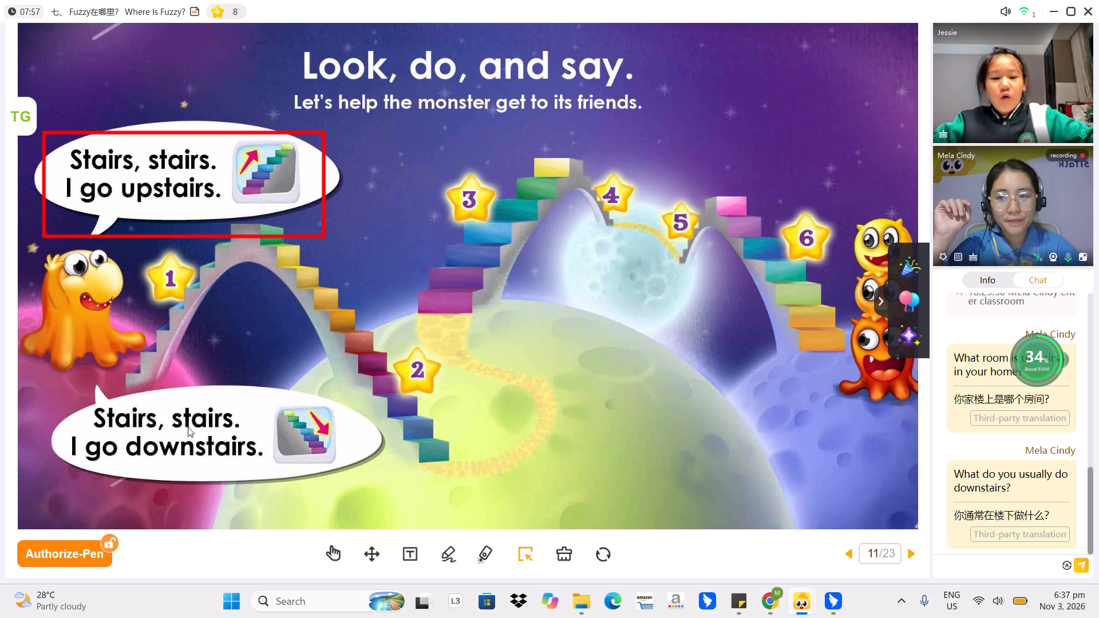
{"action": "left_click_drag", "start_coordinate": [50, 390], "coordinate": [394, 480]}
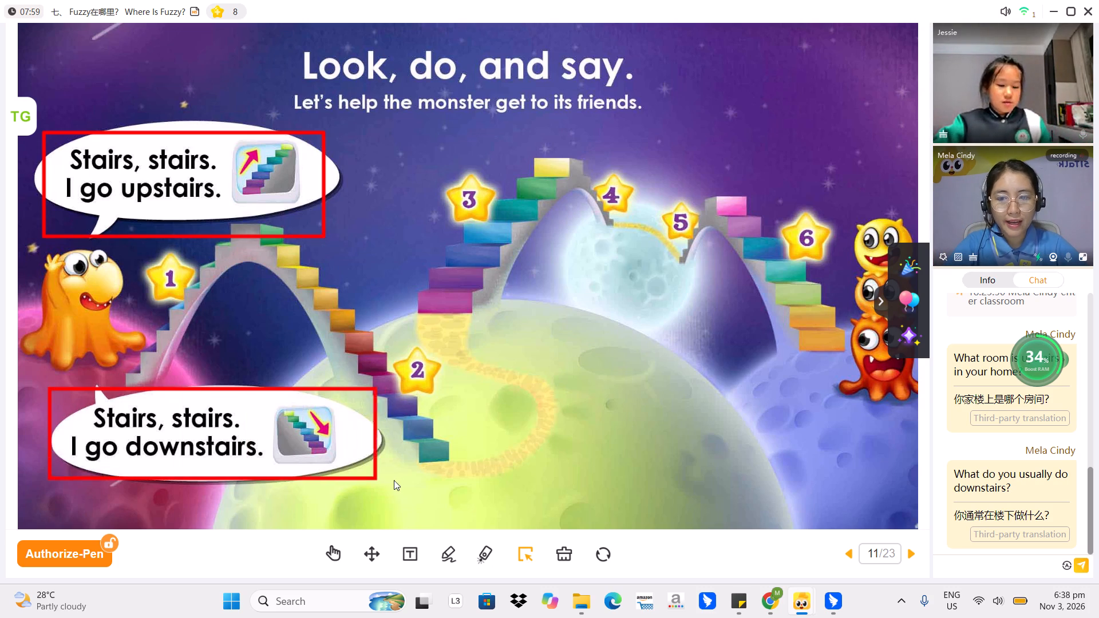
{"action": "left_click_drag", "start_coordinate": [394, 480], "coordinate": [396, 480]}
Trace a freehand pen path from the orange monster up the stairs at star 1 and down to star 2.
{"action": "left_click", "coordinate": [444, 558]}
{"action": "left_click_drag", "start_coordinate": [108, 346], "coordinate": [108, 346]}
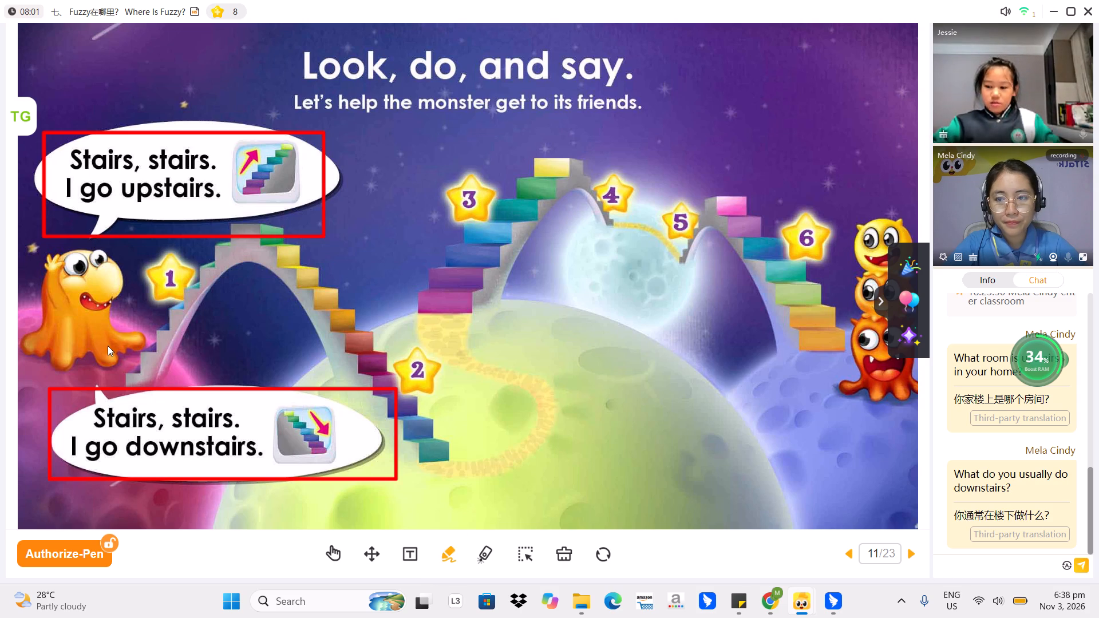
{"action": "left_click_drag", "start_coordinate": [108, 346], "coordinate": [238, 221]}
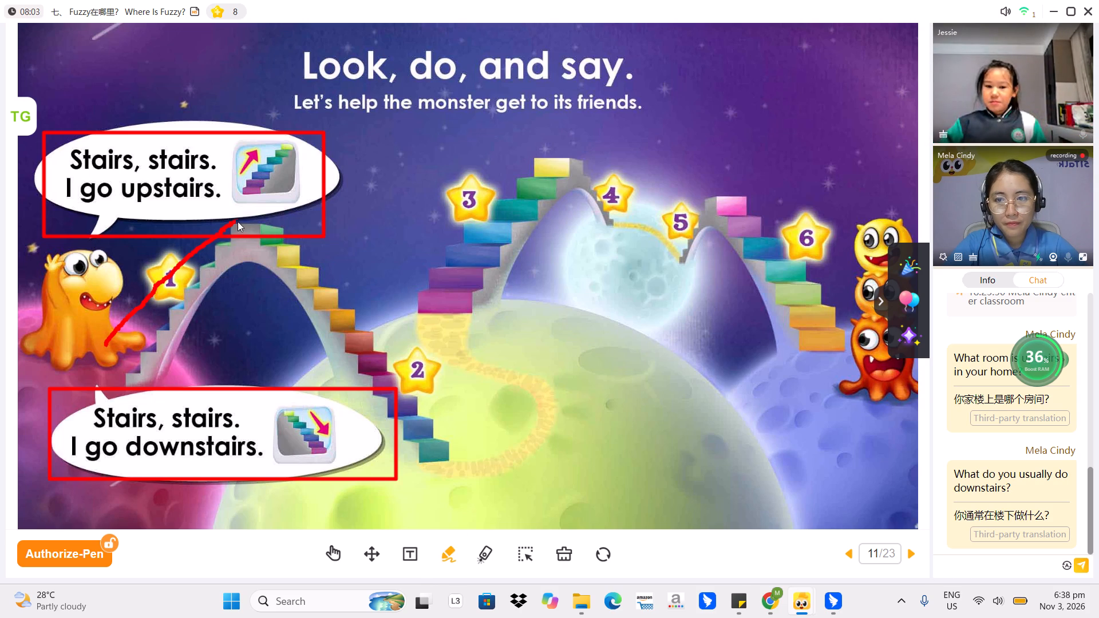
{"action": "left_click_drag", "start_coordinate": [238, 221], "coordinate": [248, 215]}
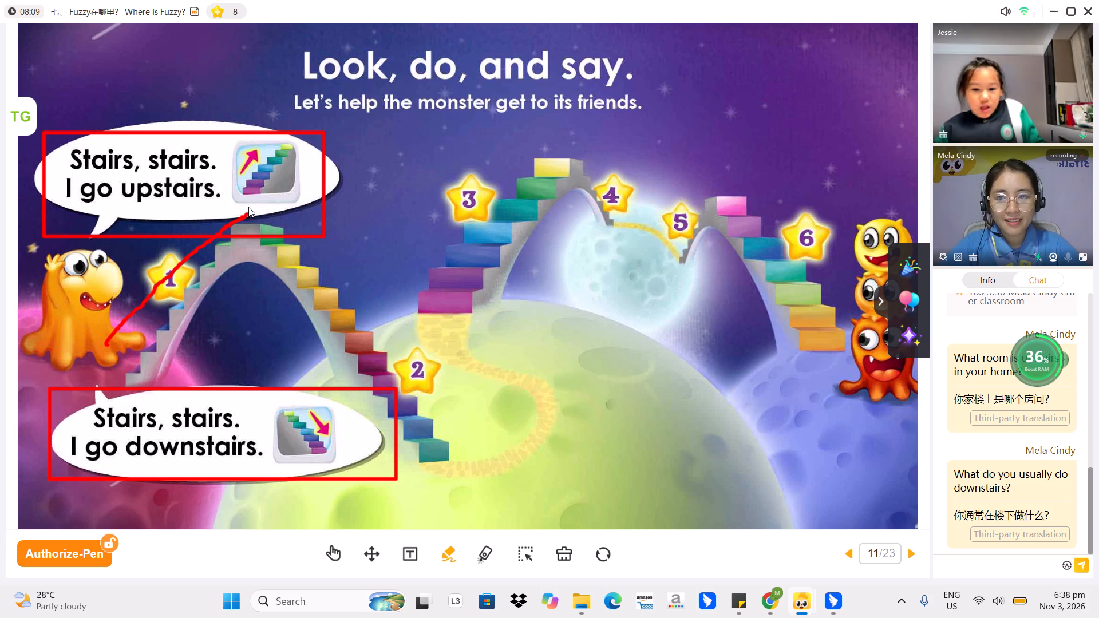
{"action": "left_click_drag", "start_coordinate": [248, 207], "coordinate": [422, 383]}
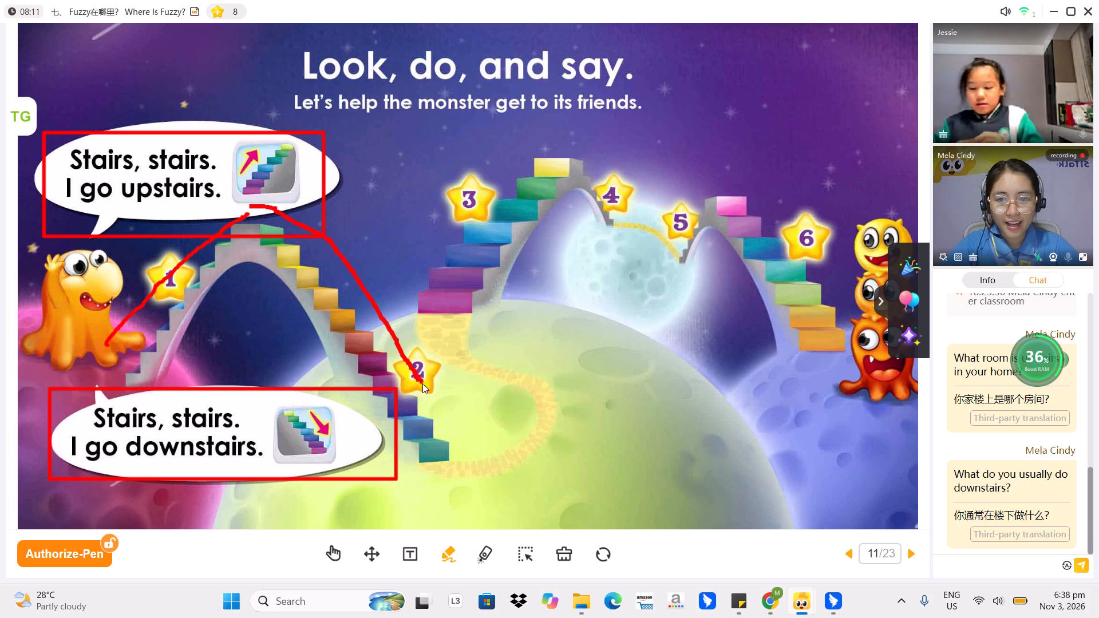
{"action": "left_click_drag", "start_coordinate": [422, 383], "coordinate": [424, 383]}
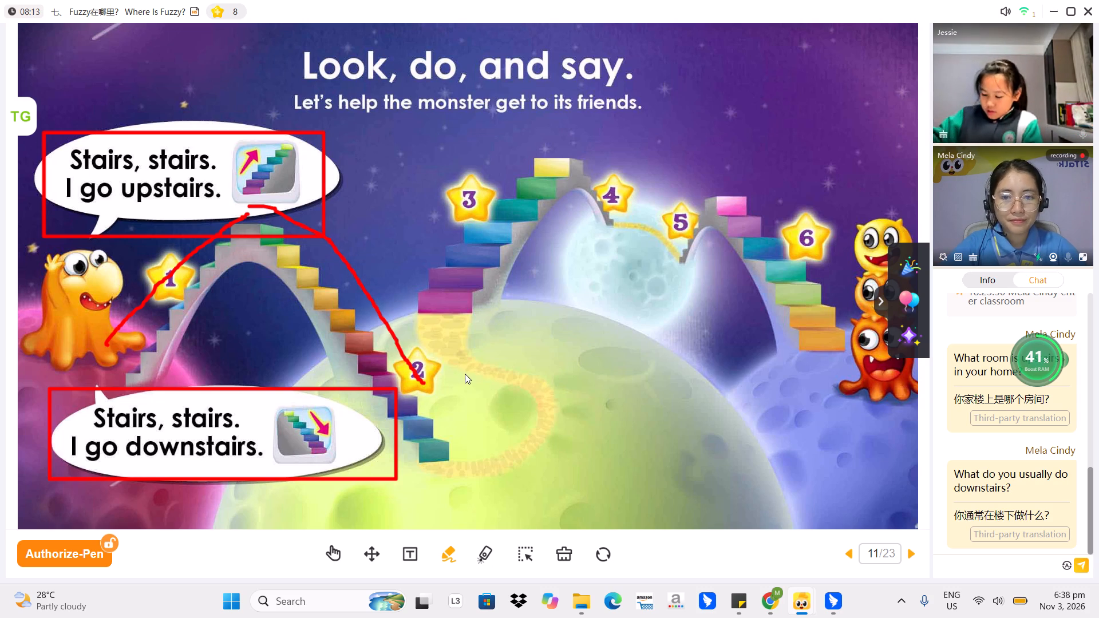
Continue the pen path from star 2 down the last steps and around the winding trail to the foot of star 3's stairs.
{"action": "left_click_drag", "start_coordinate": [428, 377], "coordinate": [448, 433]}
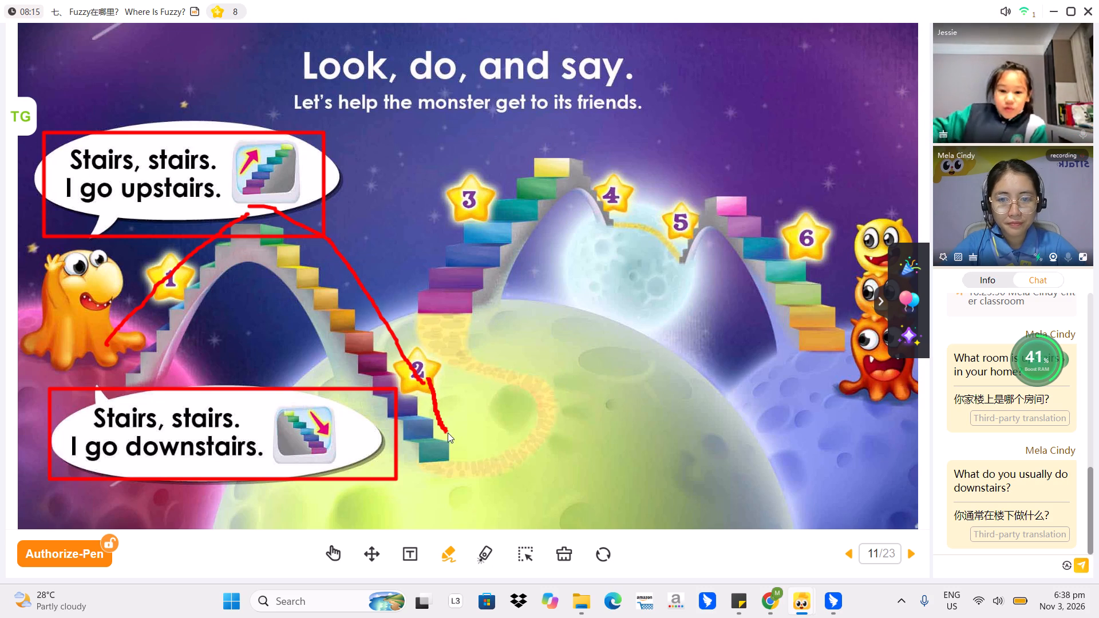
{"action": "left_click_drag", "start_coordinate": [448, 433], "coordinate": [485, 389]}
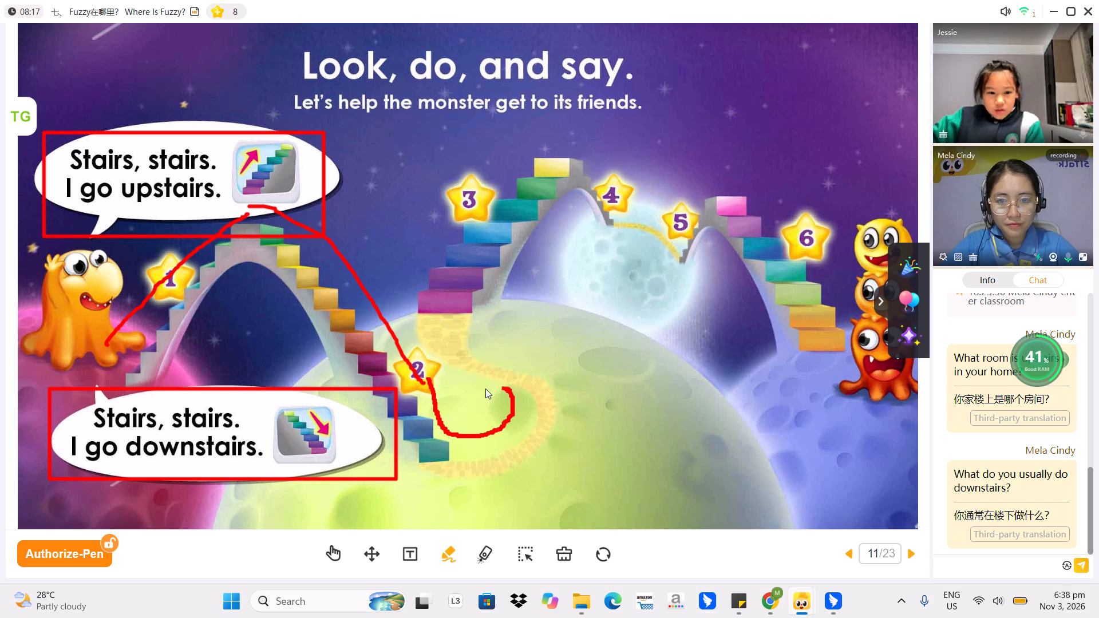
{"action": "left_click_drag", "start_coordinate": [485, 389], "coordinate": [442, 334]}
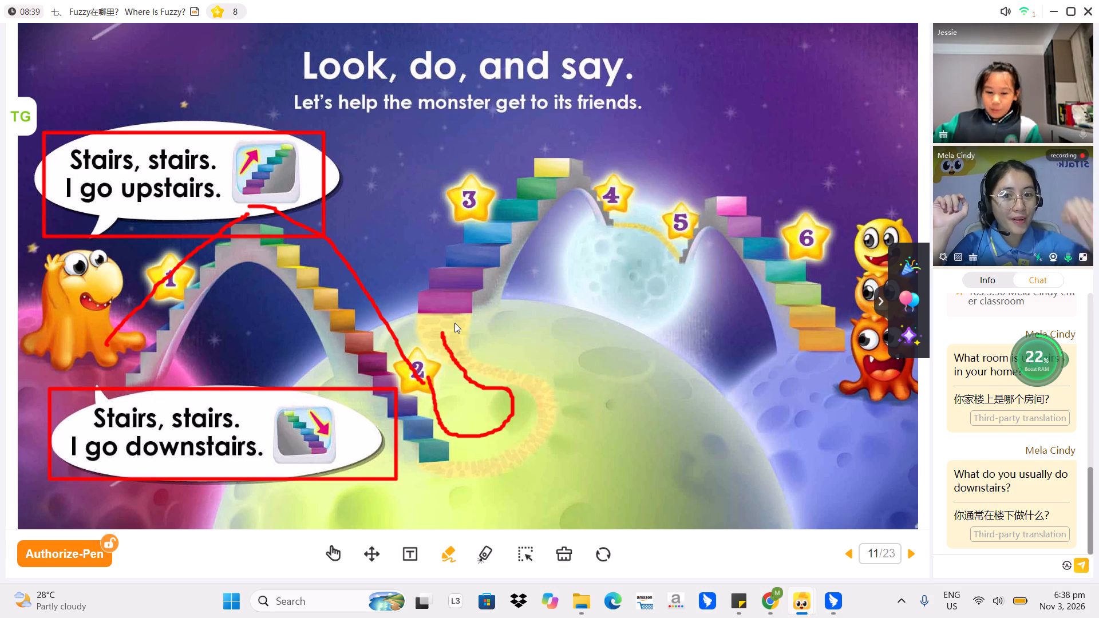
{"action": "left_click_drag", "start_coordinate": [444, 334], "coordinate": [441, 316]}
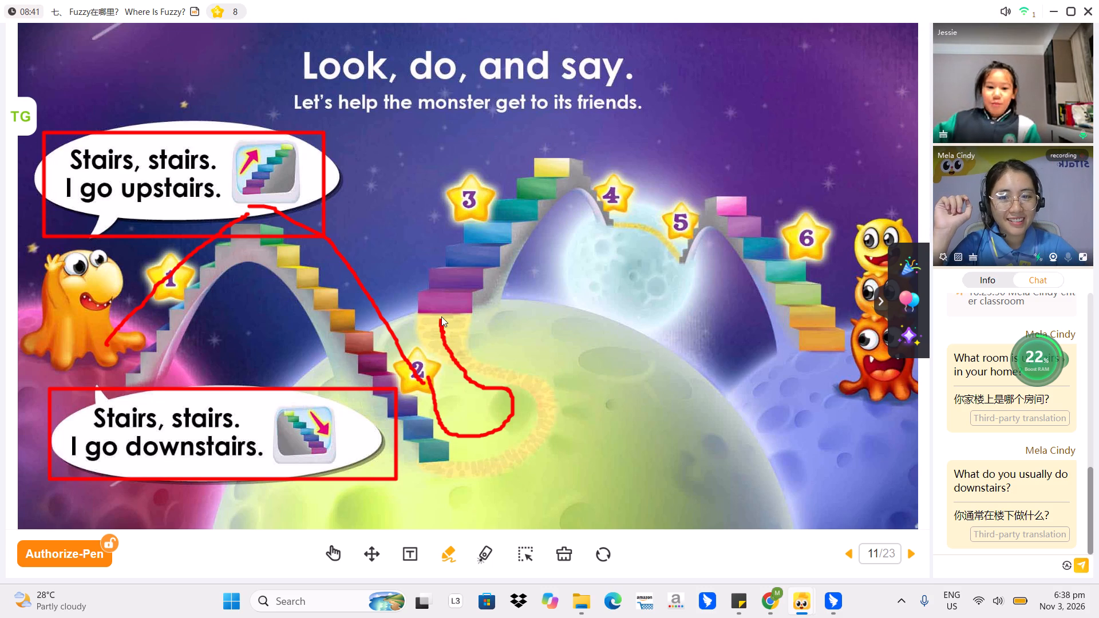
{"action": "left_click_drag", "start_coordinate": [441, 316], "coordinate": [441, 314]}
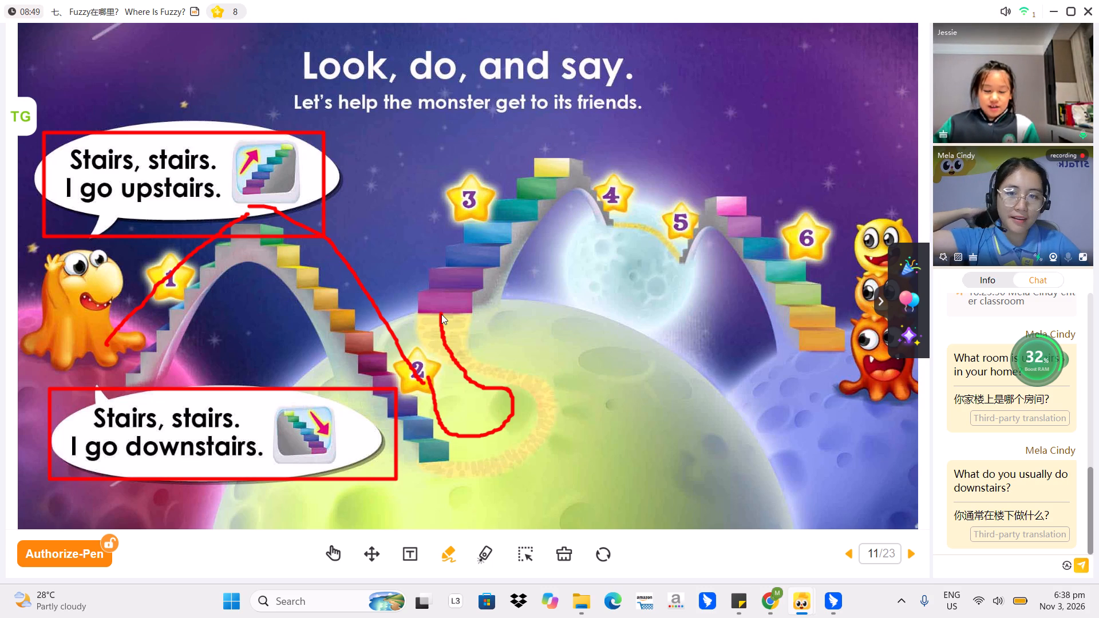
Extend the pen path up the stairs at star 3, over the peak and down the steps at star 4.
{"action": "left_click_drag", "start_coordinate": [441, 314], "coordinate": [522, 196]}
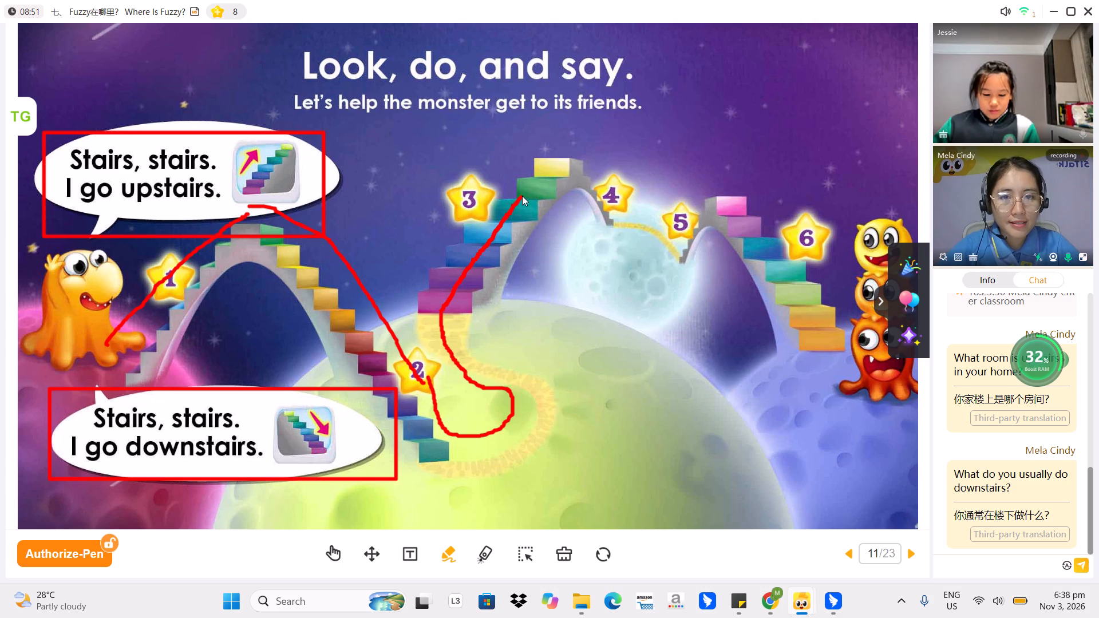
{"action": "left_click_drag", "start_coordinate": [522, 196], "coordinate": [558, 157]}
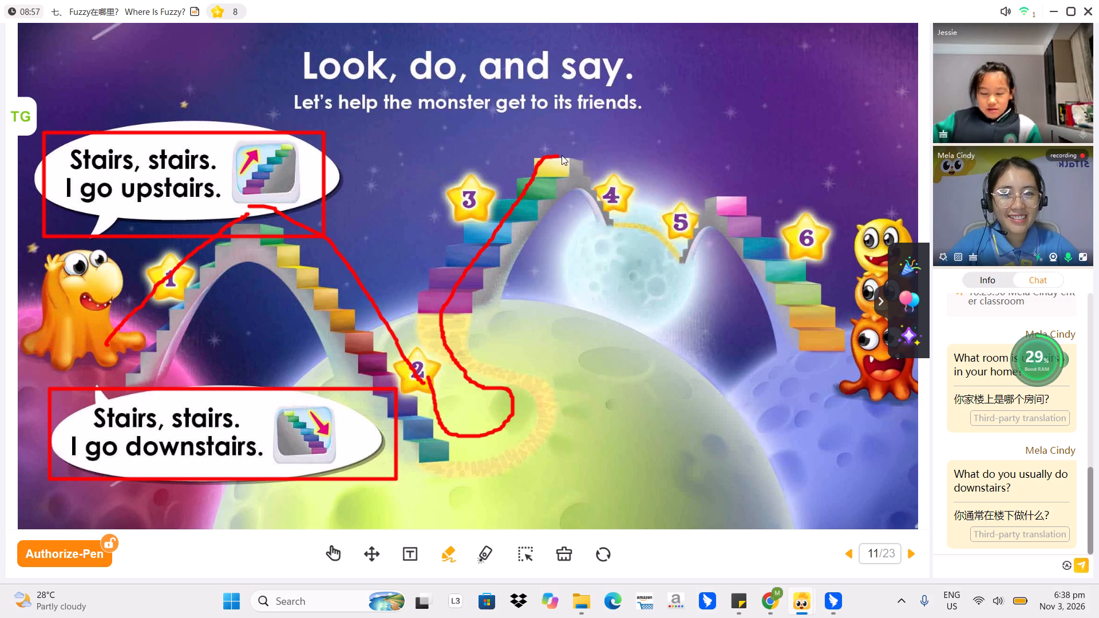
{"action": "left_click_drag", "start_coordinate": [562, 154], "coordinate": [614, 209]}
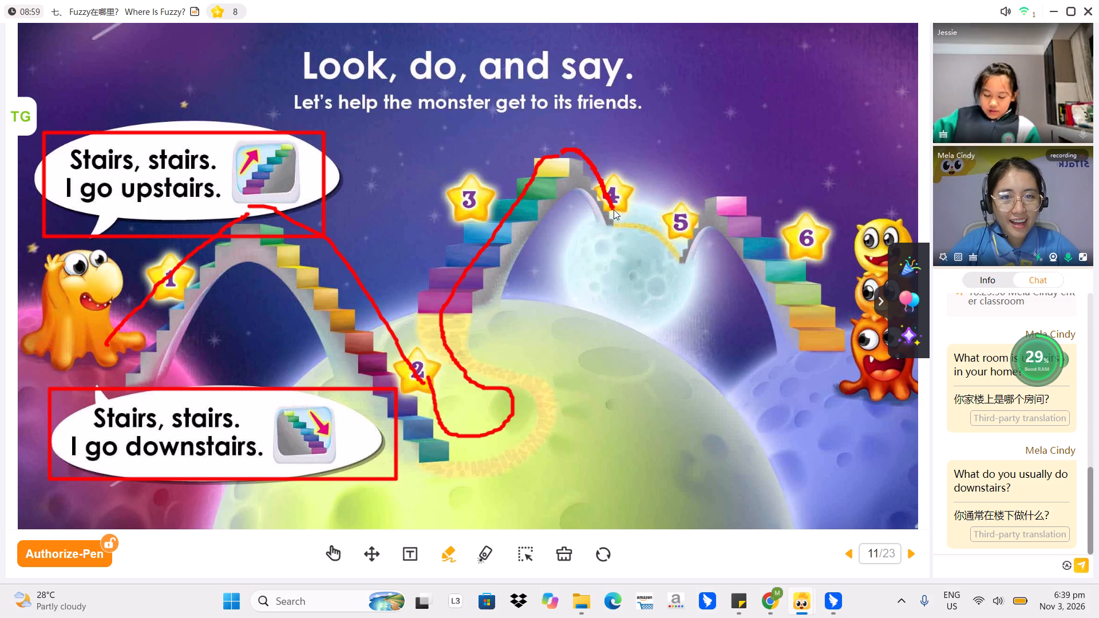
{"action": "left_click_drag", "start_coordinate": [614, 209], "coordinate": [615, 217]}
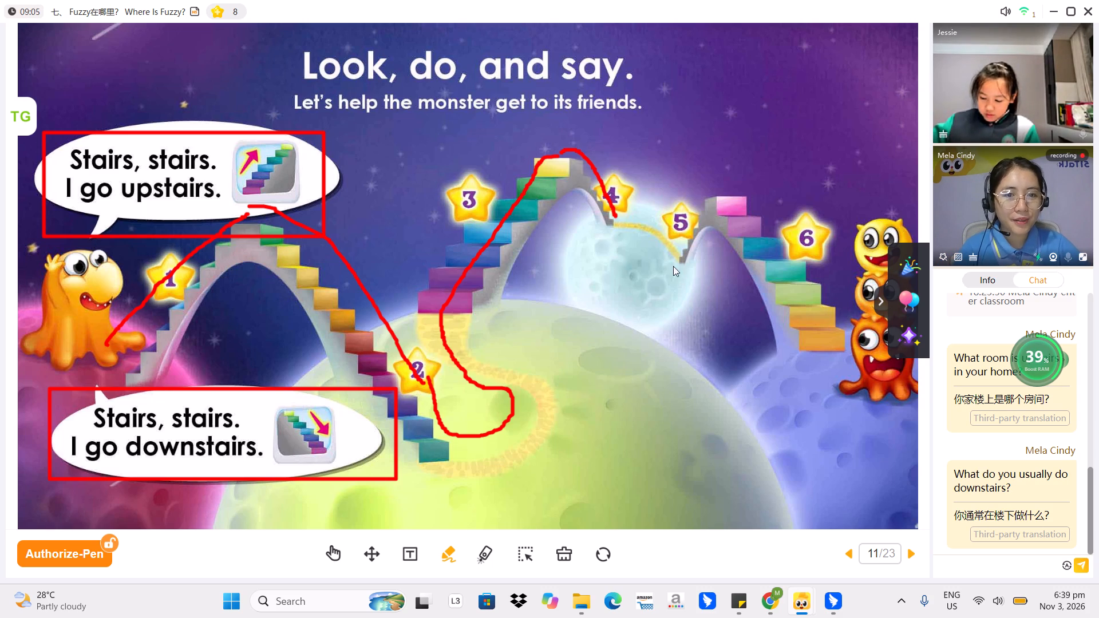
Complete the pen path across to star 5, up its steps and down the stairs at star 6 to the monster's friends.
{"action": "left_click_drag", "start_coordinate": [618, 215], "coordinate": [681, 251]}
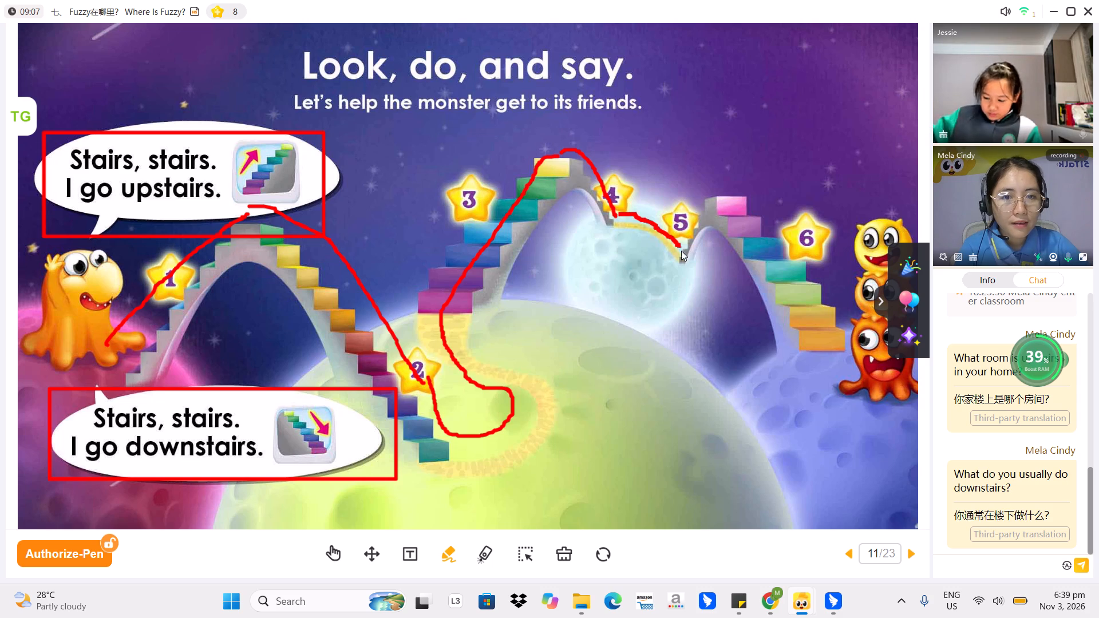
{"action": "left_click_drag", "start_coordinate": [681, 251], "coordinate": [684, 253]}
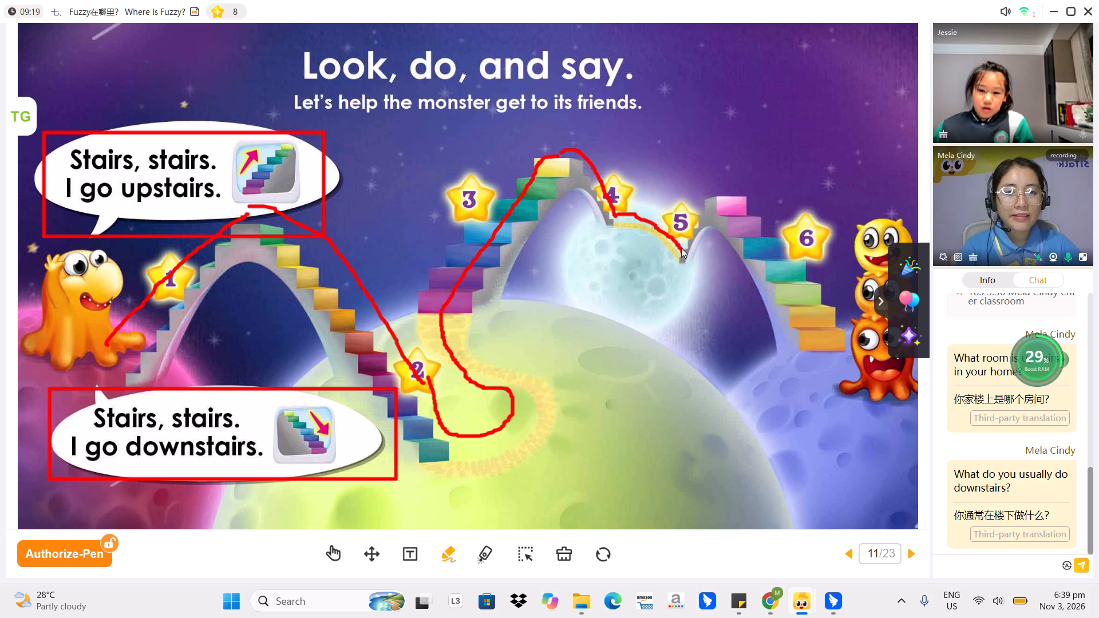
{"action": "left_click_drag", "start_coordinate": [682, 247], "coordinate": [684, 237]}
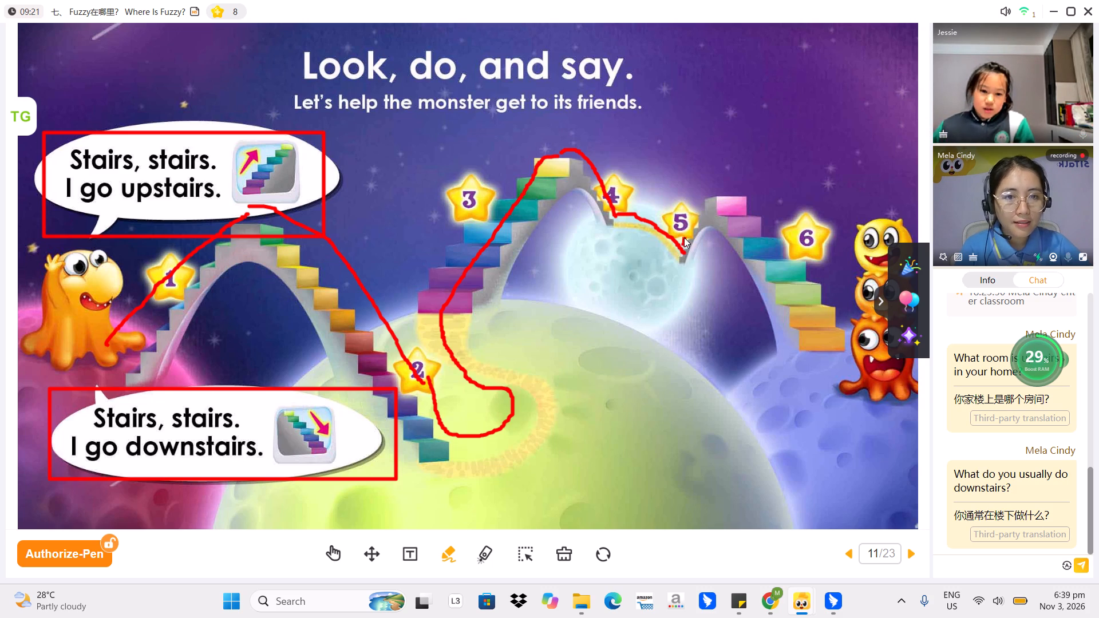
{"action": "left_click_drag", "start_coordinate": [684, 237], "coordinate": [708, 192]}
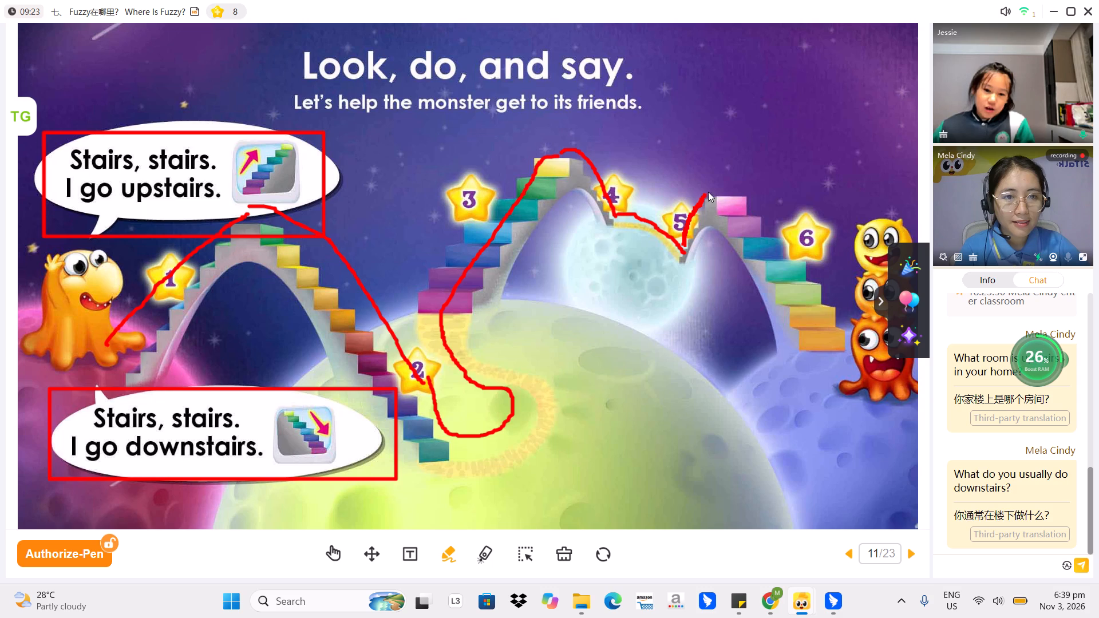
{"action": "left_click_drag", "start_coordinate": [708, 192], "coordinate": [742, 188]}
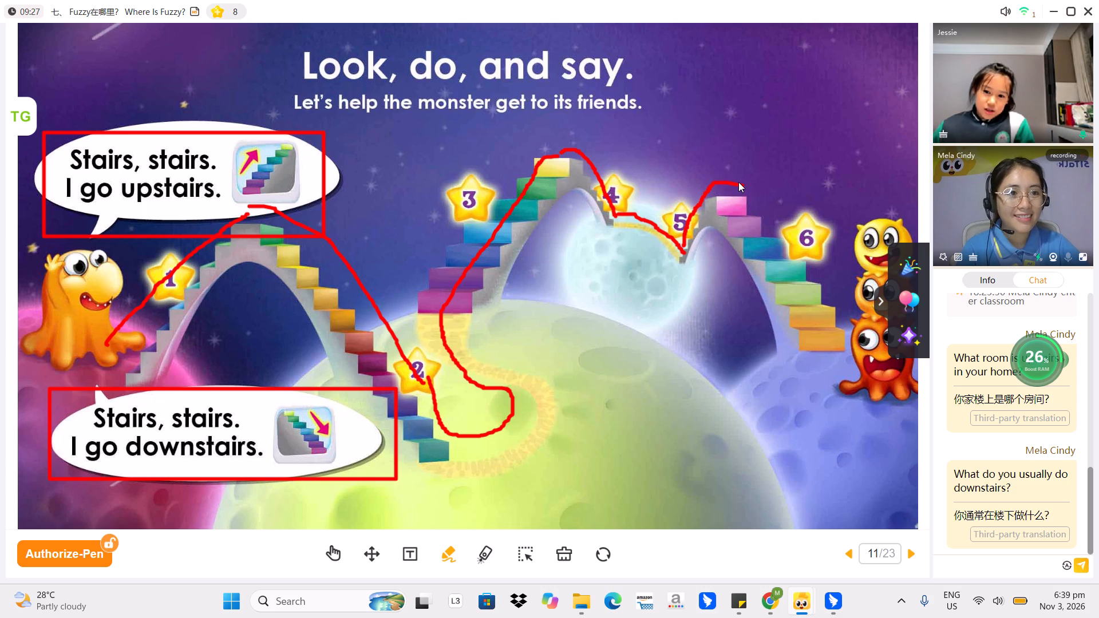
{"action": "left_click_drag", "start_coordinate": [739, 179], "coordinate": [813, 315]}
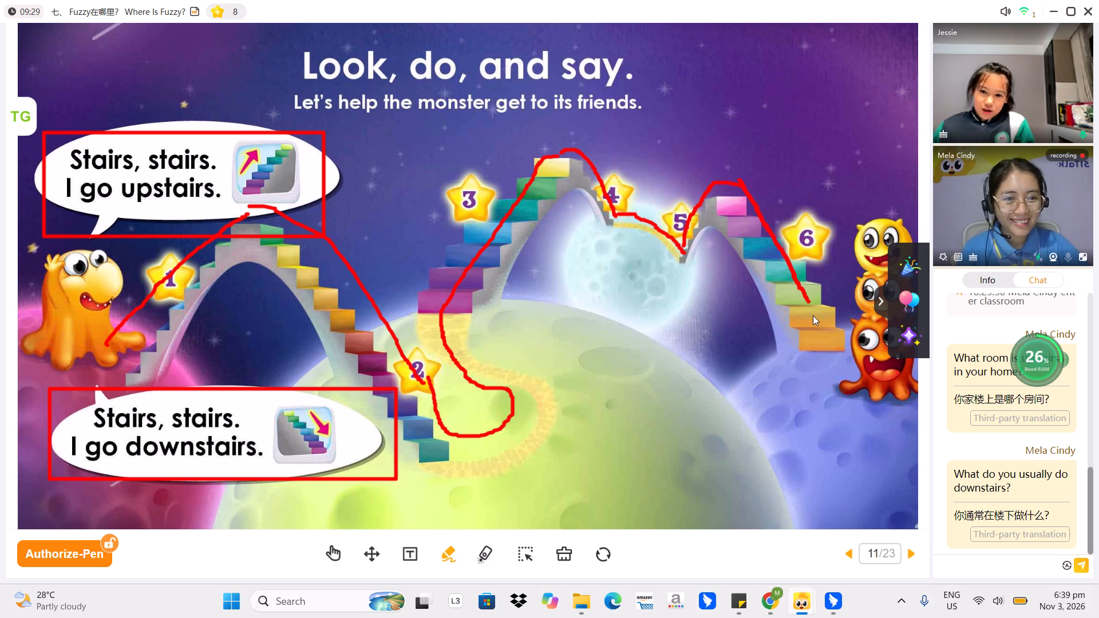
{"action": "left_click_drag", "start_coordinate": [813, 315], "coordinate": [870, 365]}
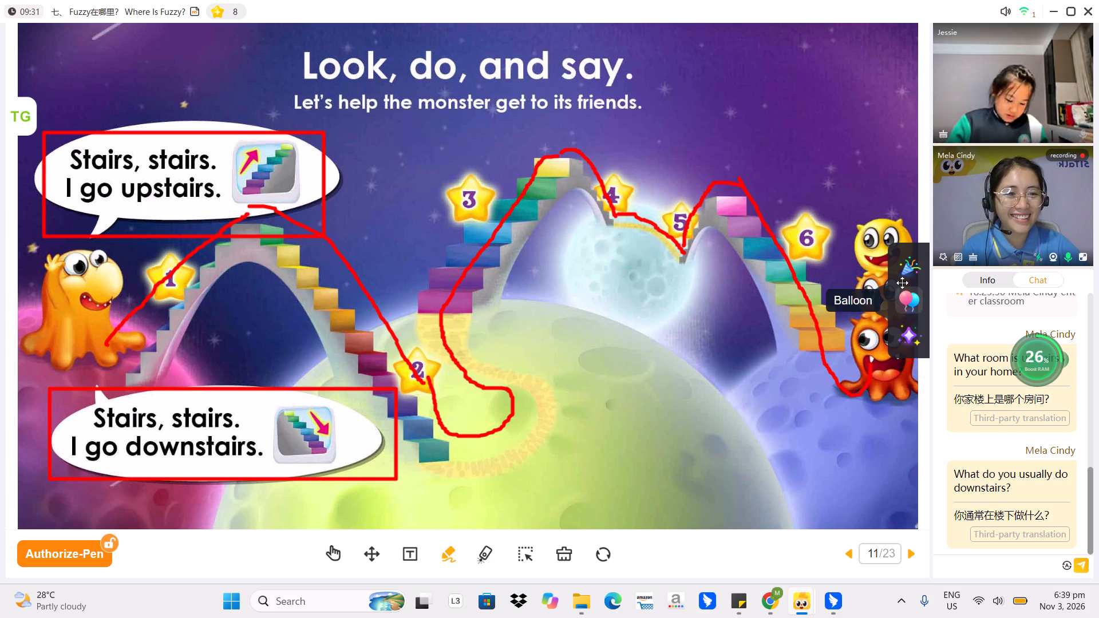
Trigger the party-popper effect and award the student a star for guiding the monster to its friends.
{"action": "left_click", "coordinate": [911, 270]}
{"action": "left_click", "coordinate": [216, 7]}
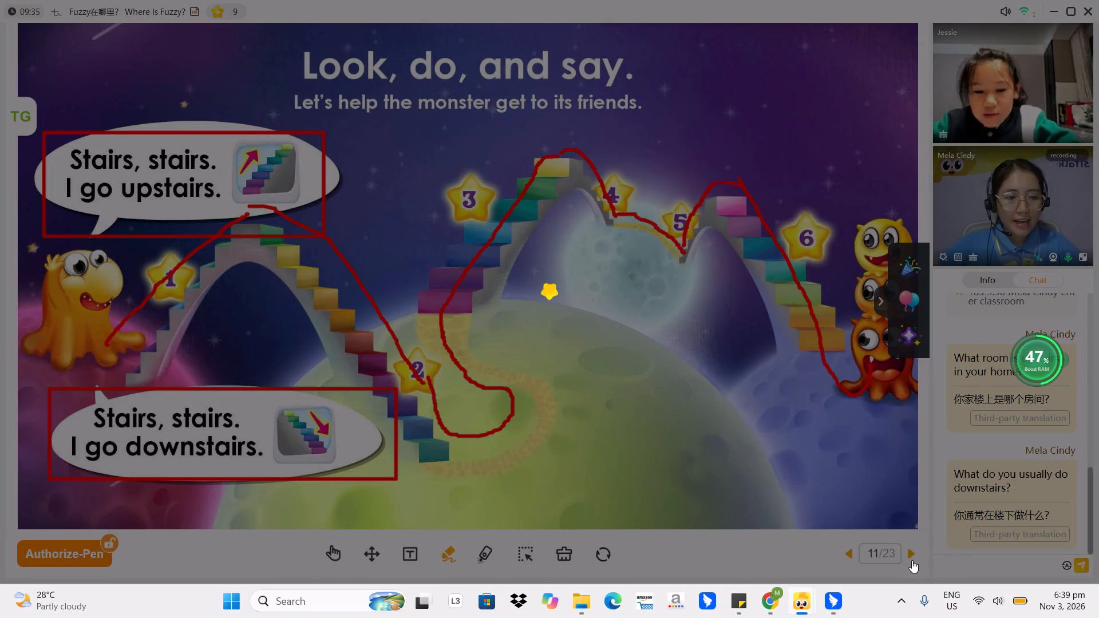
Advance past the "Let's Talk!" slide to slide 13, "Where is Fuzzy, Dad?".
{"action": "left_click", "coordinate": [912, 554]}
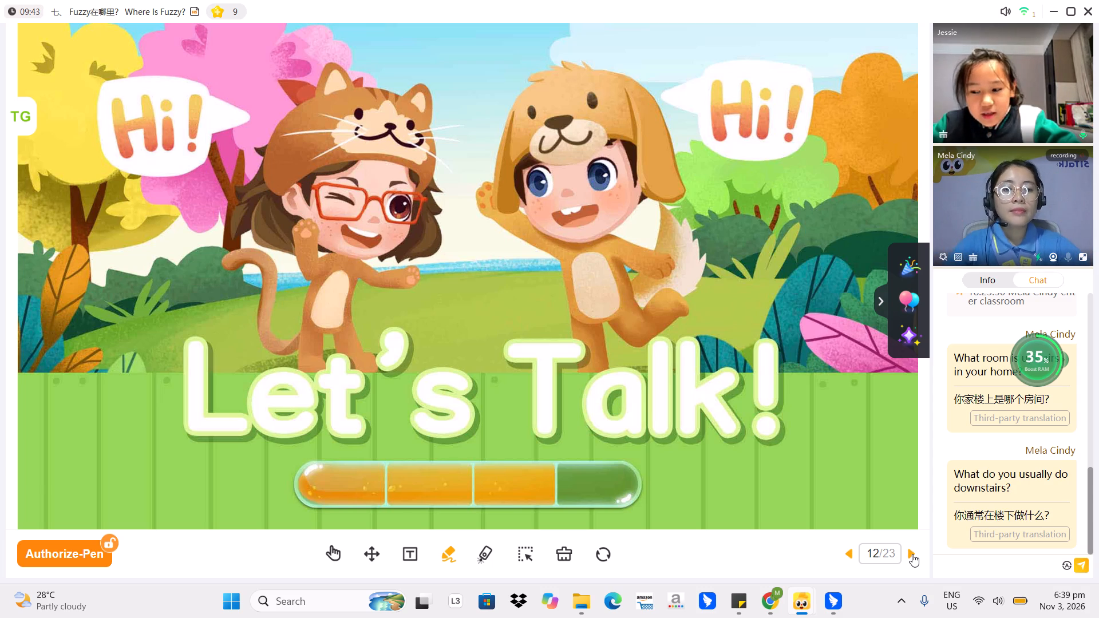
{"action": "left_click", "coordinate": [912, 554]}
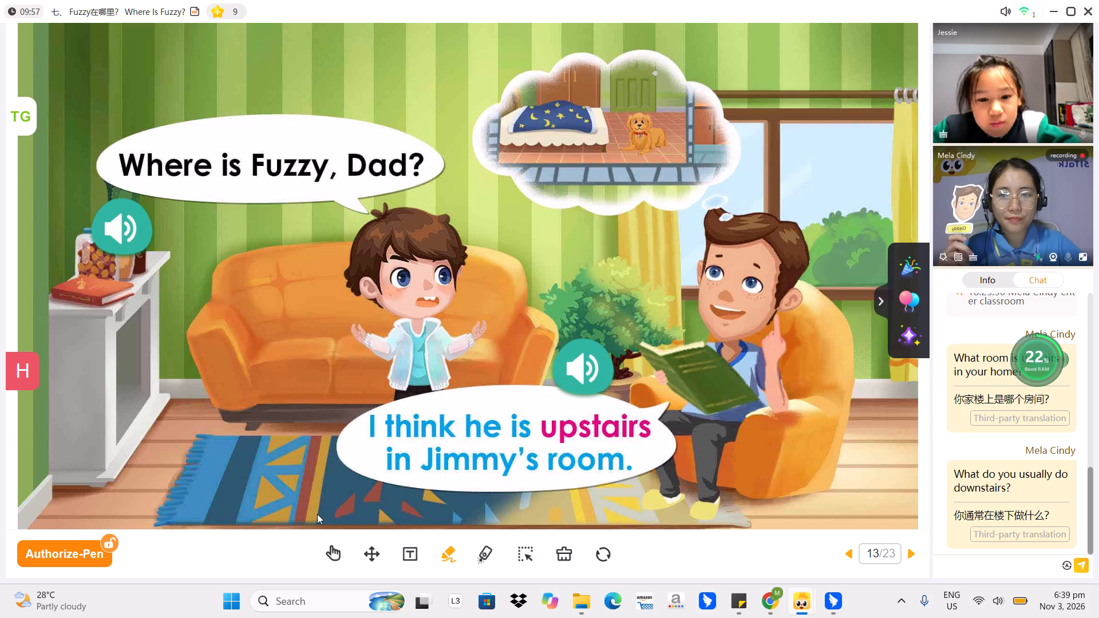
Check the high-level student teaching tip for slide 13, then hide it.
{"action": "left_click", "coordinate": [26, 362]}
{"action": "scroll", "coordinate": [62, 373], "scroll_direction": "down", "scroll_amount": 3}
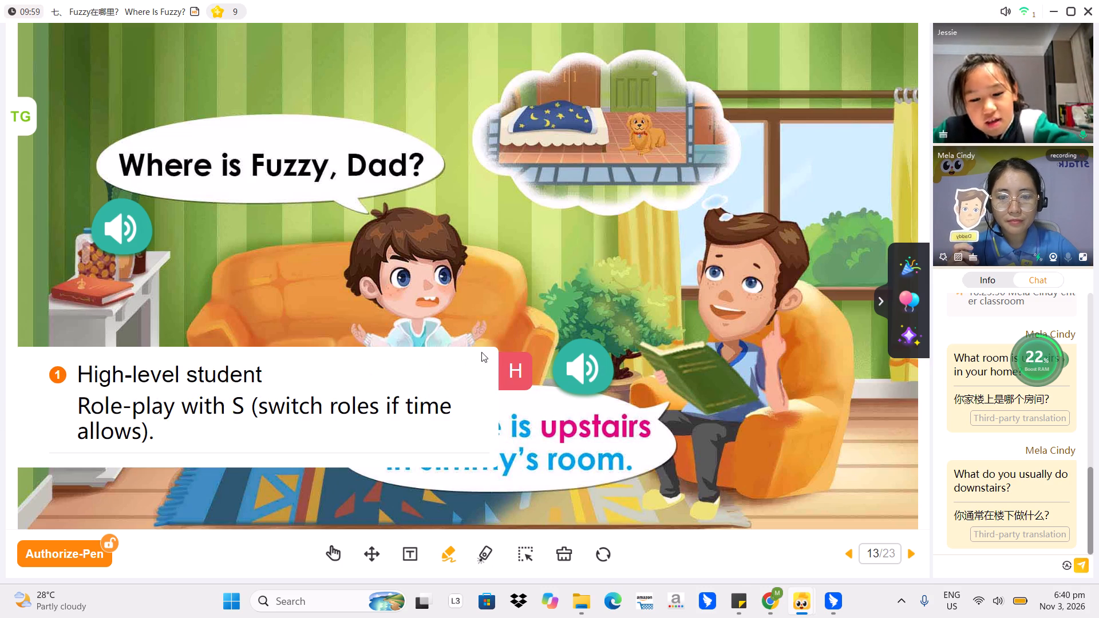
{"action": "left_click", "coordinate": [527, 371]}
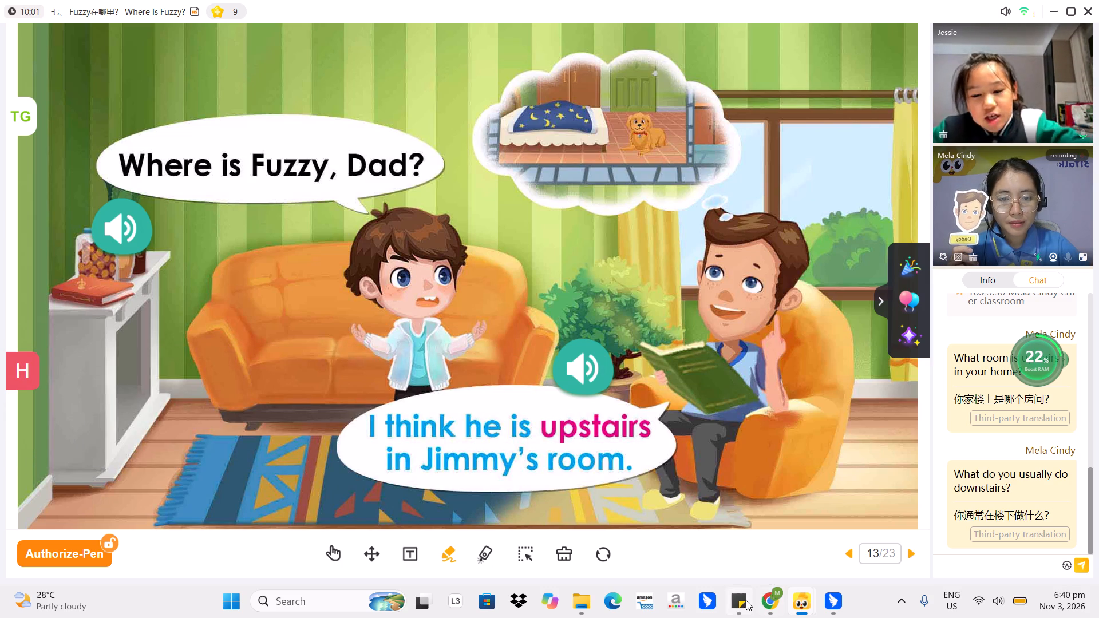
Switch to the sticky note lesson plan and read the Page 1 "Where Is Fuzzy?" teacher script, definitions and CCQs.
{"action": "left_click", "coordinate": [744, 600]}
{"action": "scroll", "coordinate": [539, 179], "scroll_direction": "down", "scroll_amount": 4}
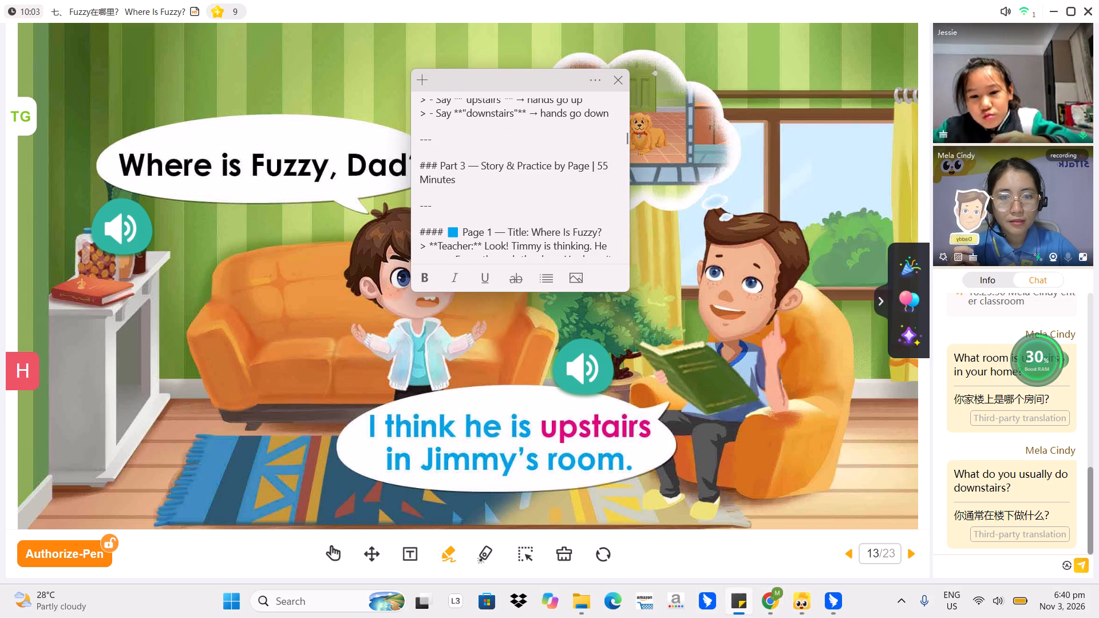
{"action": "scroll", "coordinate": [543, 200], "scroll_direction": "down", "scroll_amount": 4}
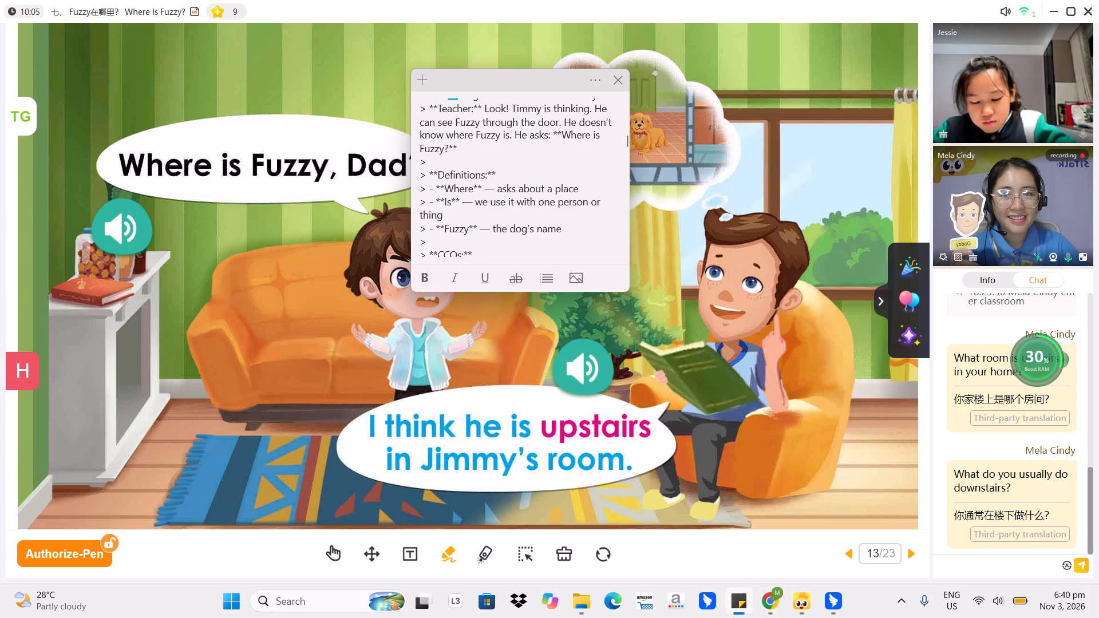
{"action": "left_click", "coordinate": [544, 200]}
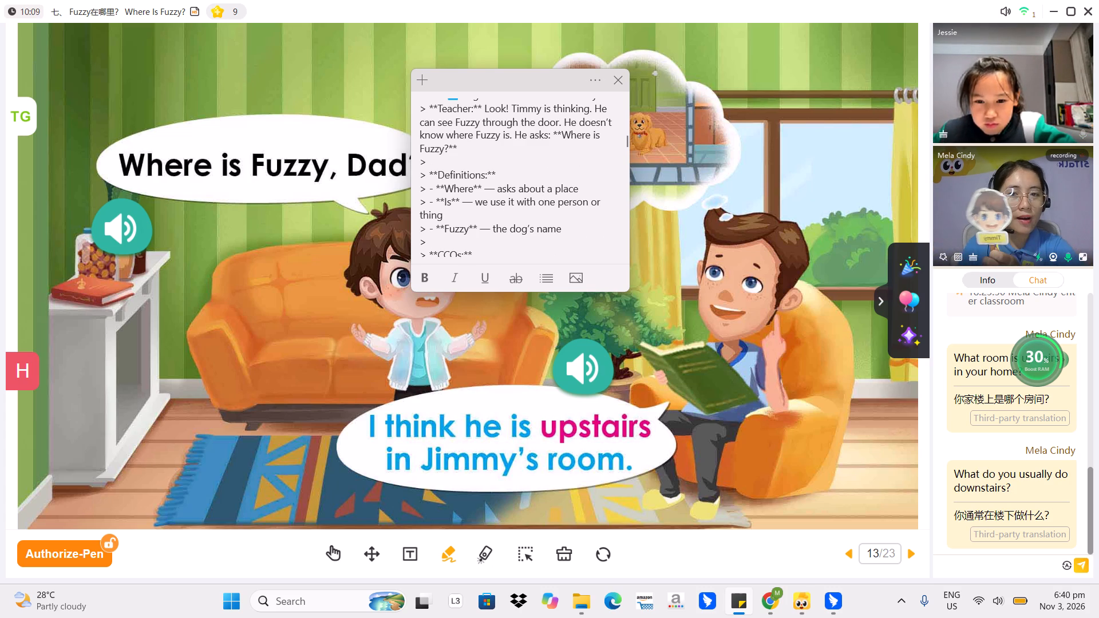
{"action": "scroll", "coordinate": [543, 201], "scroll_direction": "down", "scroll_amount": 1}
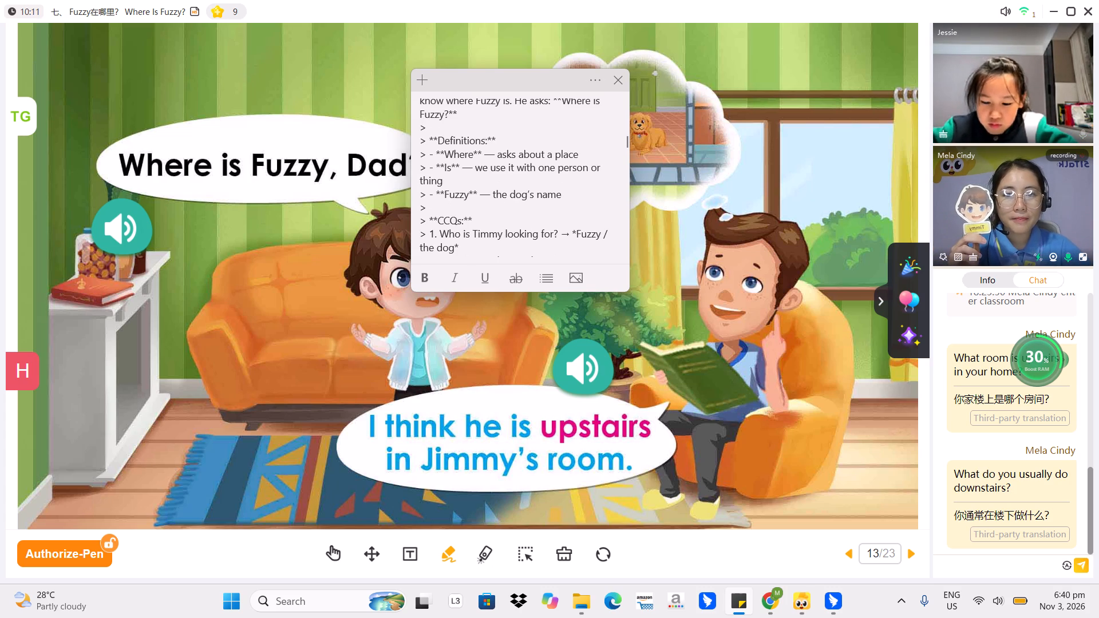
{"action": "scroll", "coordinate": [535, 171], "scroll_direction": "down", "scroll_amount": 1}
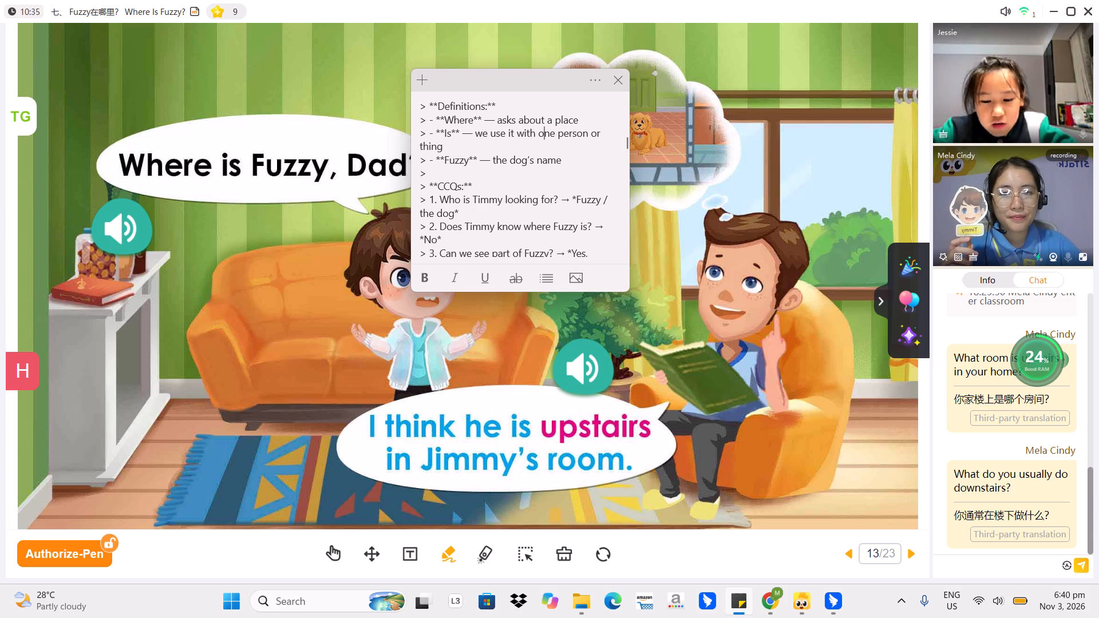
{"action": "scroll", "coordinate": [530, 242], "scroll_direction": "down", "scroll_amount": 1}
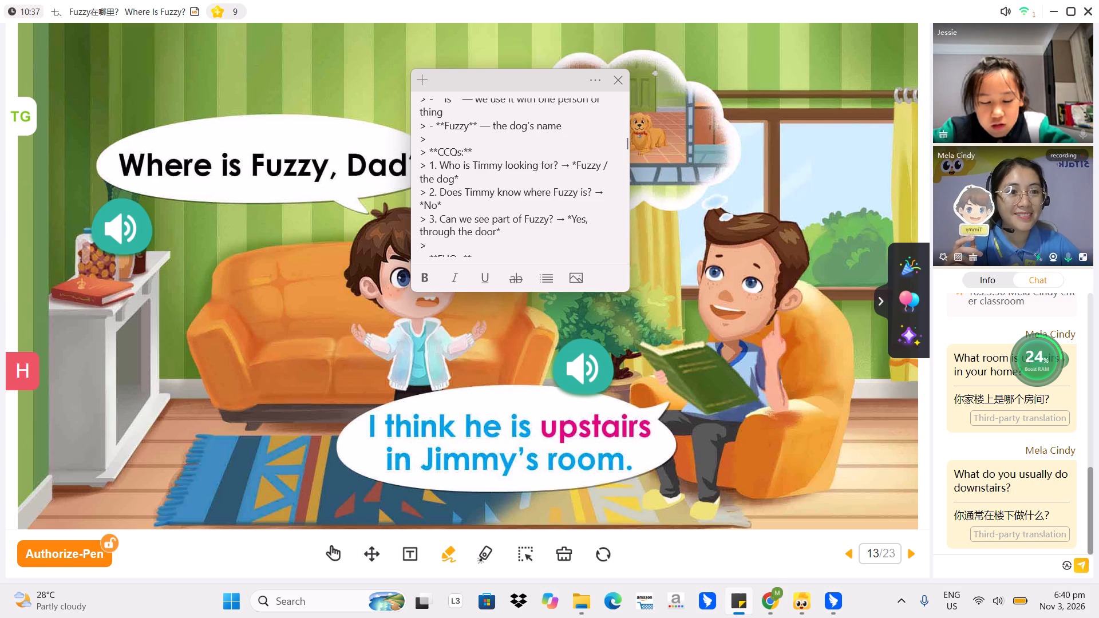
{"action": "left_click", "coordinate": [529, 243]}
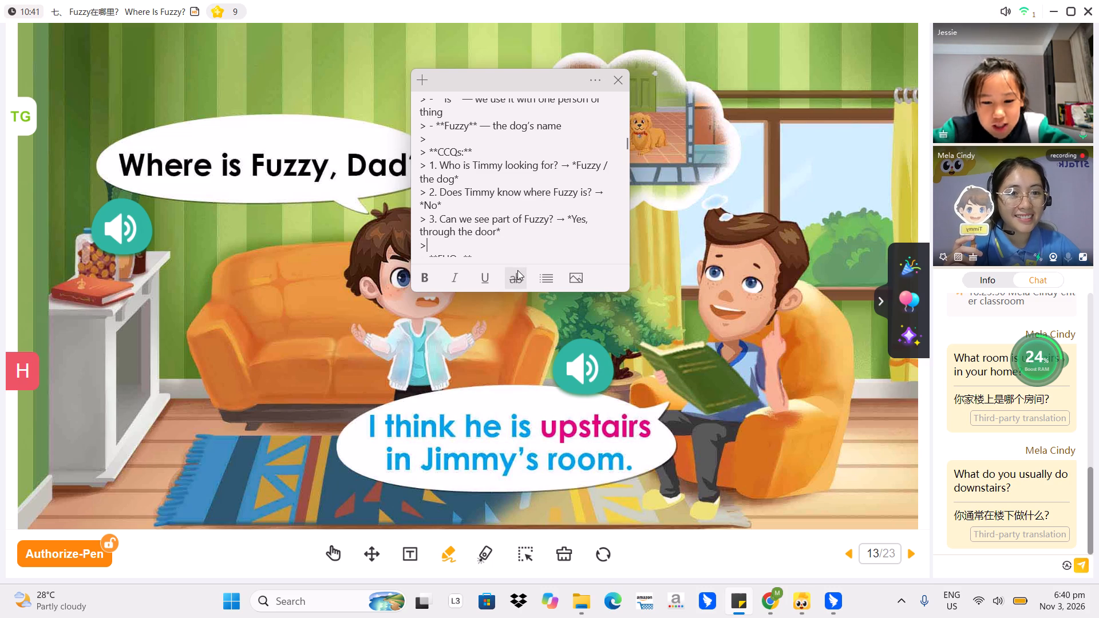
Return to the classroom, clear the pen annotation from slide 13, and outline the dog in Dad's thought bubble with a rectangle.
{"action": "left_click", "coordinate": [485, 379]}
{"action": "left_click_drag", "start_coordinate": [344, 201], "coordinate": [477, 383]}
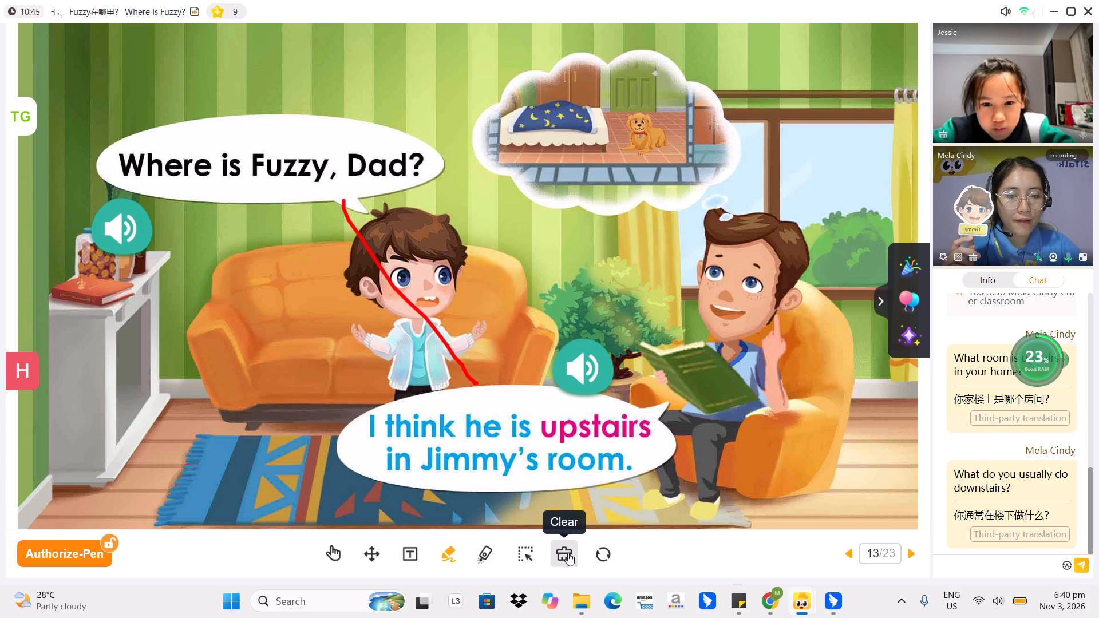
{"action": "left_click", "coordinate": [567, 552]}
{"action": "left_click", "coordinate": [529, 547]}
{"action": "left_click_drag", "start_coordinate": [626, 100], "coordinate": [666, 167]}
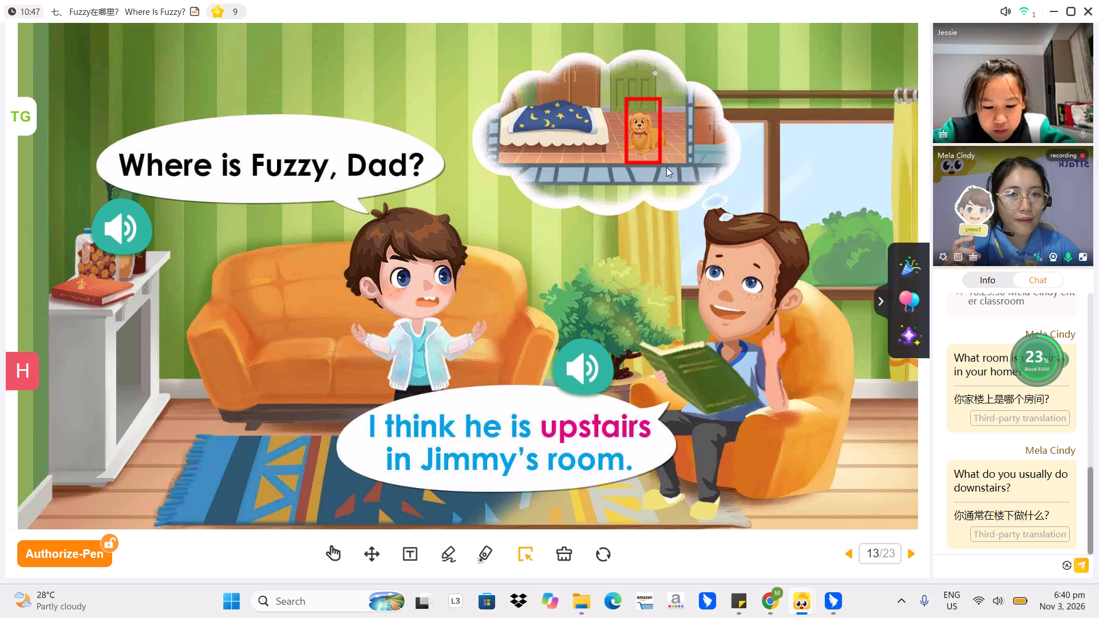
Extend the rectangle outline so it encloses the whole dog in Dad's thought bubble.
{"action": "left_click_drag", "start_coordinate": [666, 167], "coordinate": [669, 168]}
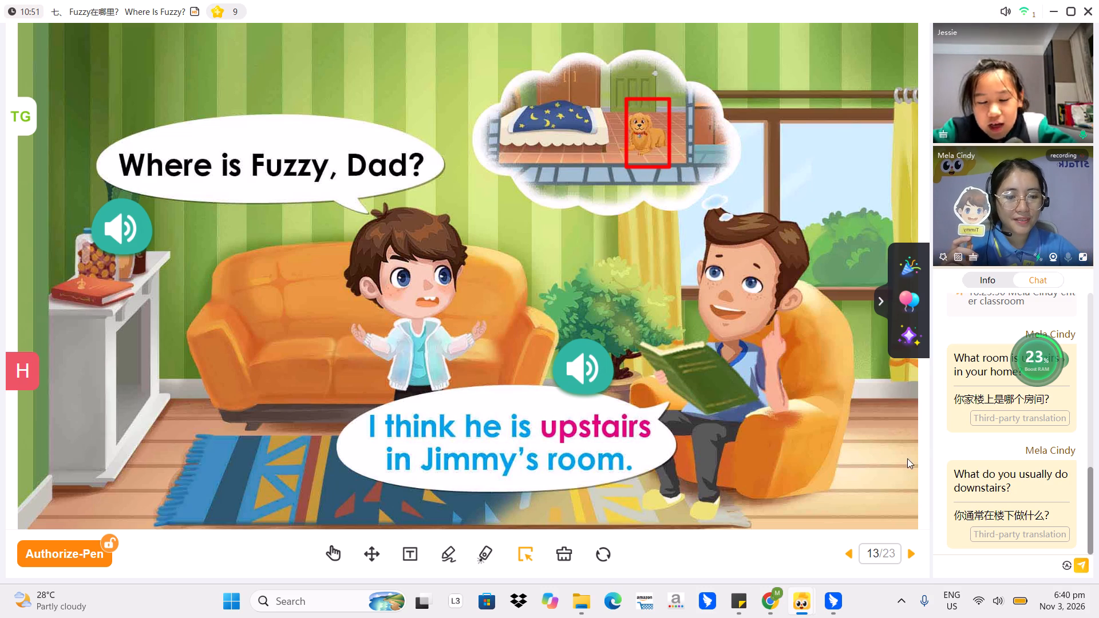
Switch to the sticky note lesson plan and read the Page 1 follow-up questions and expansion activity, on to Page 2, Stairs.
{"action": "left_click", "coordinate": [738, 605]}
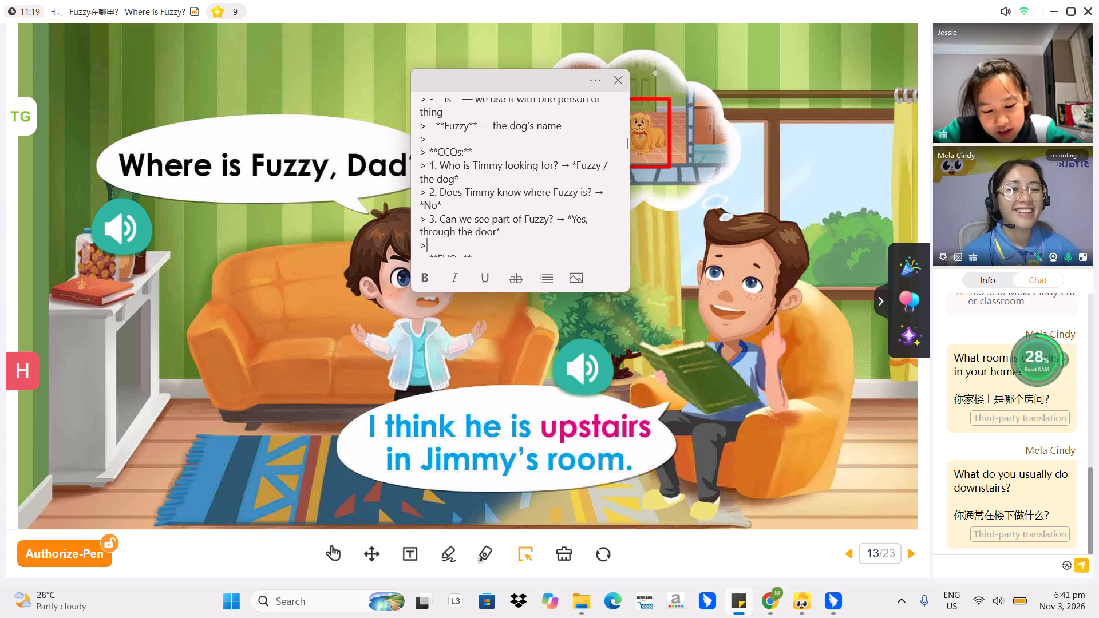
{"action": "scroll", "coordinate": [481, 202], "scroll_direction": "down", "scroll_amount": 2}
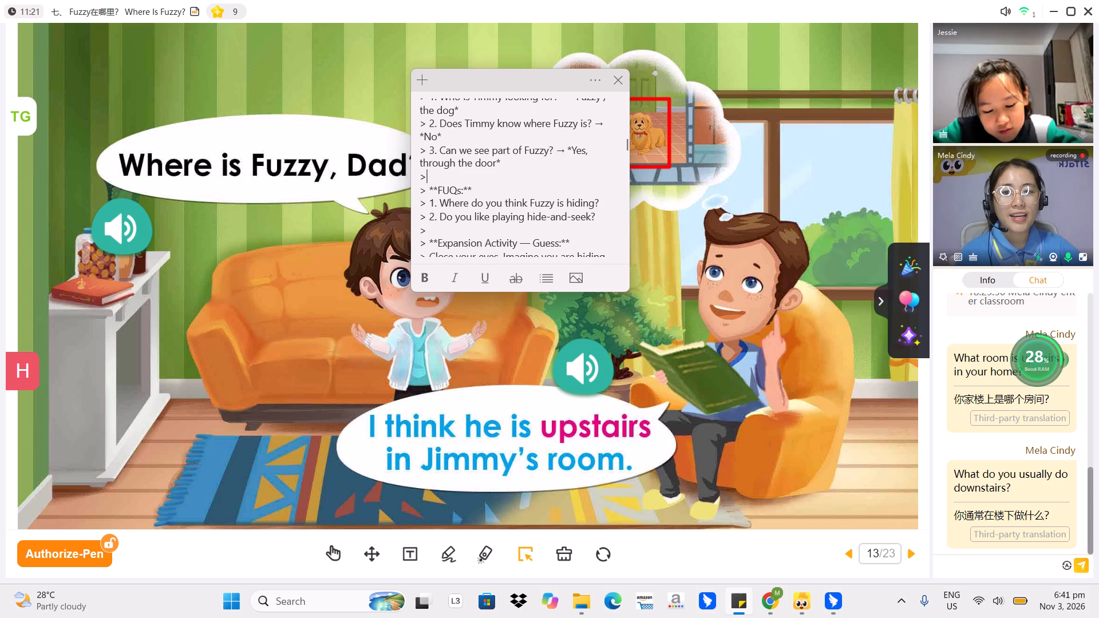
{"action": "left_click", "coordinate": [505, 248]}
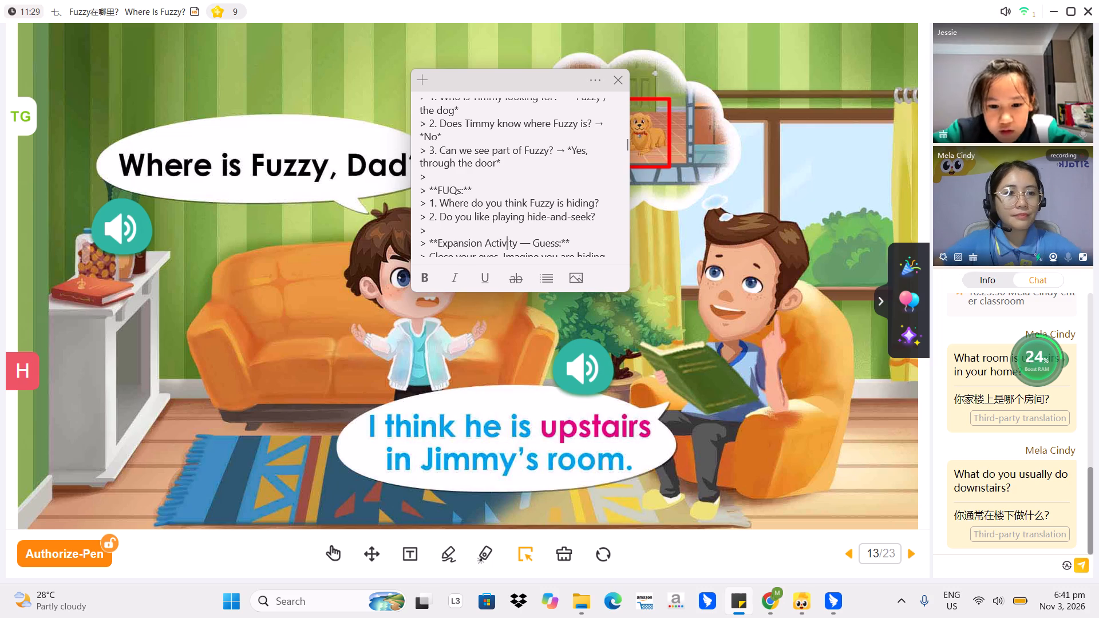
{"action": "left_click", "coordinate": [513, 215]}
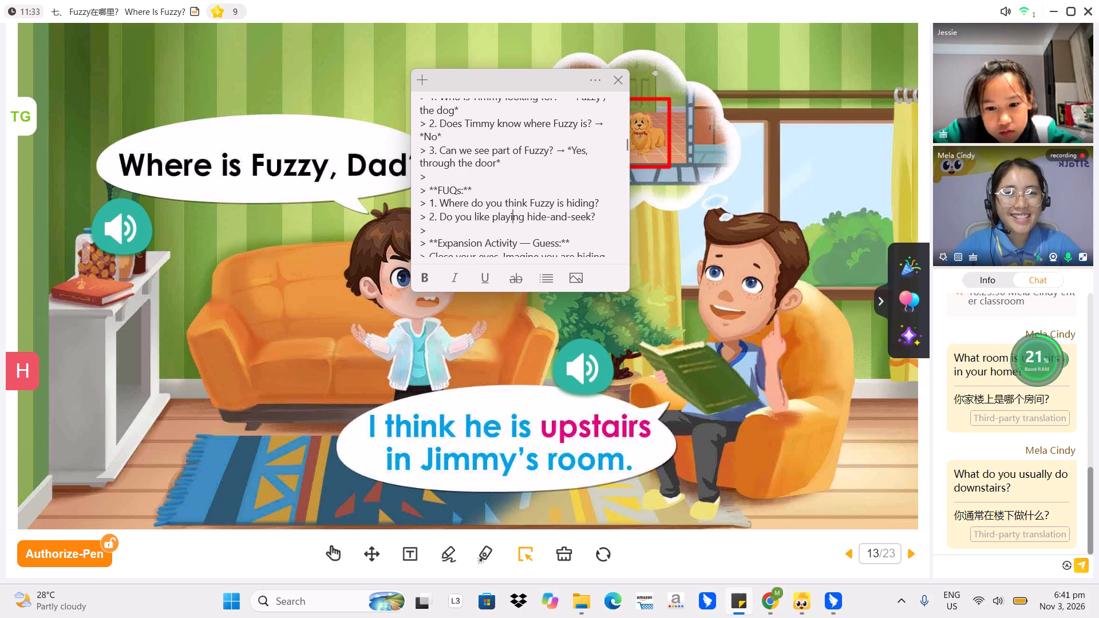
{"action": "scroll", "coordinate": [513, 220], "scroll_direction": "down", "scroll_amount": 5}
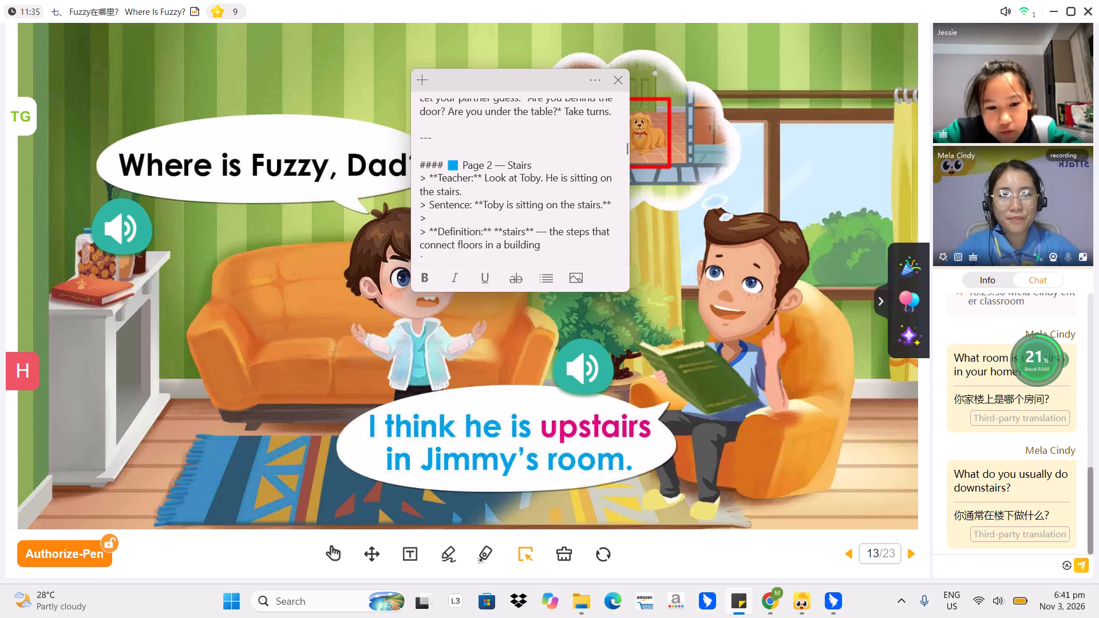
{"action": "left_click", "coordinate": [533, 185]}
Return to the classroom, outline the bed in Dad's thought bubble with a rectangle, and add a short mark at the dog's feet.
{"action": "left_click", "coordinate": [674, 175]}
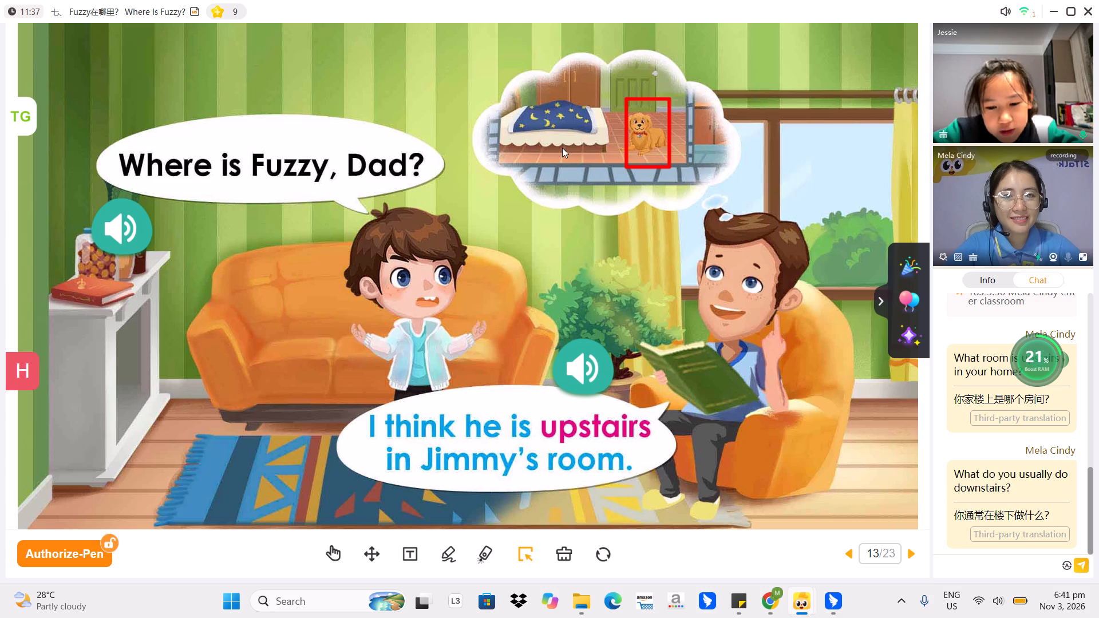
{"action": "left_click_drag", "start_coordinate": [523, 94], "coordinate": [595, 145]}
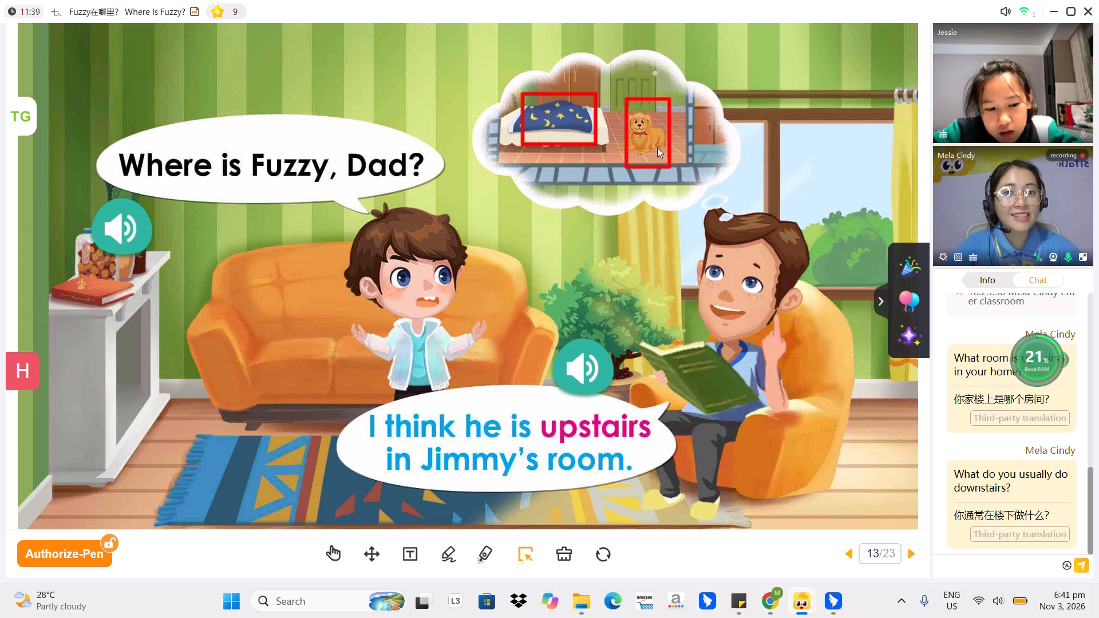
{"action": "left_click_drag", "start_coordinate": [645, 149], "coordinate": [659, 150]}
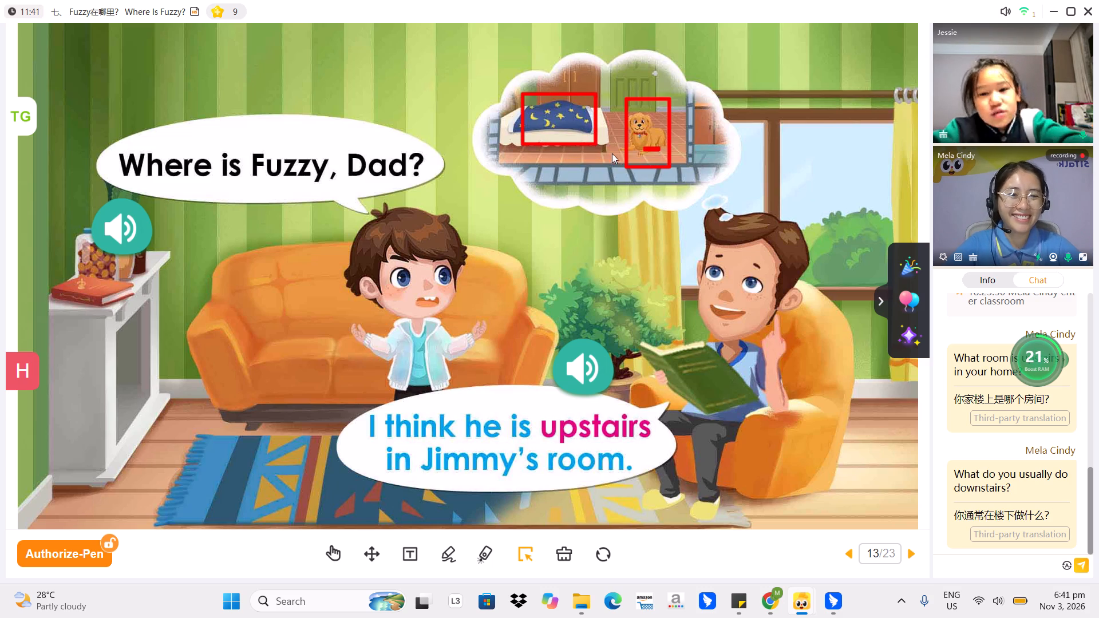
Award the student a star.
{"action": "left_click", "coordinate": [215, 15]}
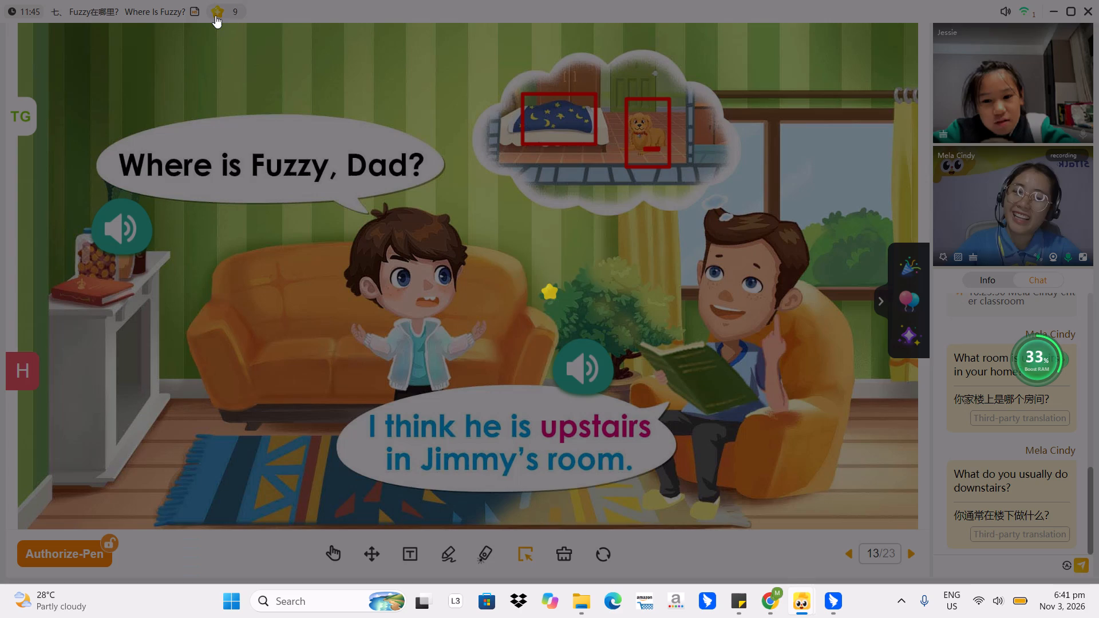
Advance to slide 14 and outline Timmy's "OK, Mom!" line with a rectangle.
{"action": "left_click", "coordinate": [911, 550]}
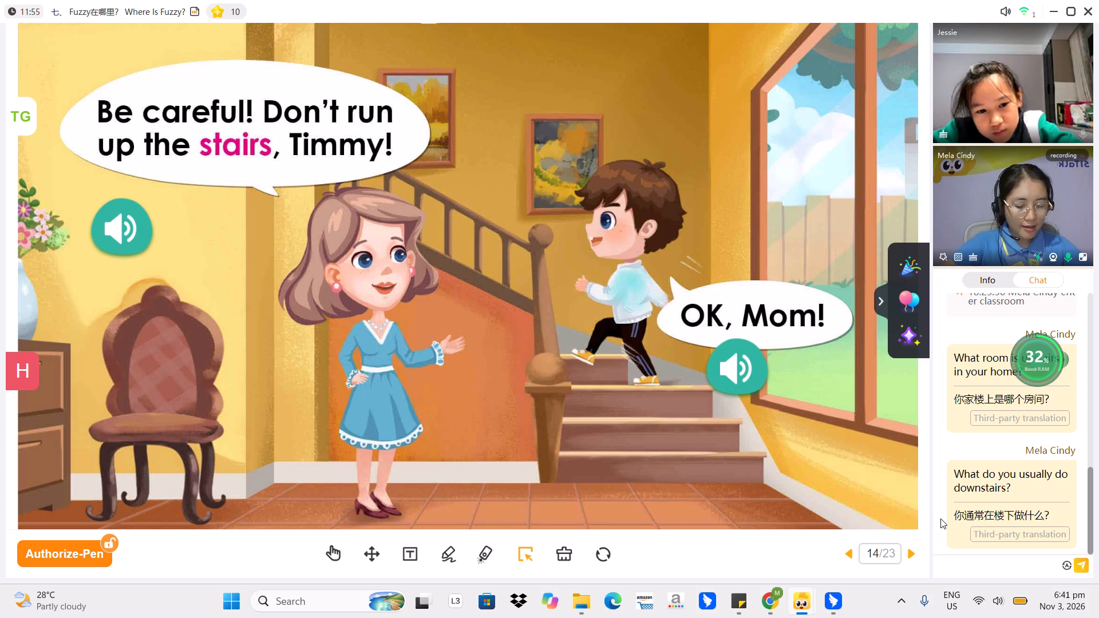
{"action": "left_click_drag", "start_coordinate": [626, 266], "coordinate": [841, 370]}
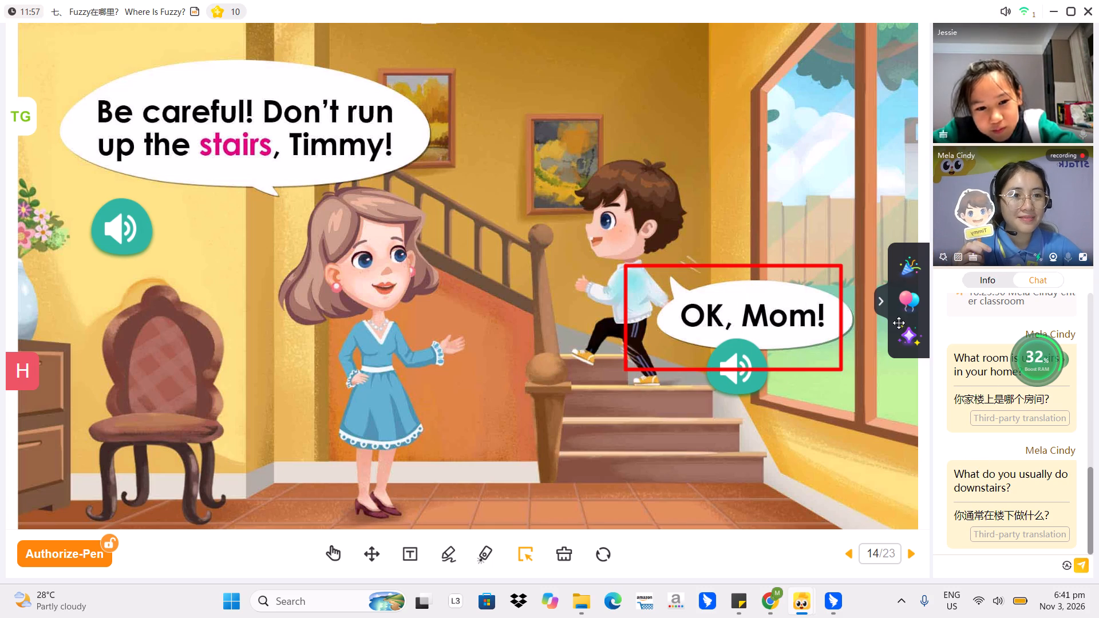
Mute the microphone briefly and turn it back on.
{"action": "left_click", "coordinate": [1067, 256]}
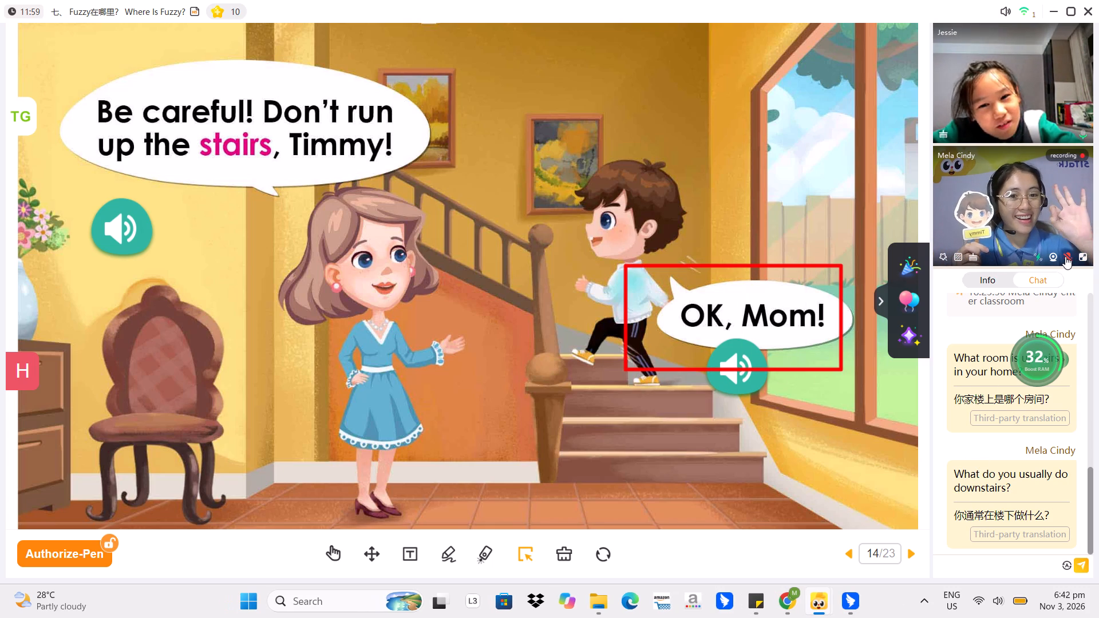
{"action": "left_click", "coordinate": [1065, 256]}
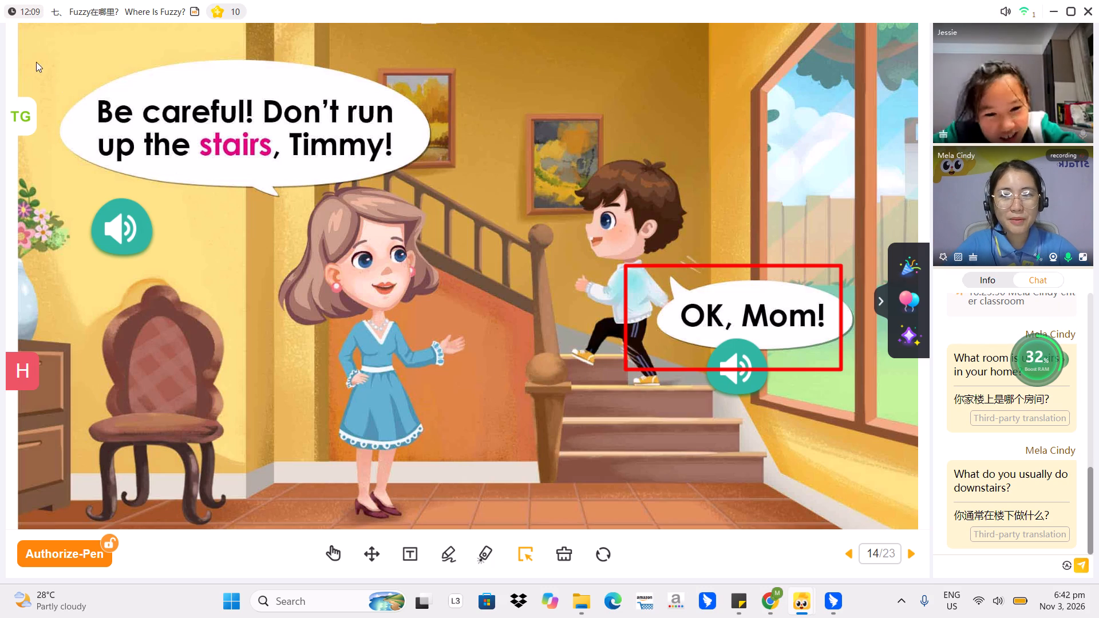
Outline Mom's "Be careful! Don't run up the stairs, Timmy!" line with a rectangle.
{"action": "left_click_drag", "start_coordinate": [81, 85], "coordinate": [449, 201]}
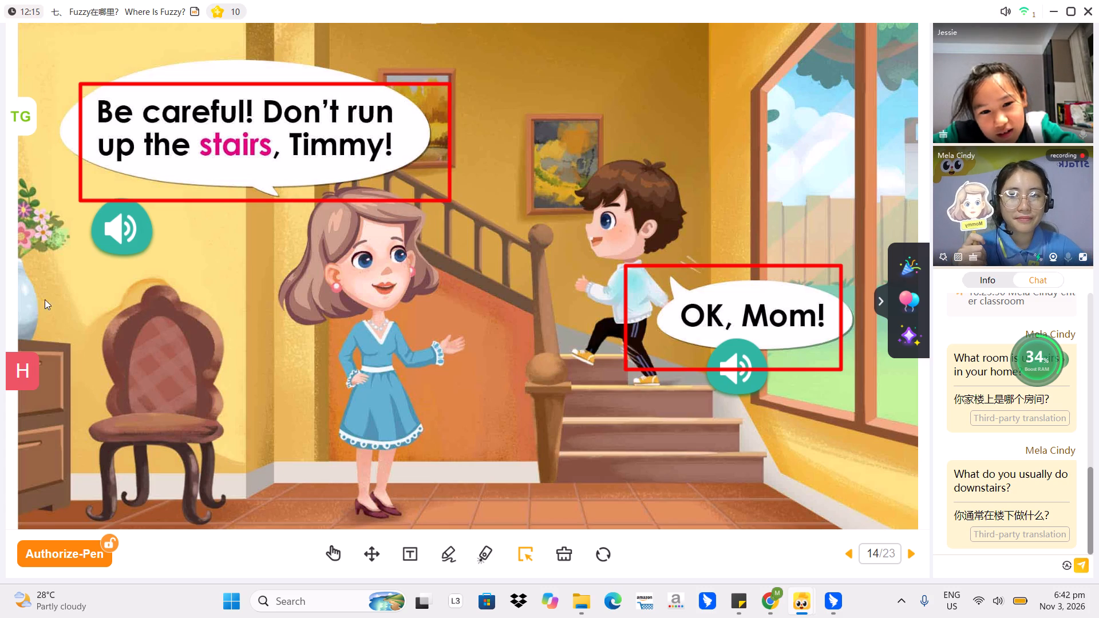
Show the high-level student teaching tip for slide 14.
{"action": "left_click", "coordinate": [42, 354]}
{"action": "left_click_drag", "start_coordinate": [37, 370], "coordinate": [35, 375]}
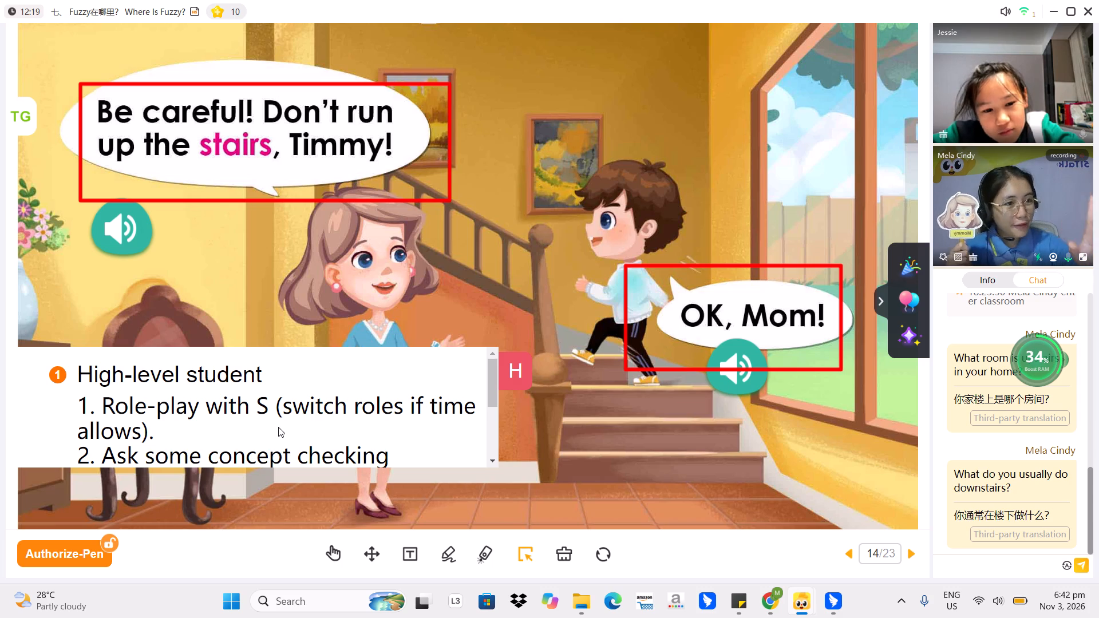
Underline the word "careful" in Mom's speech bubble.
{"action": "left_click_drag", "start_coordinate": [148, 129], "coordinate": [149, 129]}
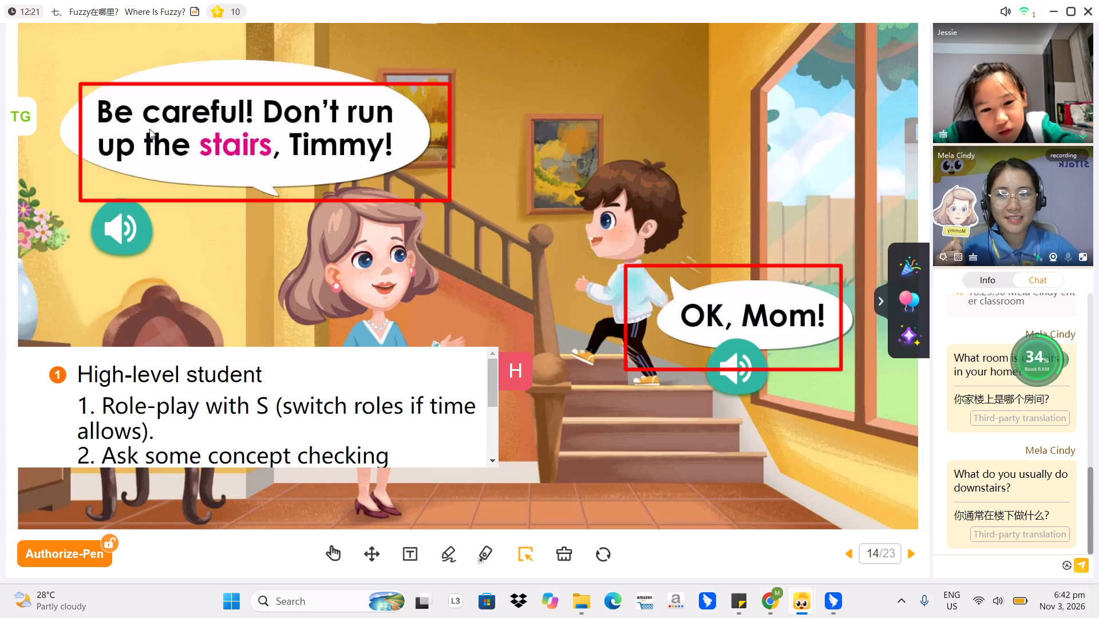
{"action": "left_click_drag", "start_coordinate": [149, 129], "coordinate": [246, 133]}
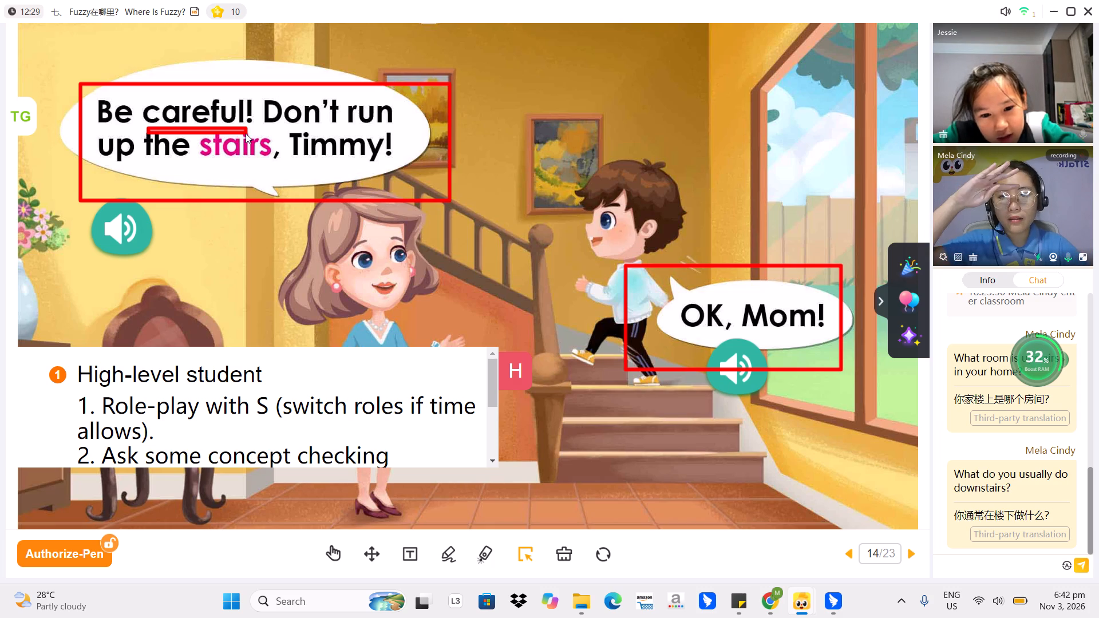
Read the rest of the slide 14 teaching tip for its concept-checking questions.
{"action": "scroll", "coordinate": [207, 397], "scroll_direction": "down", "scroll_amount": 3}
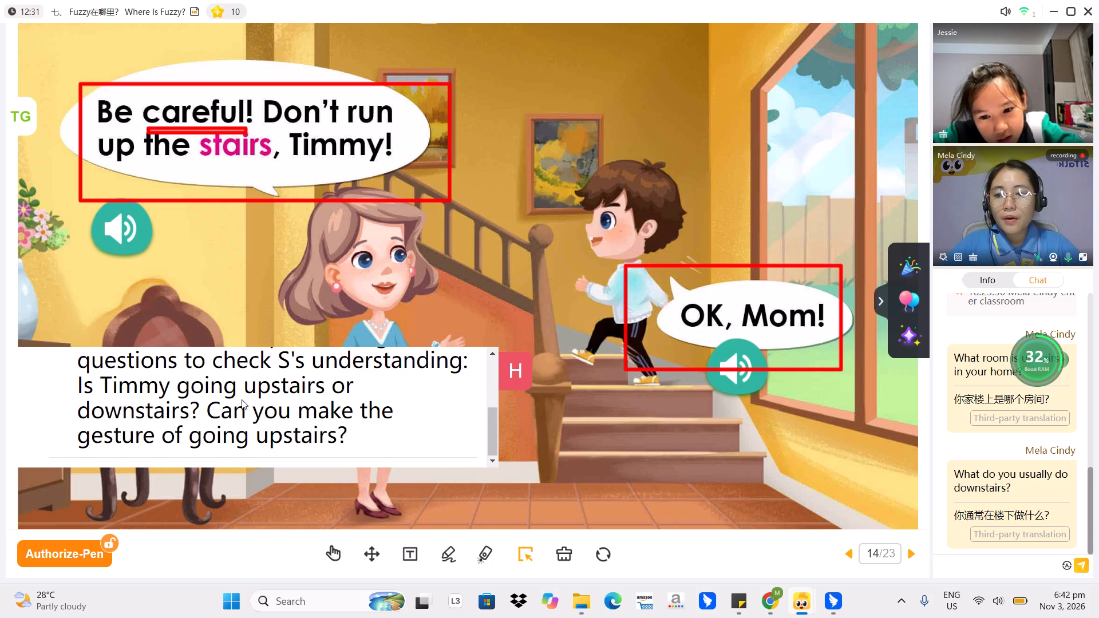
{"action": "right_click", "coordinate": [279, 386]}
{"action": "right_click_drag", "start_coordinate": [179, 530], "coordinate": [89, 617]}
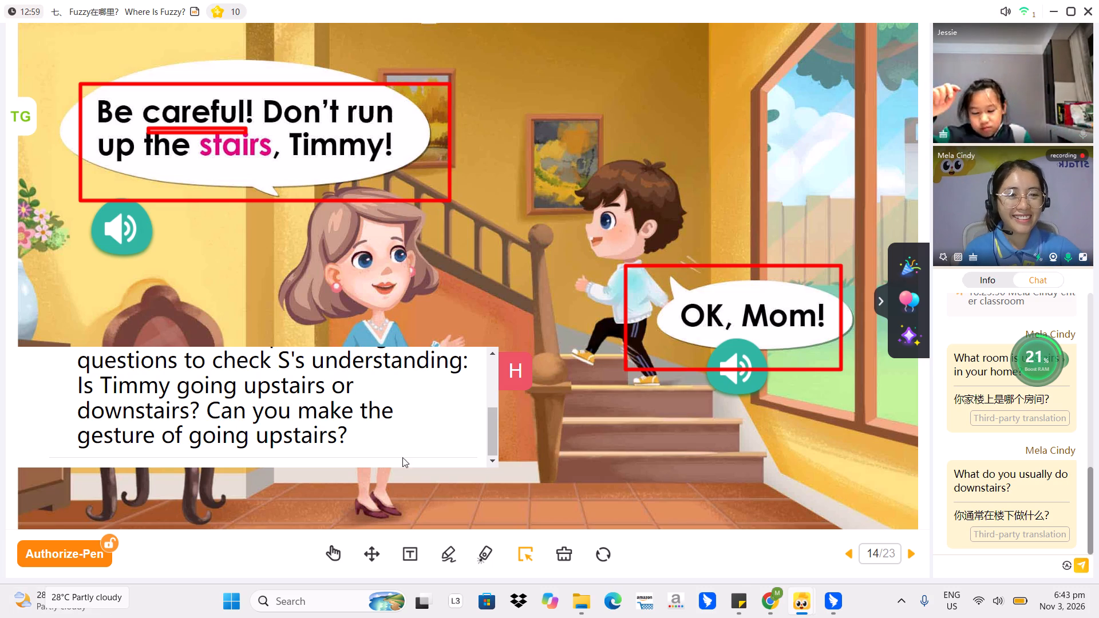
Switch to the sticky note lesson plan and read the Page 2 Stairs CCQs and FUQs.
{"action": "left_click", "coordinate": [748, 595]}
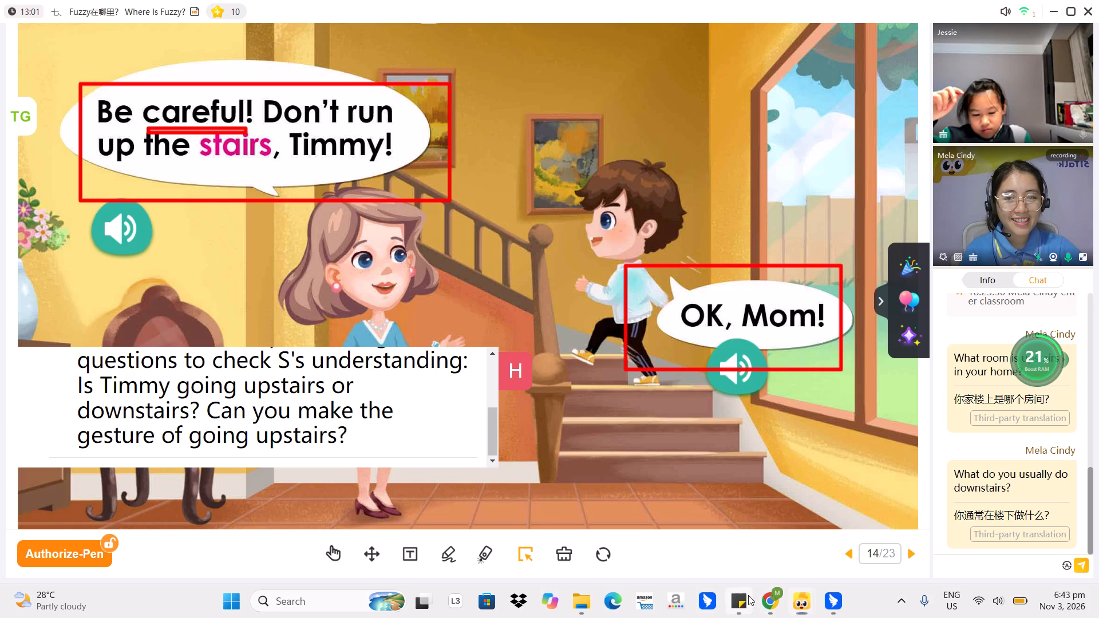
{"action": "scroll", "coordinate": [490, 161], "scroll_direction": "down", "scroll_amount": 4}
{"action": "left_click", "coordinate": [501, 208]}
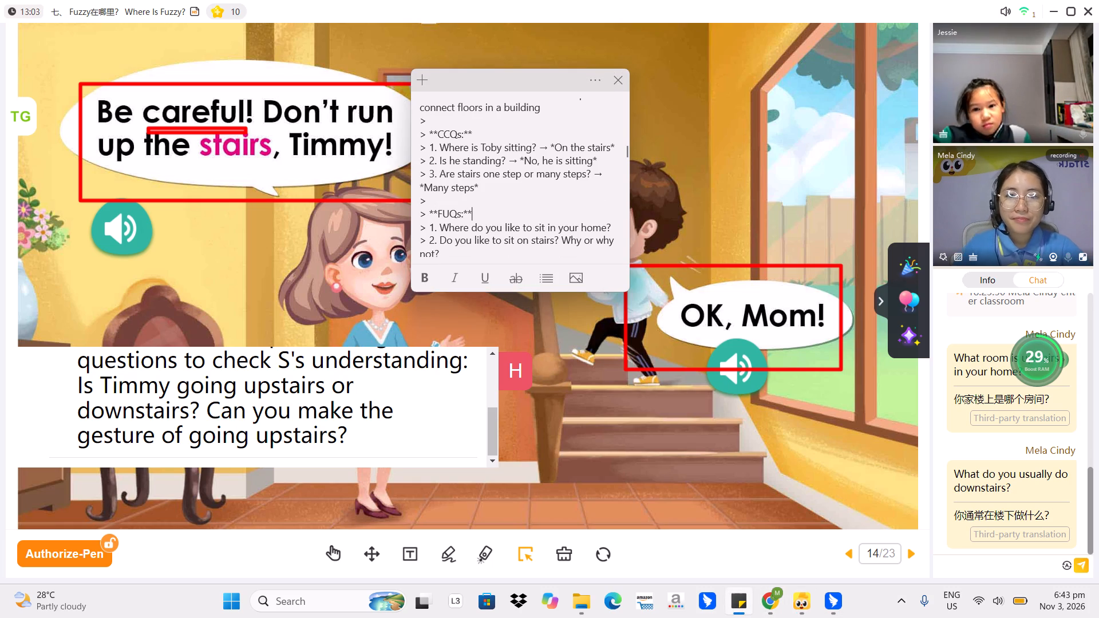
Advance the classroom to slide 15 and outline Jimmy's "I think he is downstairs. Dad is feeding him." line with a rectangle.
{"action": "left_click", "coordinate": [904, 551]}
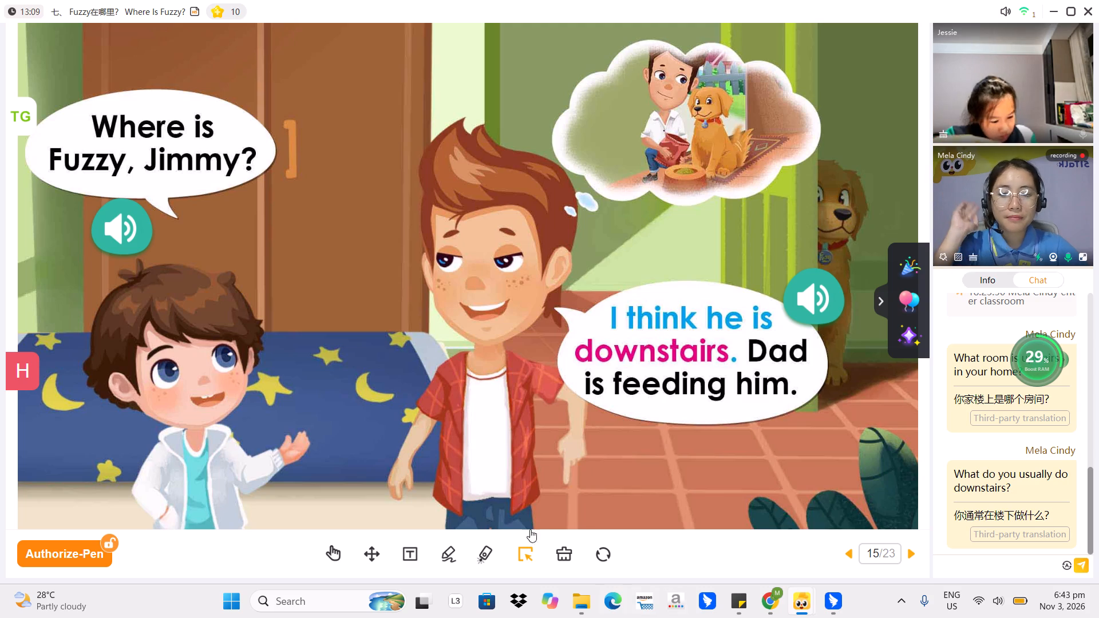
{"action": "left_click_drag", "start_coordinate": [557, 278], "coordinate": [826, 454]}
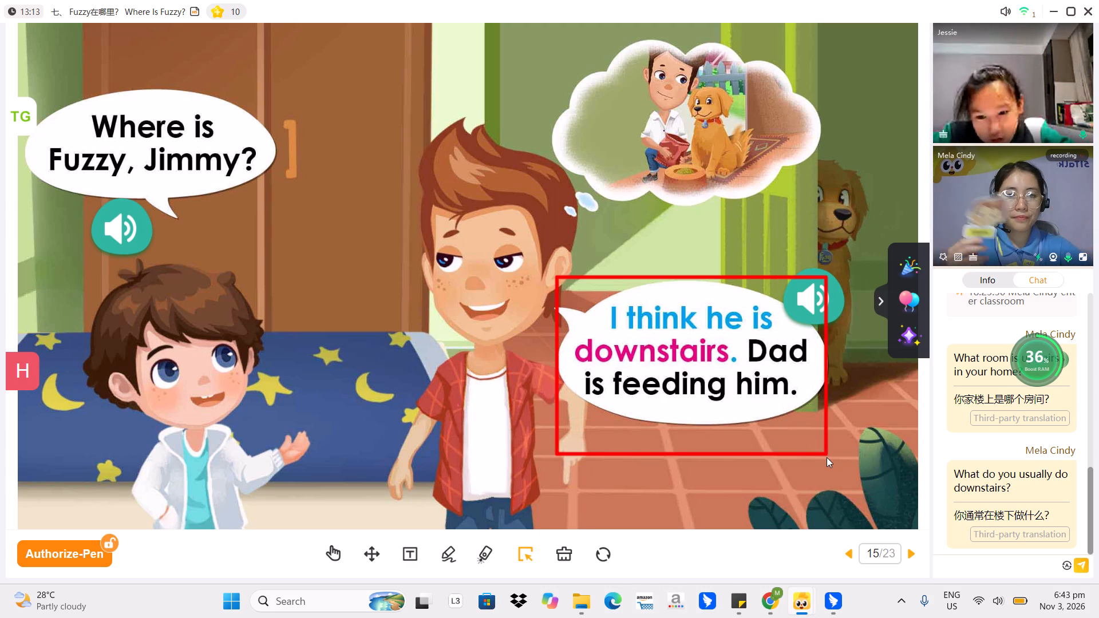
Show the high-level student teaching tip for slide 15.
{"action": "left_click", "coordinate": [22, 360]}
{"action": "left_click", "coordinate": [22, 362]}
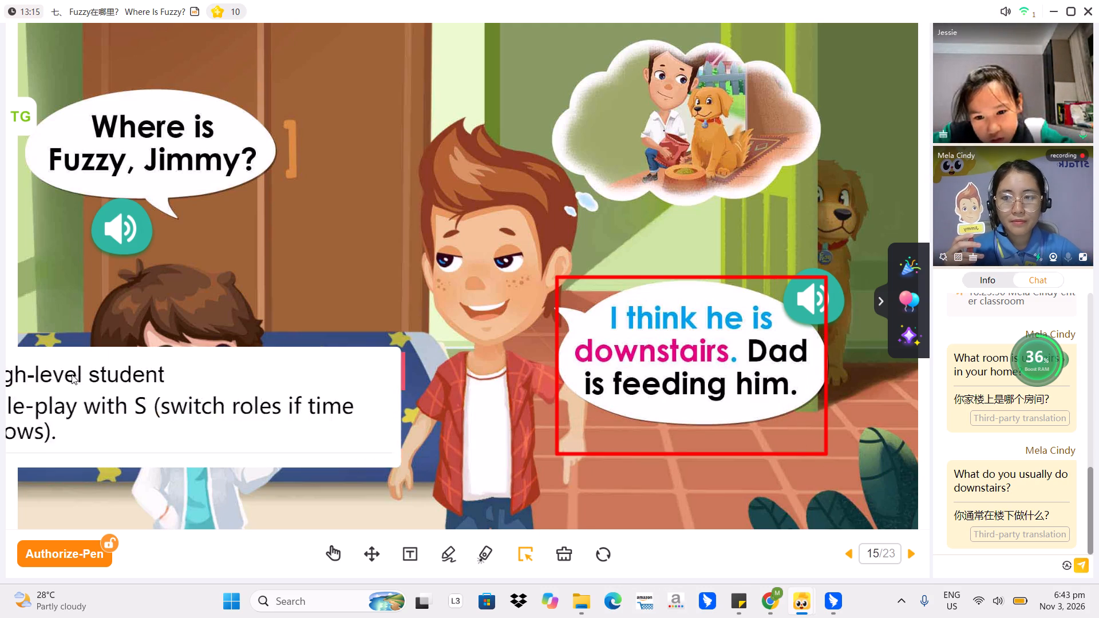
{"action": "scroll", "coordinate": [193, 393], "scroll_direction": "down", "scroll_amount": 3}
Look through the sticky note lesson plan from Page 2 to the stair-safety FUQs and "Safety Rules" expansion activity before Page 7.
{"action": "left_click", "coordinate": [733, 599]}
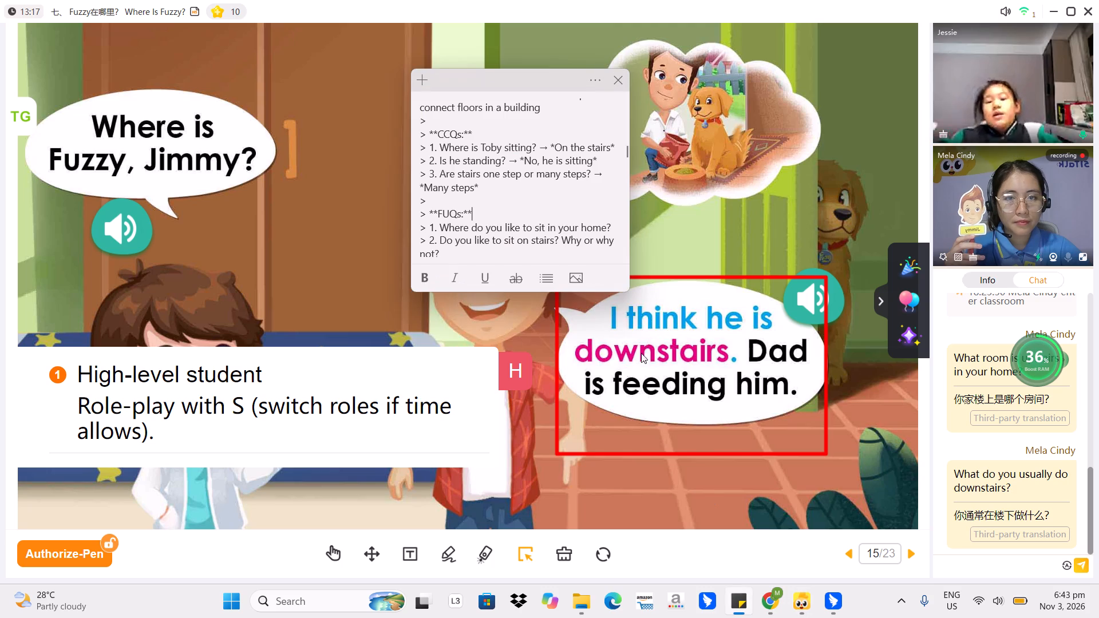
{"action": "scroll", "coordinate": [528, 212], "scroll_direction": "down", "scroll_amount": 6}
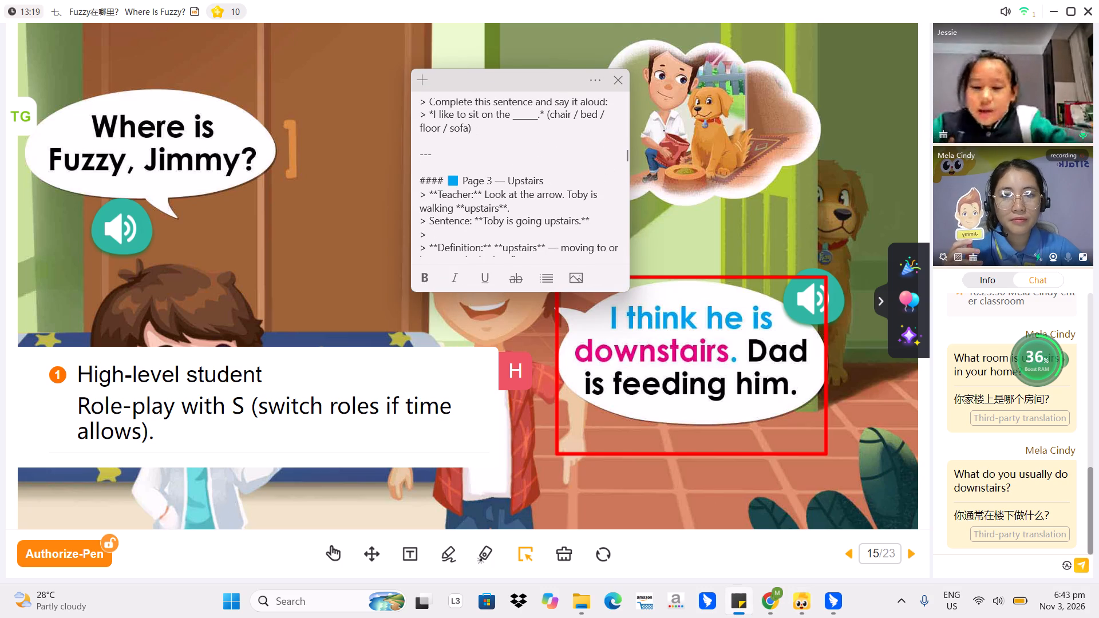
{"action": "scroll", "coordinate": [528, 212], "scroll_direction": "down", "scroll_amount": 4}
{"action": "scroll", "coordinate": [528, 212], "scroll_direction": "down", "scroll_amount": 20}
{"action": "scroll", "coordinate": [528, 212], "scroll_direction": "down", "scroll_amount": 6}
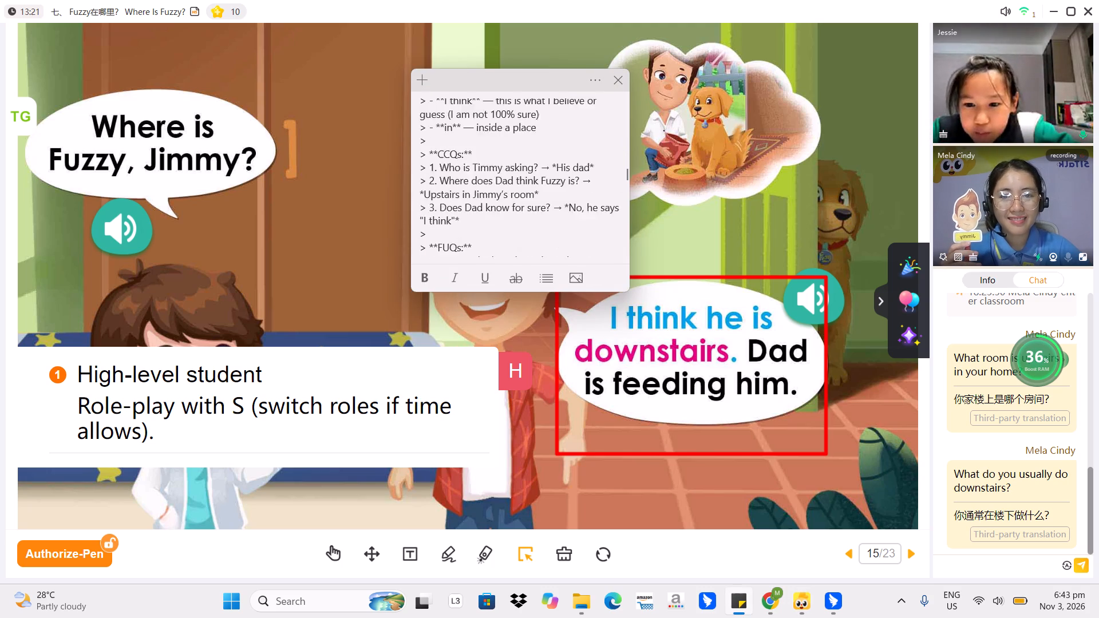
{"action": "scroll", "coordinate": [528, 211], "scroll_direction": "down", "scroll_amount": 12}
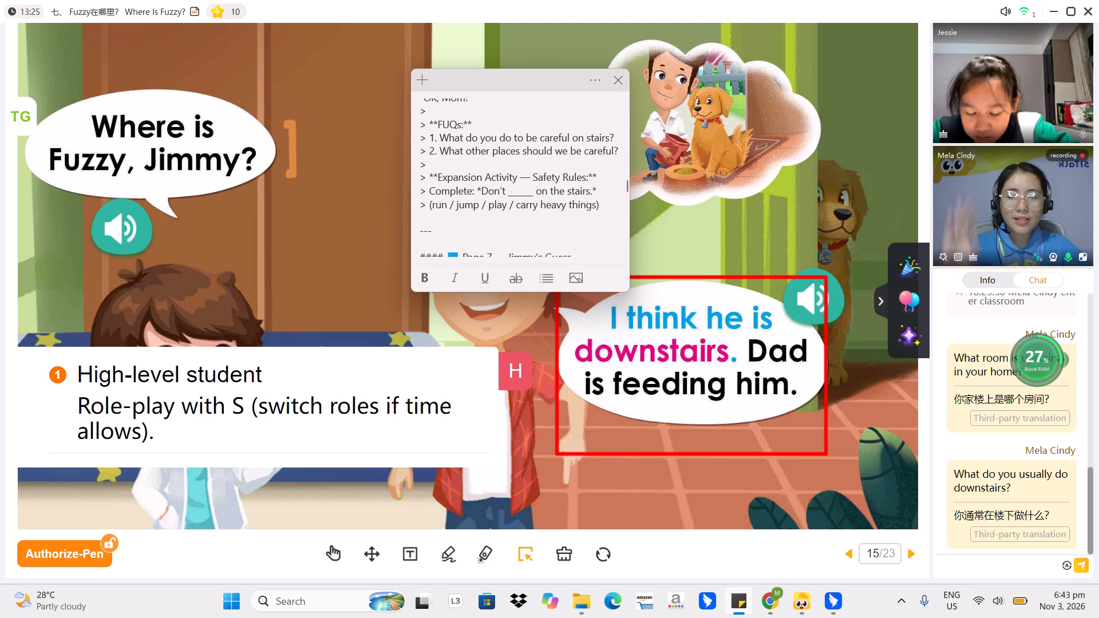
{"action": "left_click", "coordinate": [528, 211]}
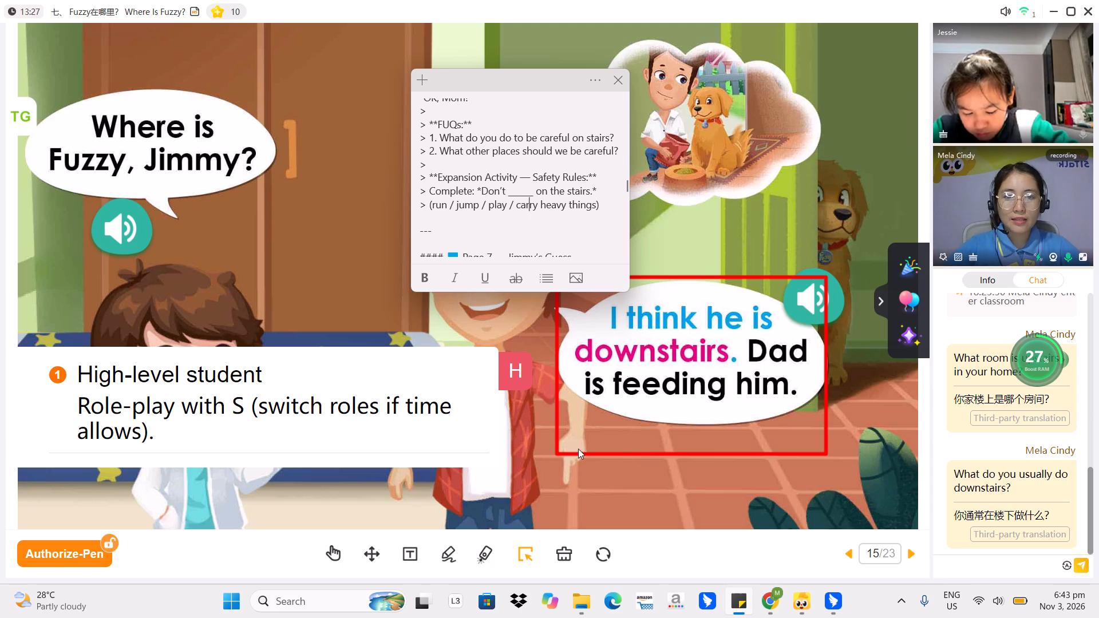
Hide the slide 15 teaching tip and outline Timmy's "Where is Fuzzy, Jimmy?" line with a rectangle.
{"action": "left_click", "coordinate": [520, 370]}
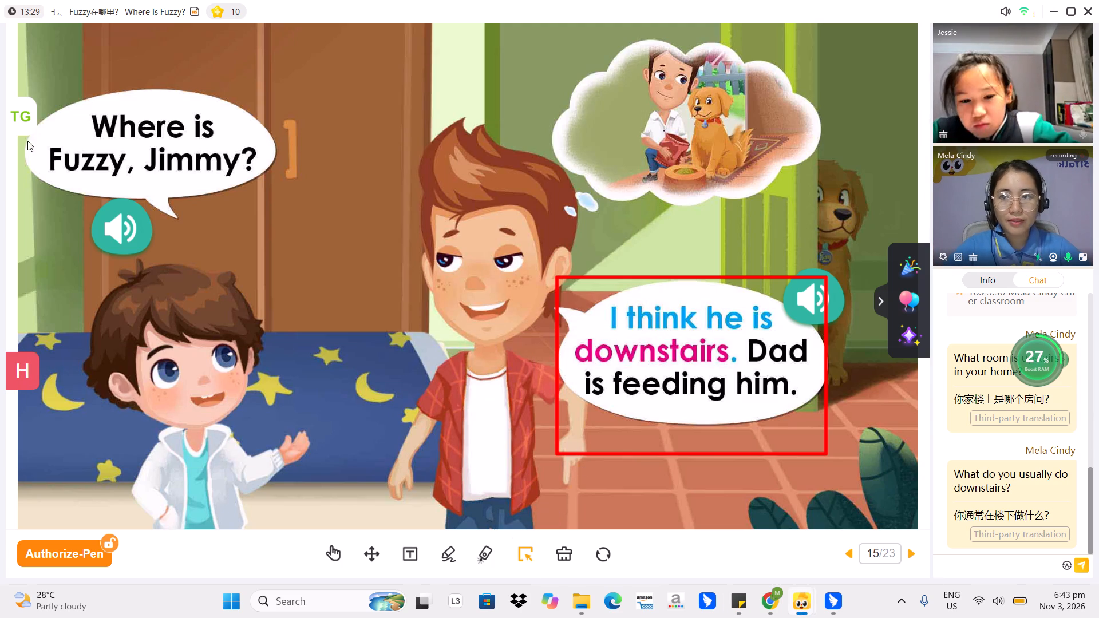
{"action": "left_click_drag", "start_coordinate": [31, 118], "coordinate": [128, 177]}
{"action": "left_click_drag", "start_coordinate": [52, 92], "coordinate": [307, 208]}
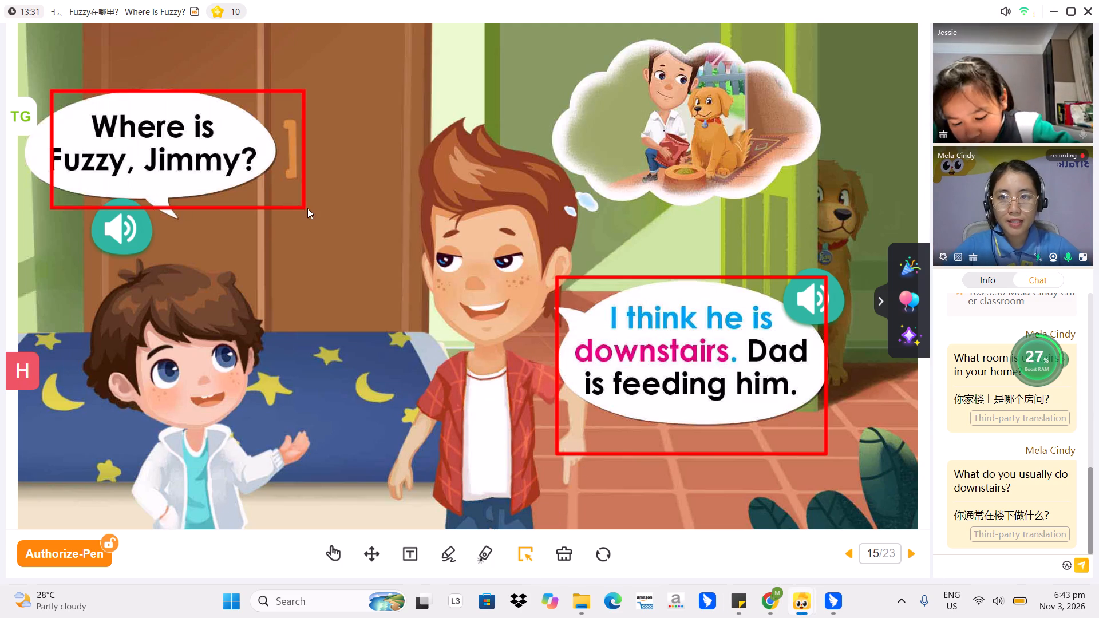
{"action": "left_click_drag", "start_coordinate": [307, 208], "coordinate": [312, 211]}
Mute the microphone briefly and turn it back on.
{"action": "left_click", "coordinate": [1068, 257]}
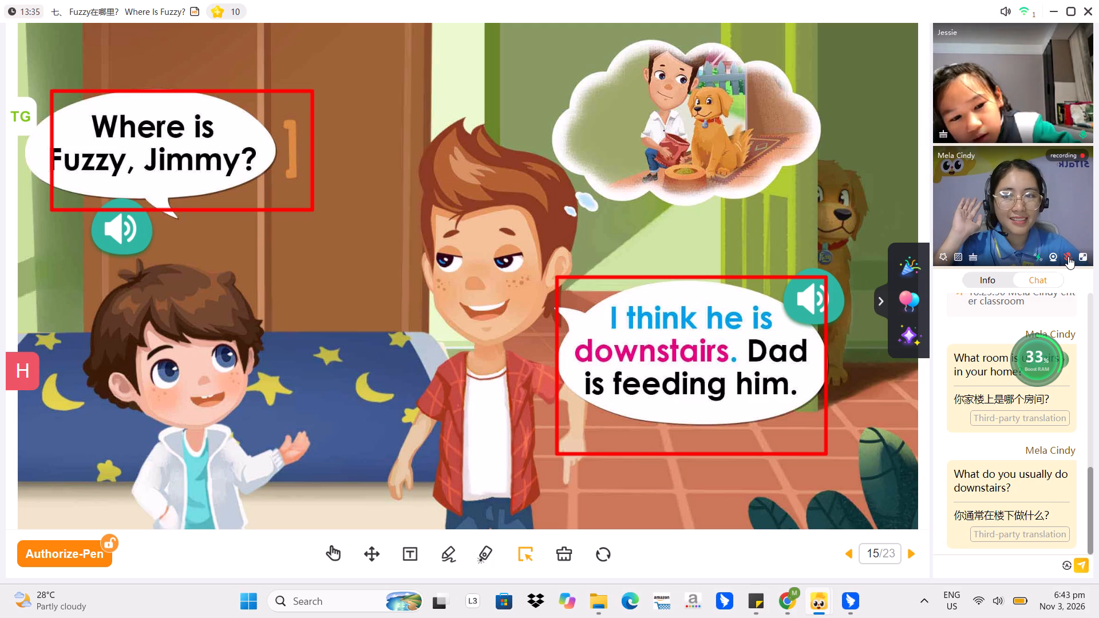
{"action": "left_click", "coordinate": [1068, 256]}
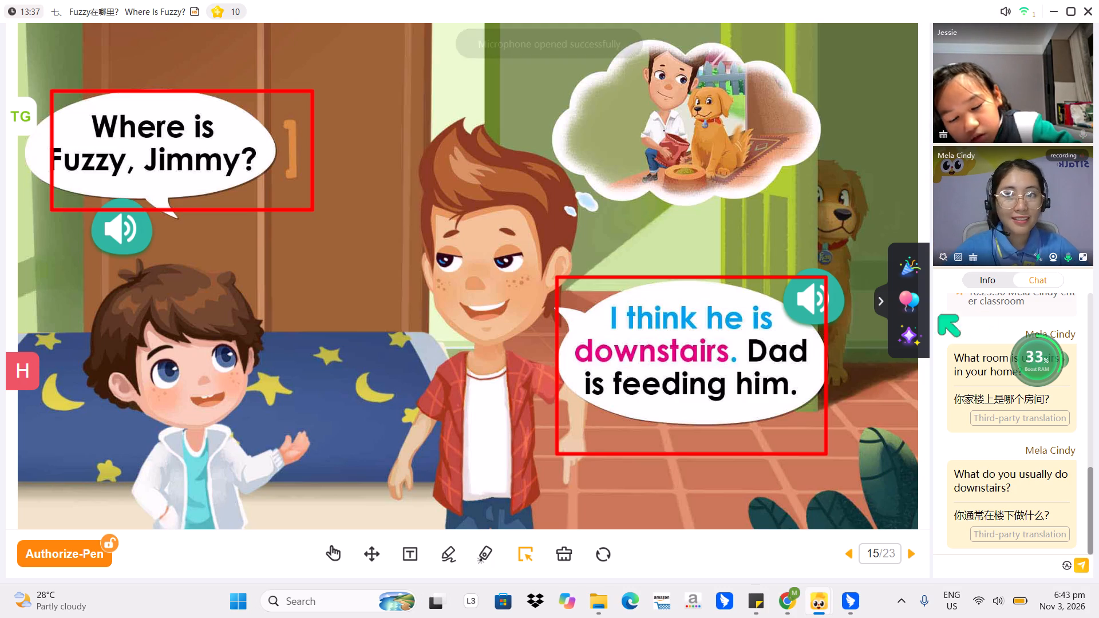
Underline the beginning of "Jimmy" in Timmy's line on slide 15 with a thin flat rectangle.
{"action": "left_click_drag", "start_coordinate": [143, 176], "coordinate": [154, 176]}
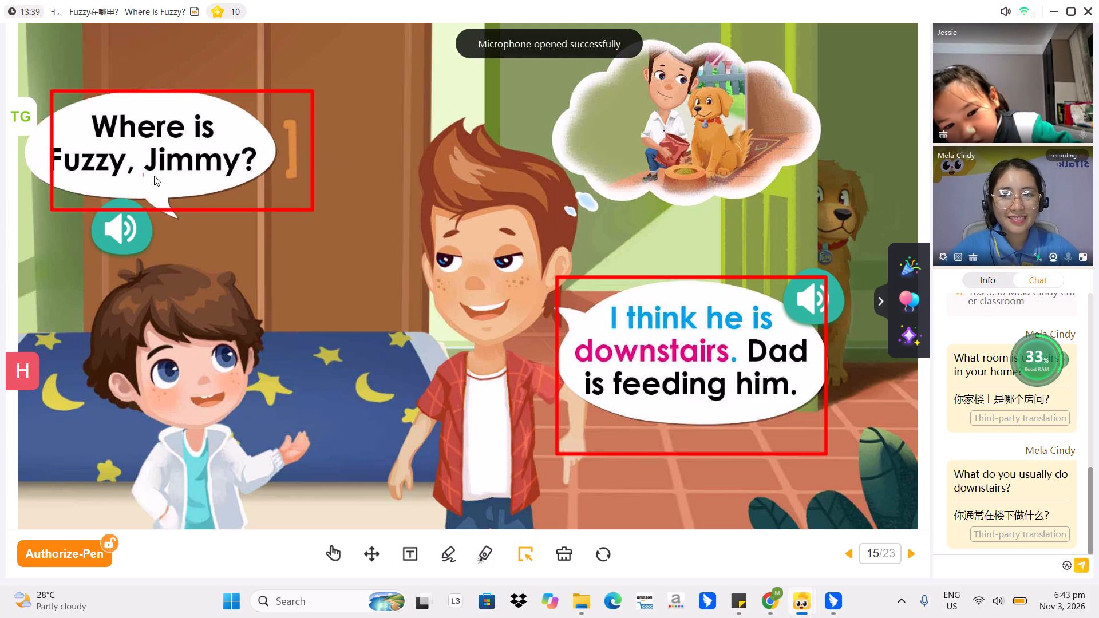
{"action": "left_click_drag", "start_coordinate": [154, 176], "coordinate": [173, 178]}
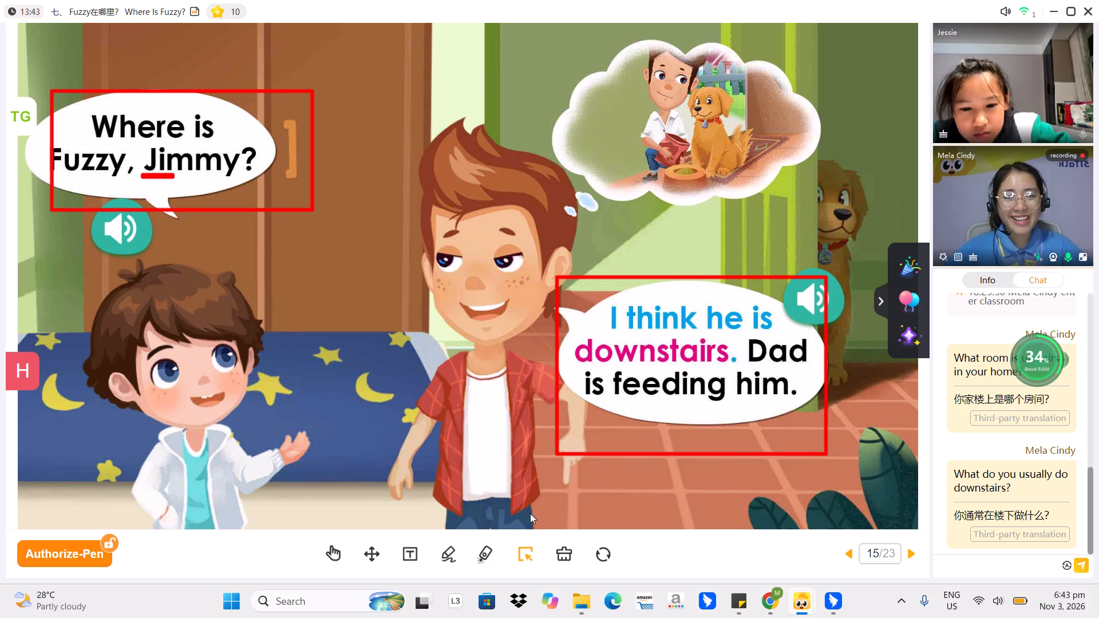
Read the sticky note's Page 7 "Jimmy's Guess" section, from definitions through CCQs and FUQs to the "Two Opinions" expansion activity.
{"action": "left_click", "coordinate": [745, 604]}
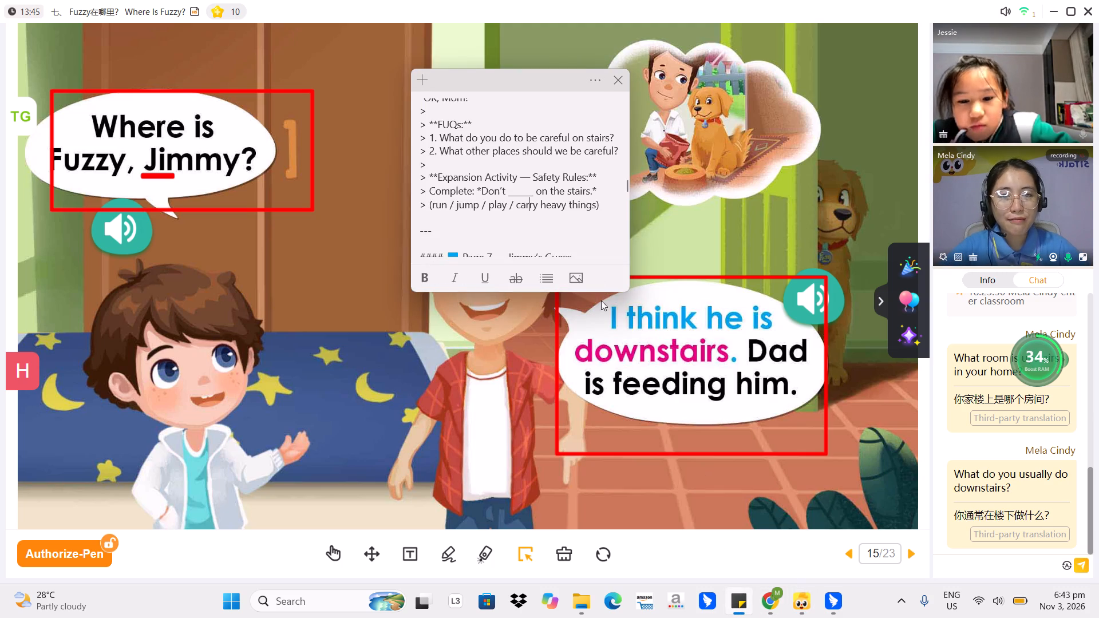
{"action": "scroll", "coordinate": [557, 212], "scroll_direction": "down", "scroll_amount": 4}
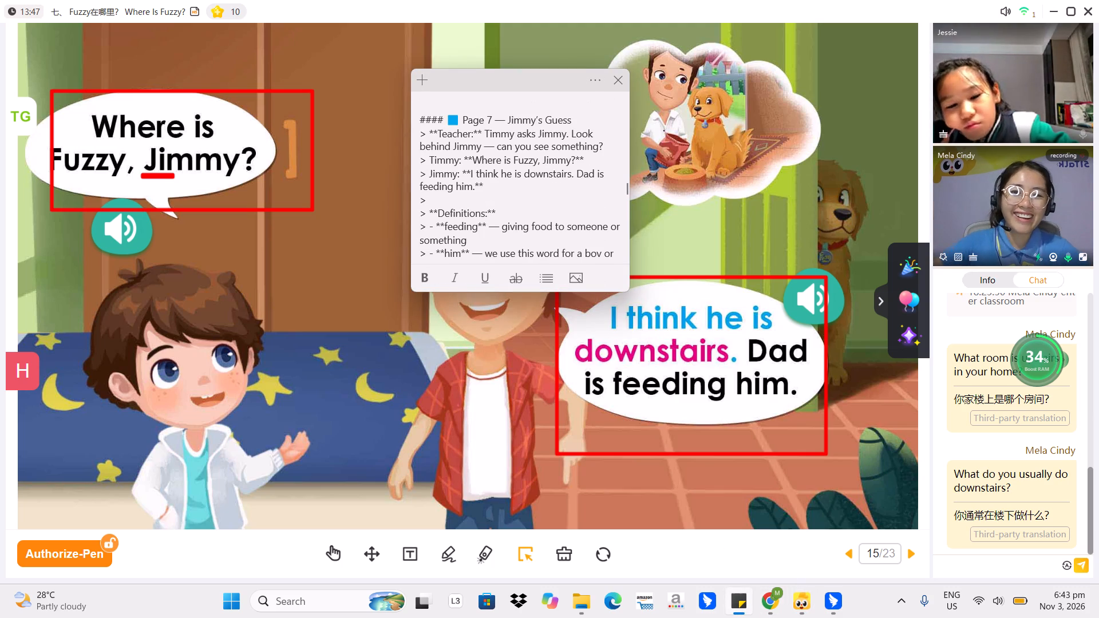
{"action": "left_click", "coordinate": [557, 211]}
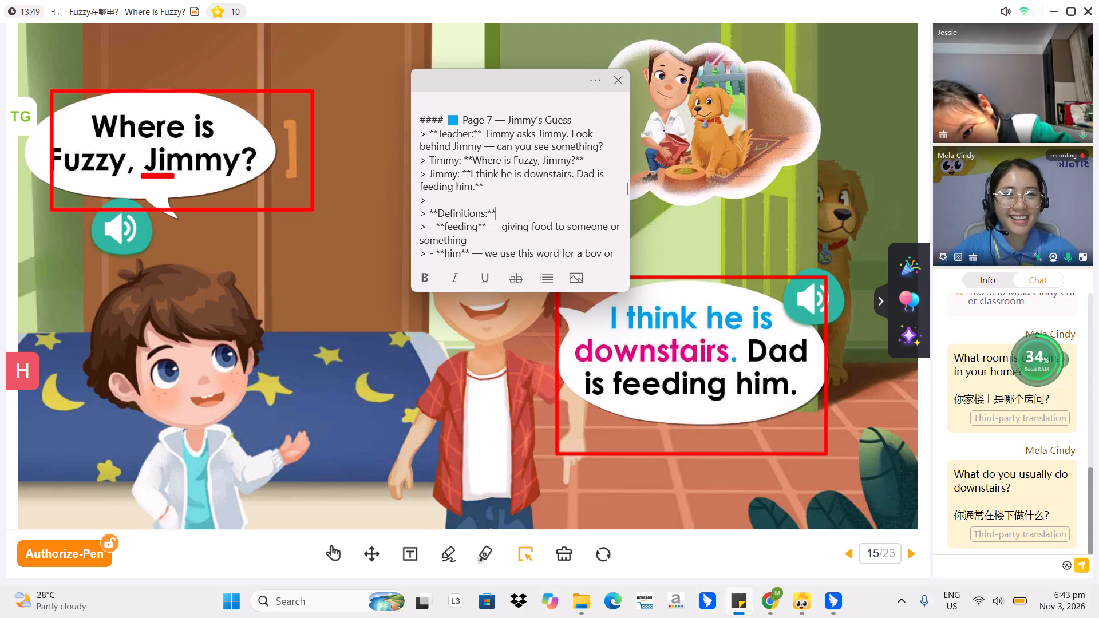
{"action": "scroll", "coordinate": [509, 186], "scroll_direction": "down", "scroll_amount": 4}
{"action": "left_click", "coordinate": [509, 186]}
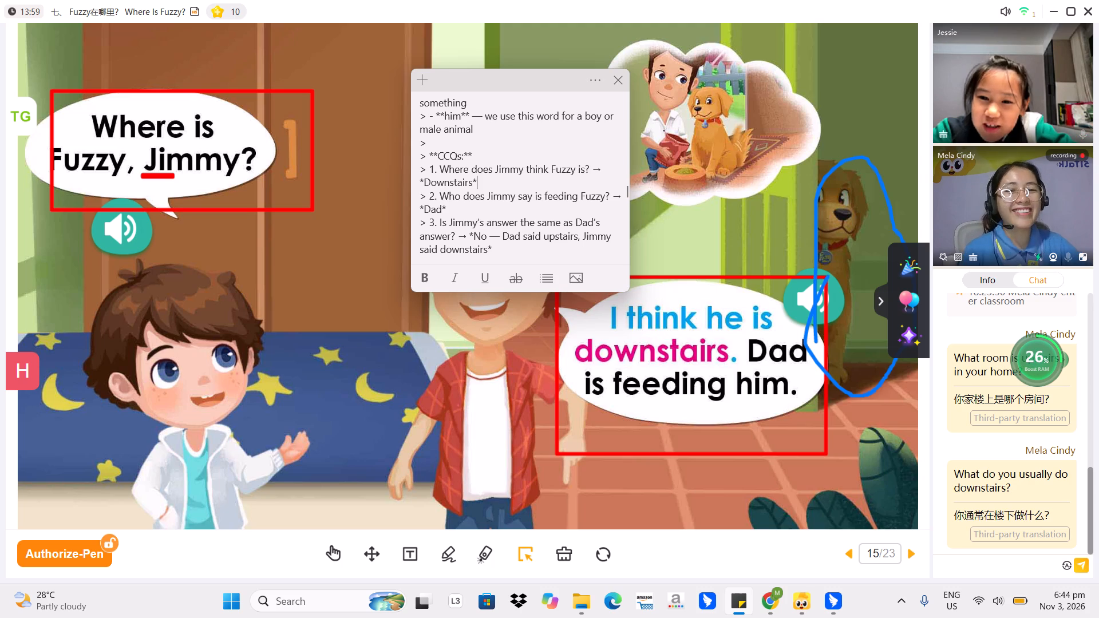
{"action": "scroll", "coordinate": [509, 205], "scroll_direction": "down", "scroll_amount": 2}
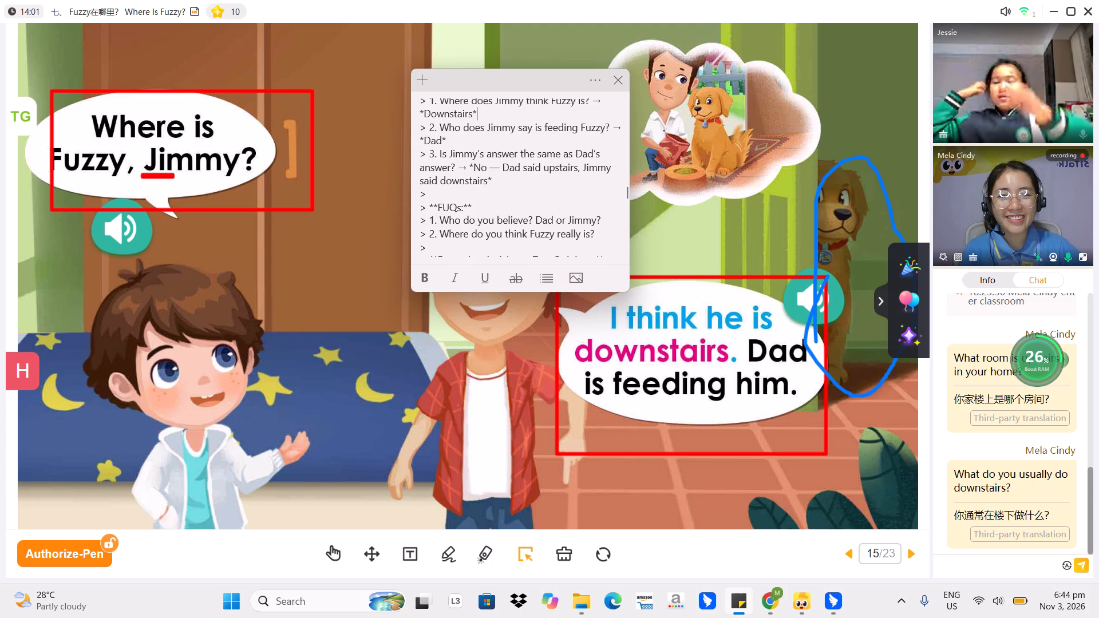
{"action": "left_click", "coordinate": [501, 229]}
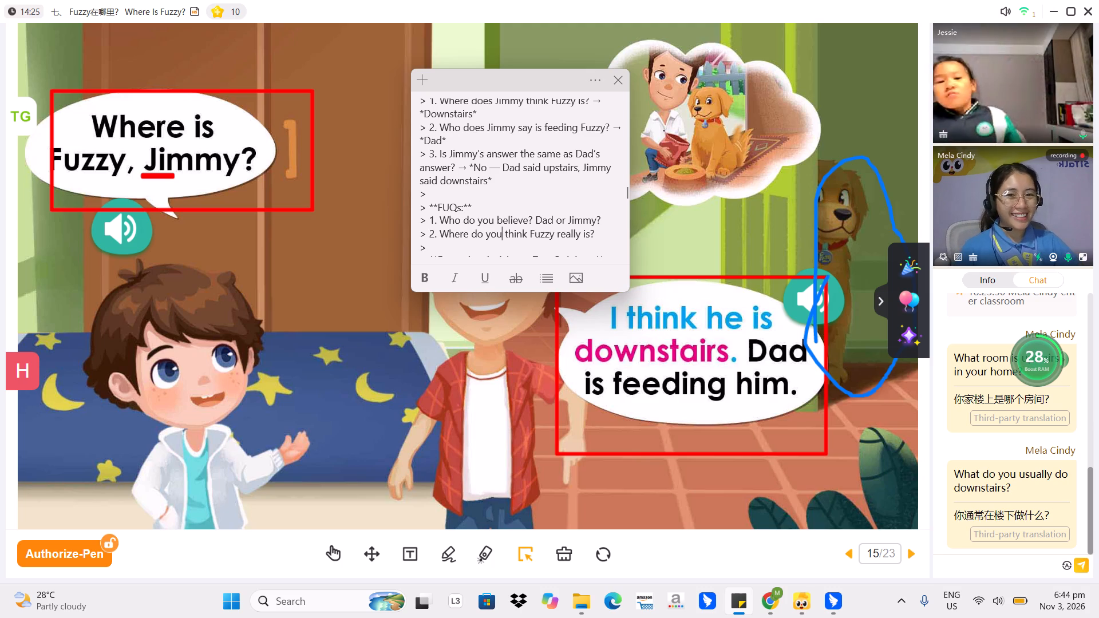
{"action": "scroll", "coordinate": [524, 187], "scroll_direction": "down", "scroll_amount": 2}
{"action": "left_click", "coordinate": [517, 225]}
Award the student a star for the slide 15 answers.
{"action": "left_click", "coordinate": [216, 9]}
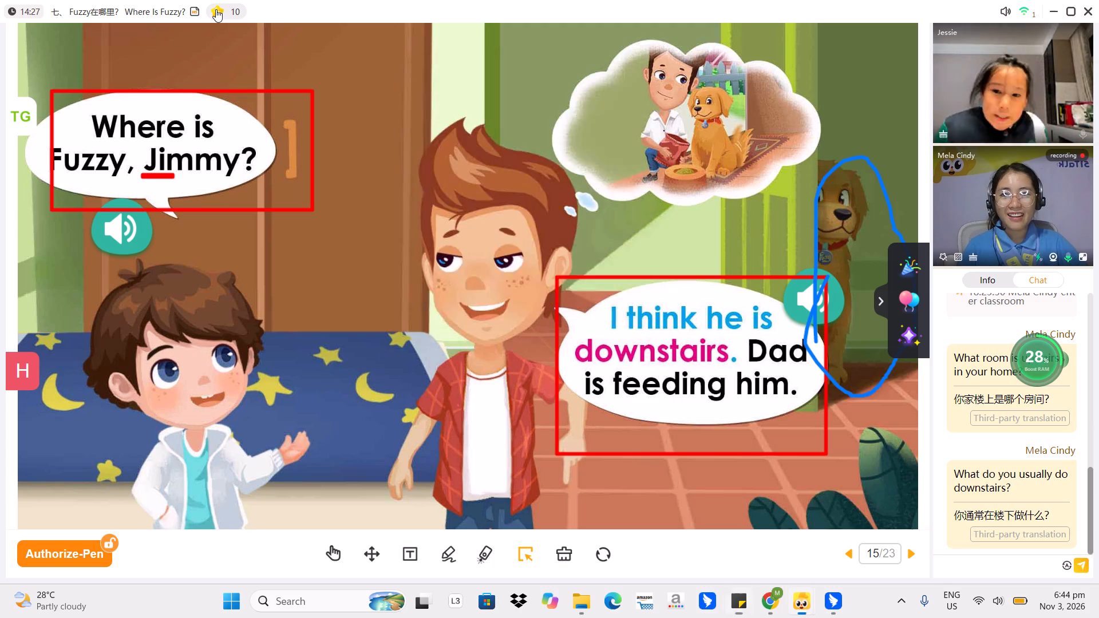
Advance to slide 16 and outline "Yes! Fuzzy is hiding behind the door." and the word "trying" with rectangles.
{"action": "left_click", "coordinate": [915, 554]}
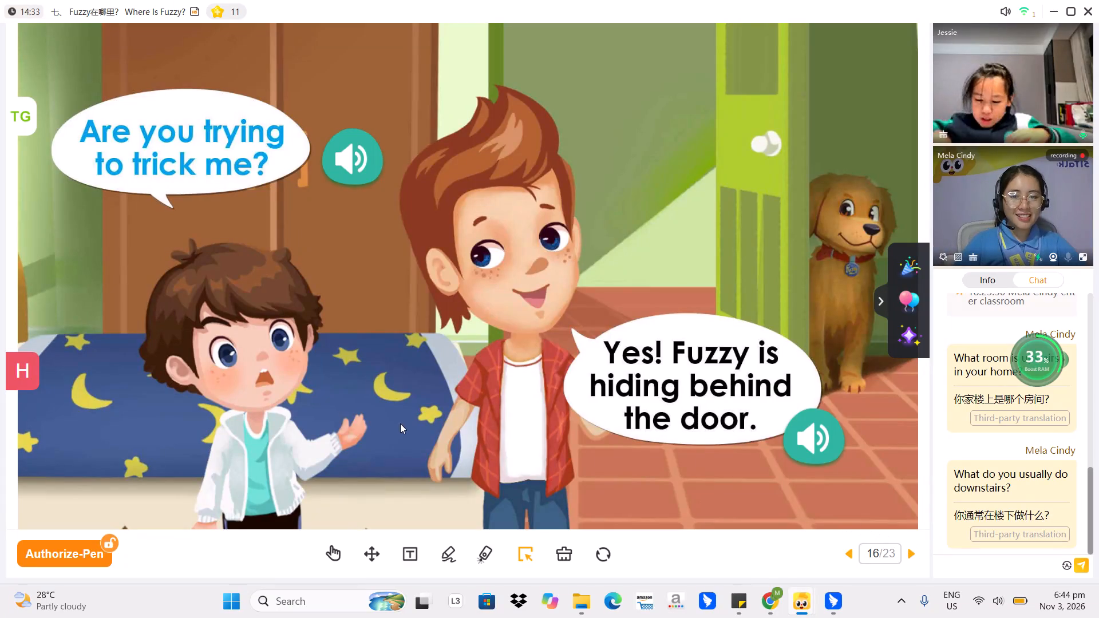
{"action": "left_click_drag", "start_coordinate": [515, 334], "coordinate": [895, 469]}
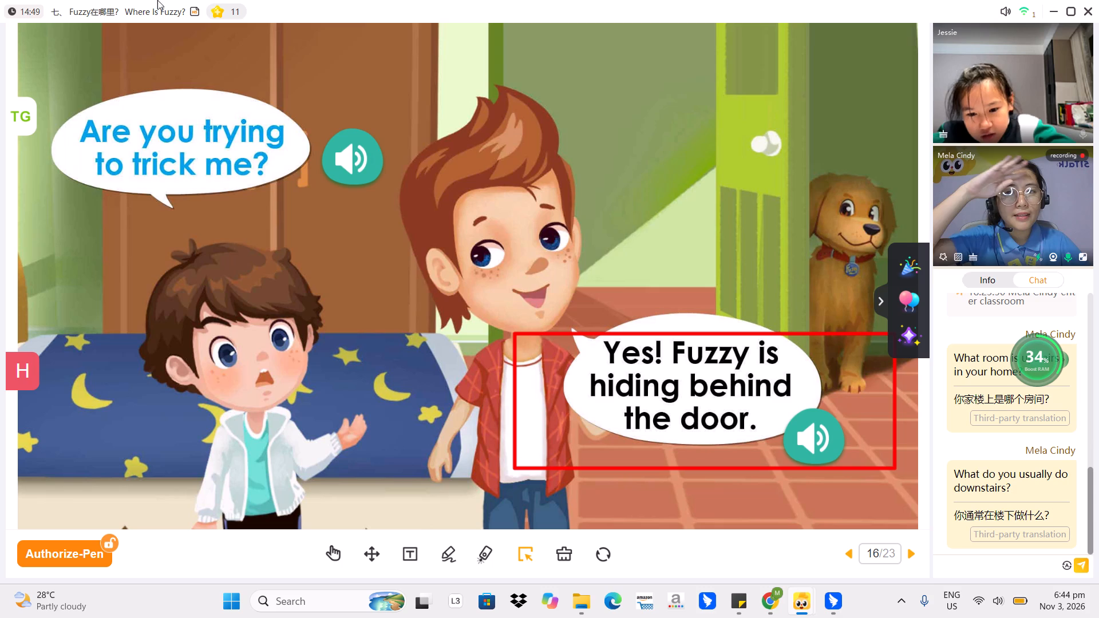
{"action": "left_click_drag", "start_coordinate": [188, 106], "coordinate": [299, 154]}
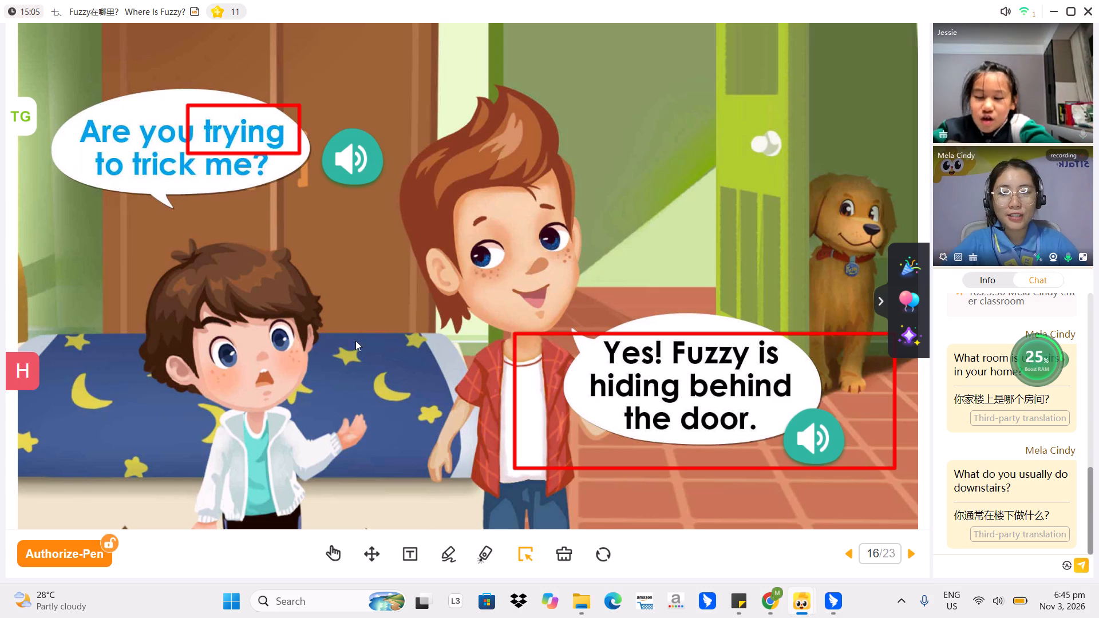
Play the Ribbon celebration effect for the student on slide 16.
{"action": "left_click", "coordinate": [900, 268]}
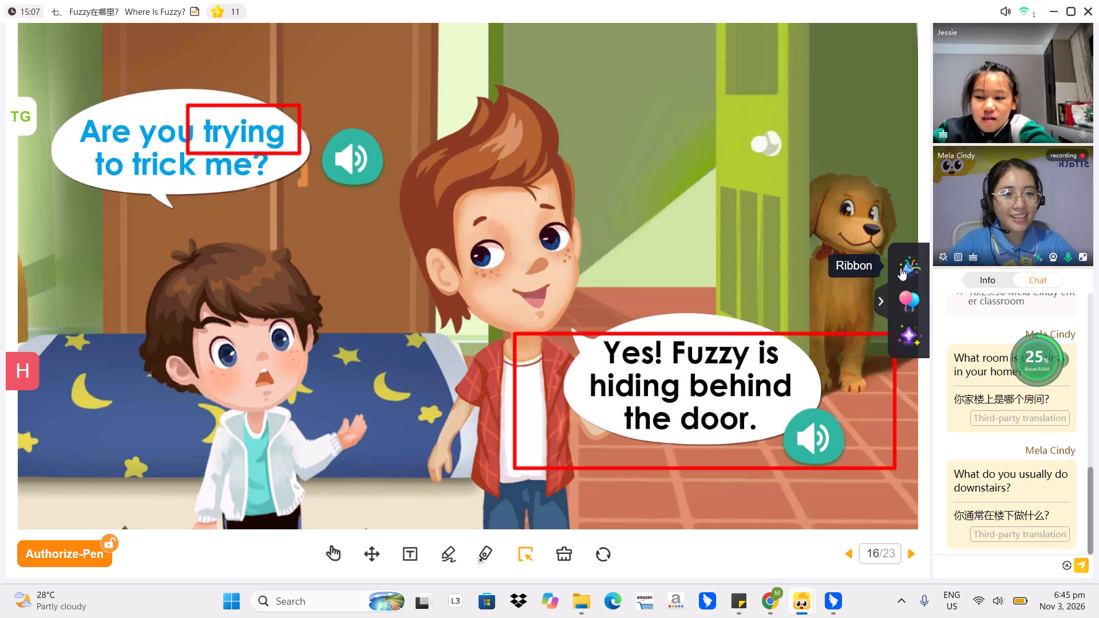
Show the high-level student teaching tip for slide 16.
{"action": "left_click", "coordinate": [16, 373]}
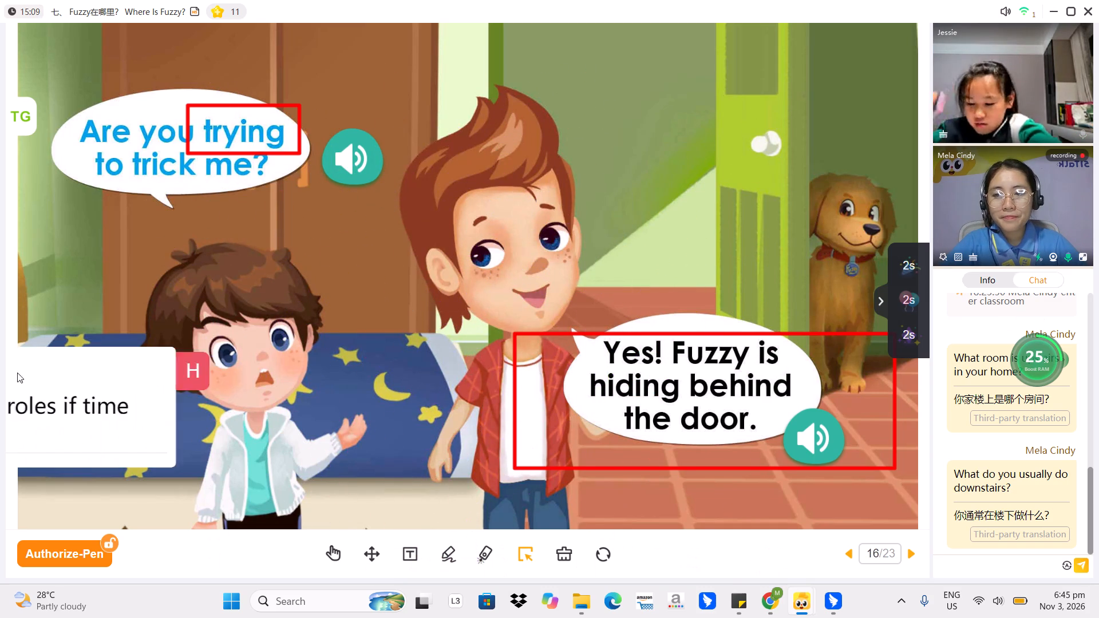
{"action": "scroll", "coordinate": [173, 401], "scroll_direction": "down", "scroll_amount": 4}
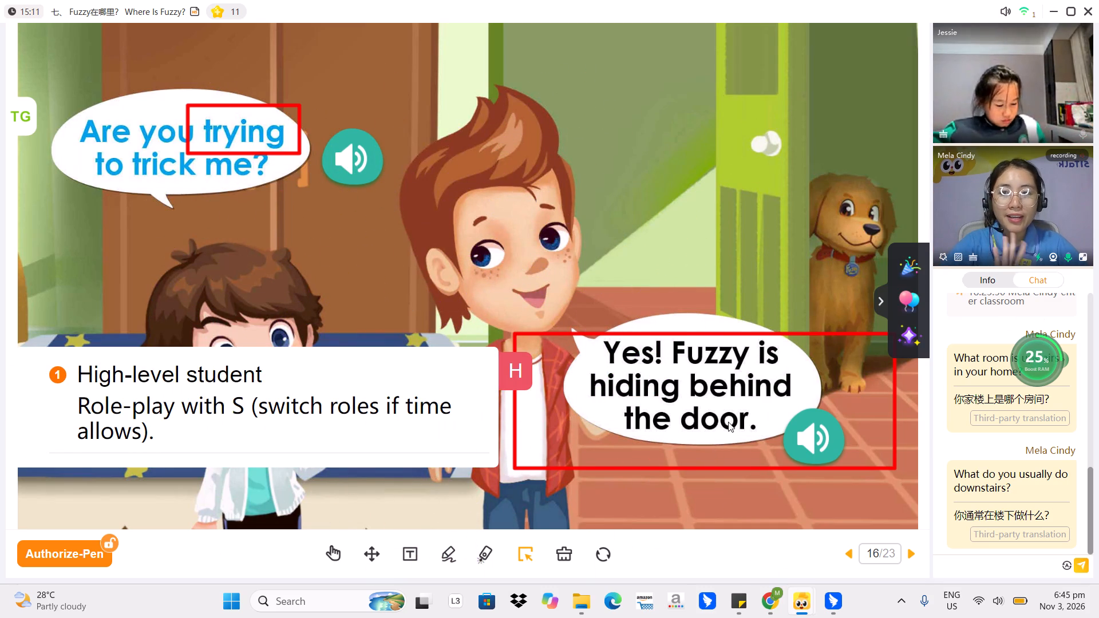
Read the sticky note section for "Are you trying to trick me?", covering definitions, CCQs, FUQs and the "Behind" expansion activity.
{"action": "left_click", "coordinate": [741, 591]}
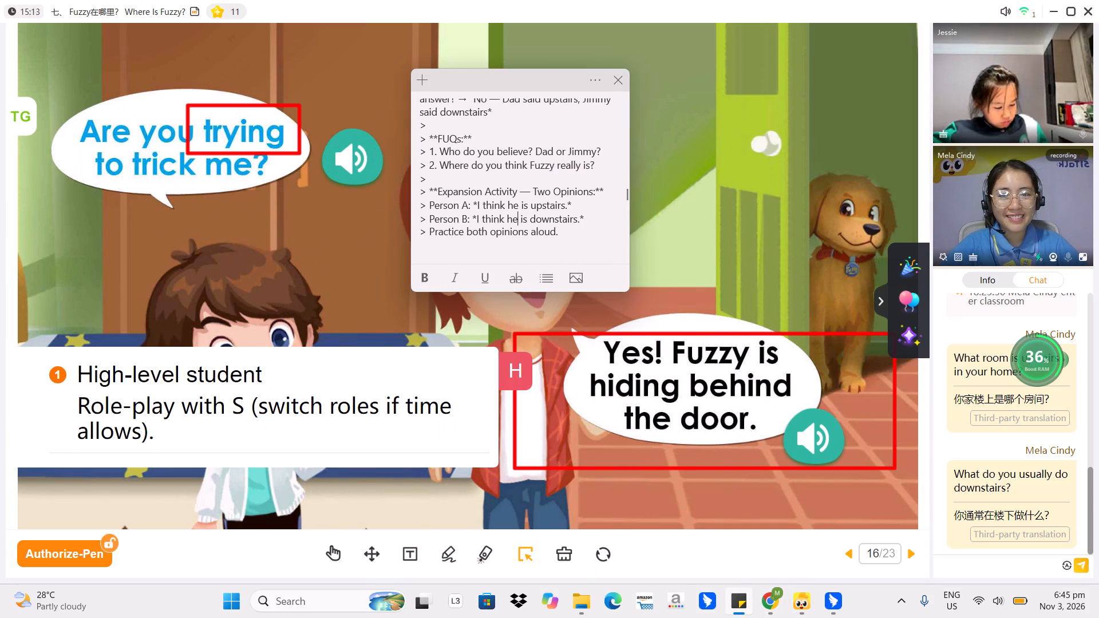
{"action": "scroll", "coordinate": [559, 233], "scroll_direction": "down", "scroll_amount": 5}
{"action": "scroll", "coordinate": [503, 192], "scroll_direction": "down", "scroll_amount": 1}
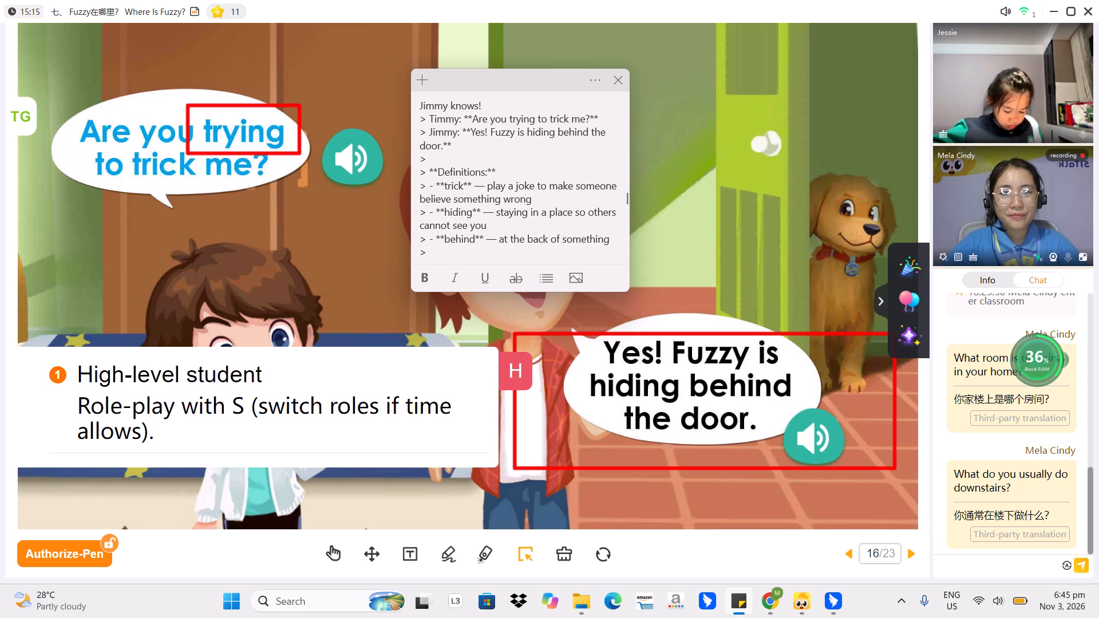
{"action": "scroll", "coordinate": [503, 192], "scroll_direction": "down", "scroll_amount": 1}
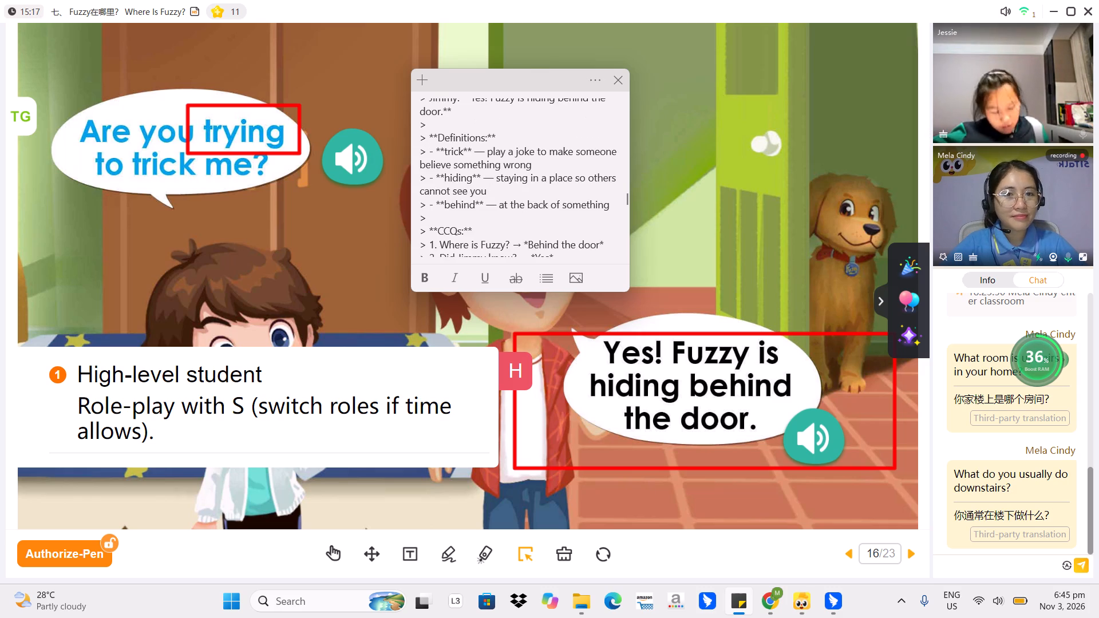
{"action": "scroll", "coordinate": [503, 193], "scroll_direction": "down", "scroll_amount": 1}
{"action": "left_click", "coordinate": [526, 243]}
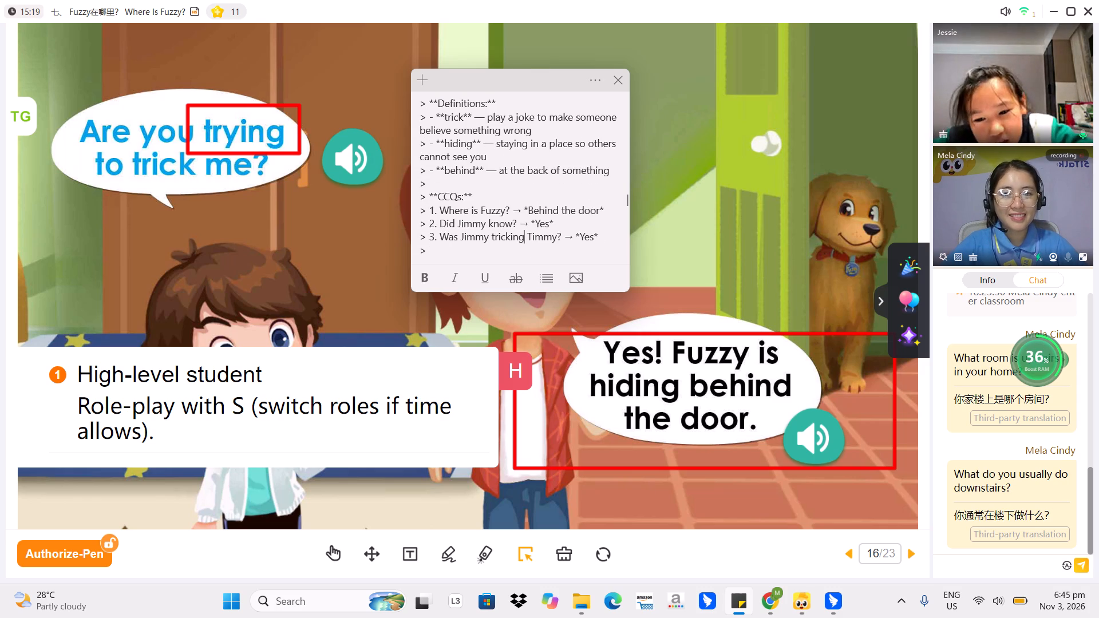
{"action": "scroll", "coordinate": [554, 220], "scroll_direction": "down", "scroll_amount": 2}
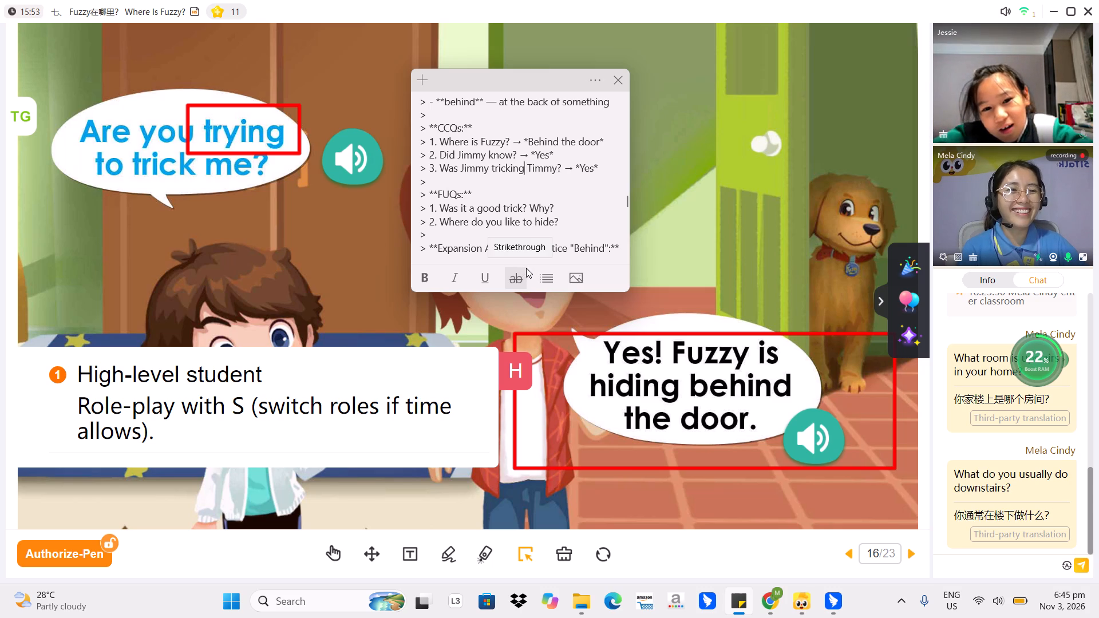
Award the student a star for the slide 16 answers.
{"action": "left_click", "coordinate": [216, 10]}
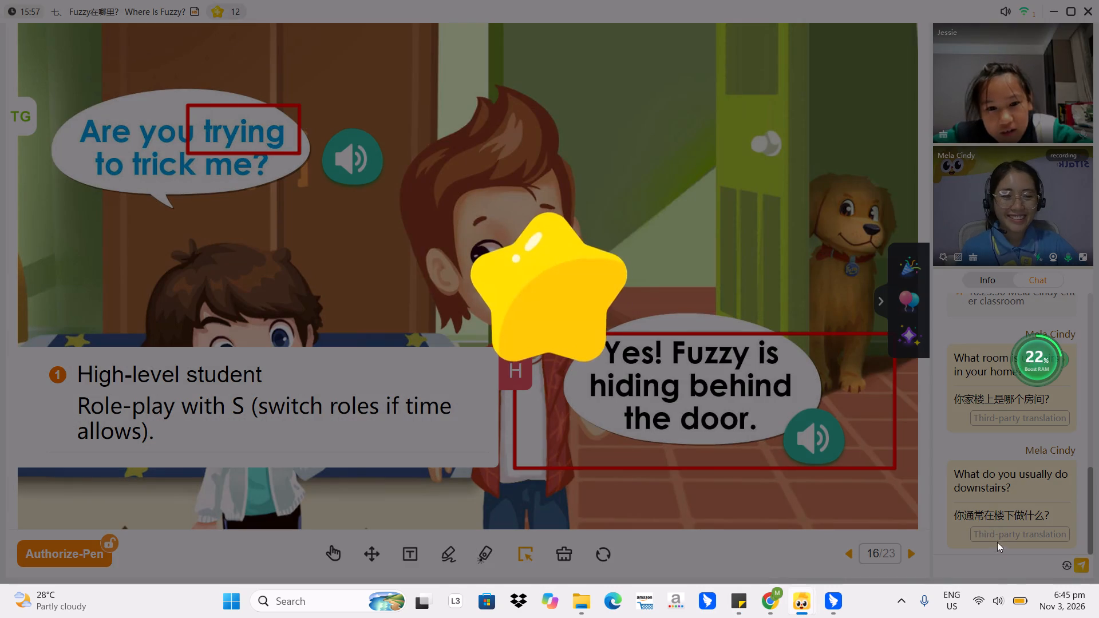
Advance past the Game Time slide to the "Listen and repeat" activity on slide 18.
{"action": "left_click", "coordinate": [908, 563]}
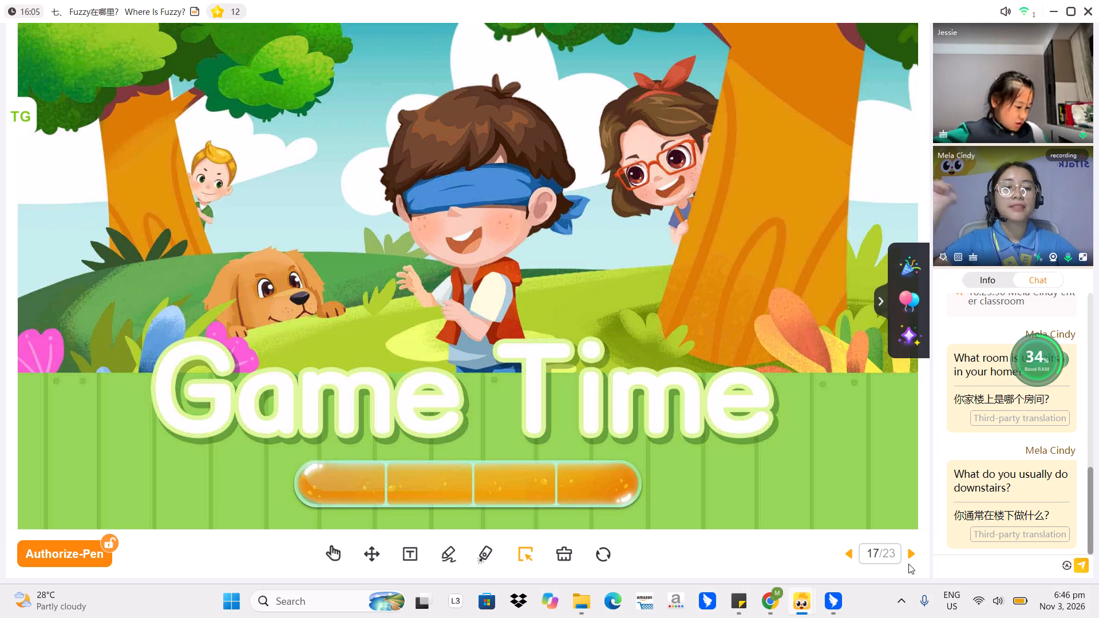
{"action": "left_click", "coordinate": [910, 547]}
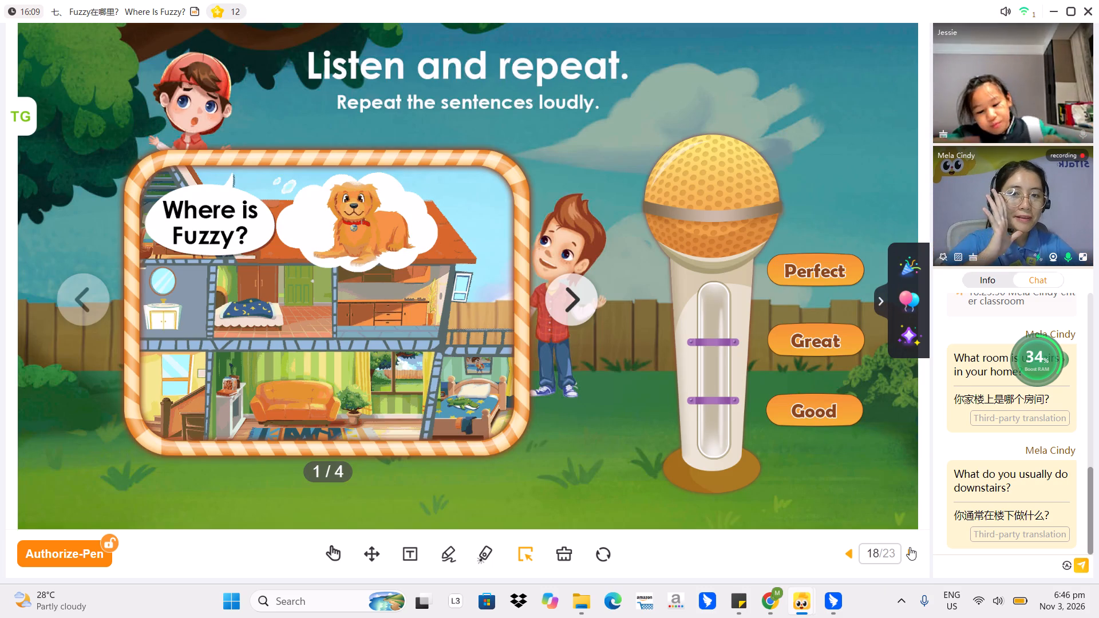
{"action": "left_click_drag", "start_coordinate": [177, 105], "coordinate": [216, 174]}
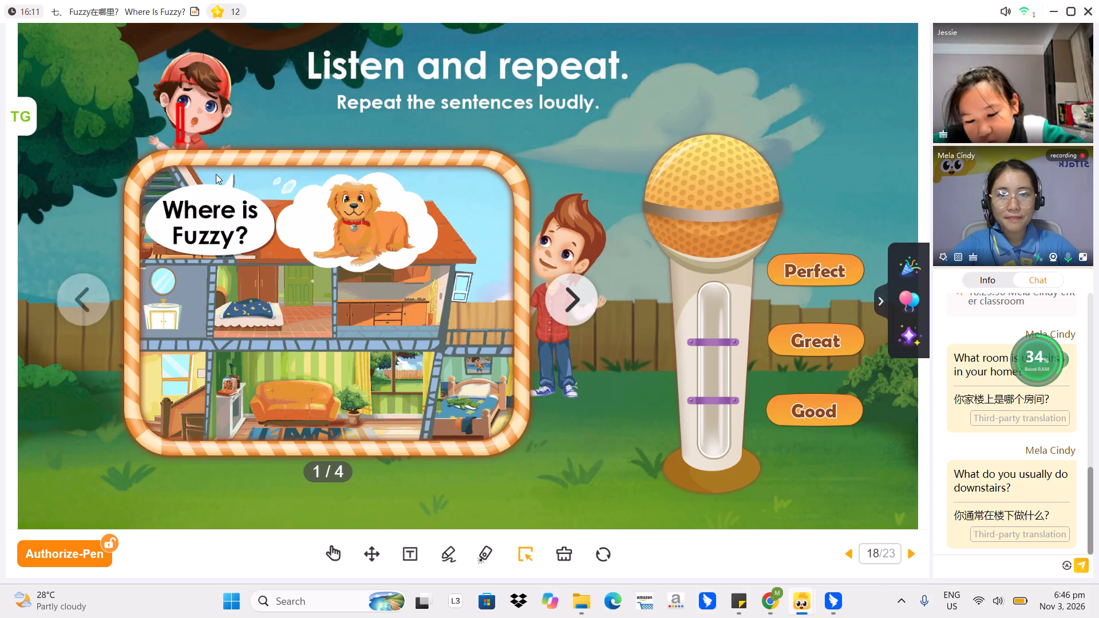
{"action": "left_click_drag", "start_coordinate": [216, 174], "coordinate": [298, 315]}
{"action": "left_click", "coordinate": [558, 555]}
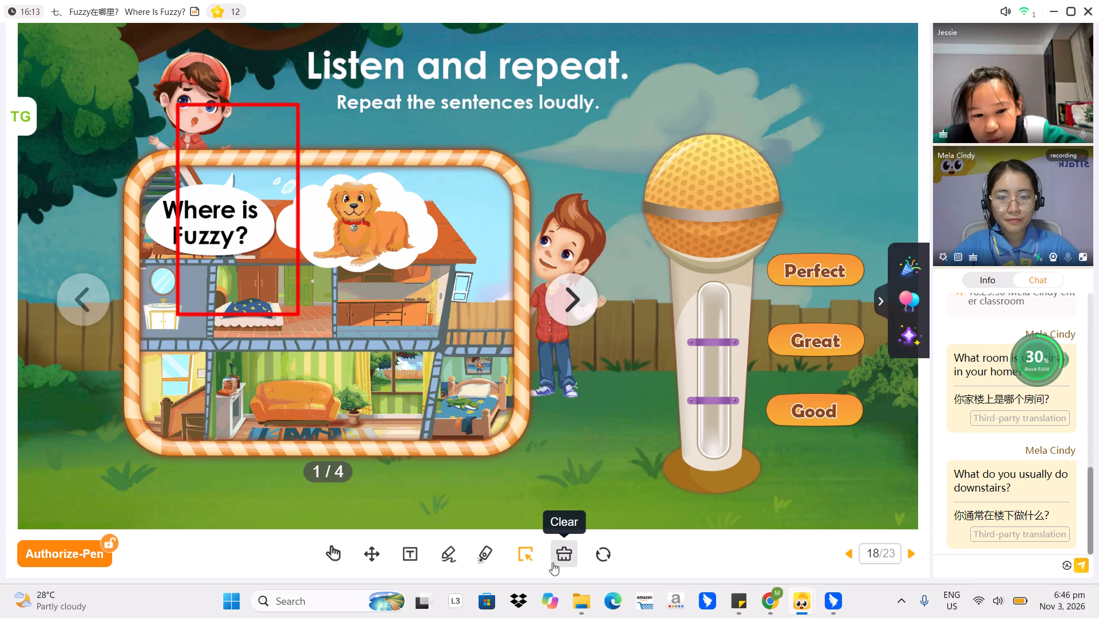
Outline the "Where is Fuzzy?" house picture on slide 18 with a large rectangle.
{"action": "left_click", "coordinate": [525, 554]}
{"action": "left_click_drag", "start_coordinate": [167, 80], "coordinate": [461, 449]}
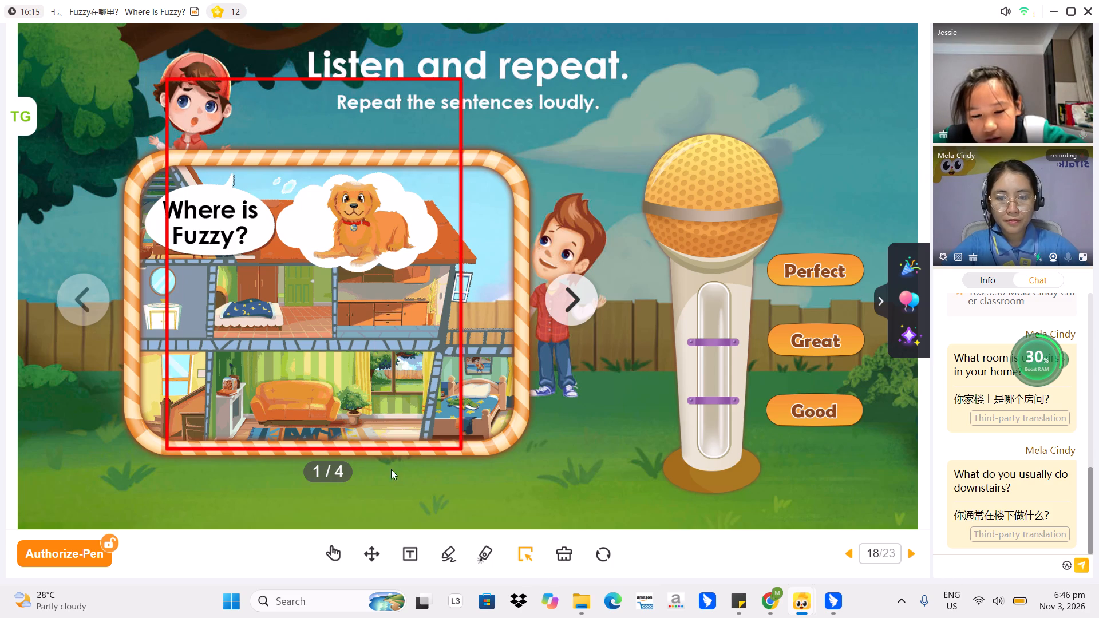
Raise the microphone rating for "Where is Fuzzy?" through Good and Great to Perfect.
{"action": "left_click", "coordinate": [334, 554]}
{"action": "left_click", "coordinate": [866, 415]}
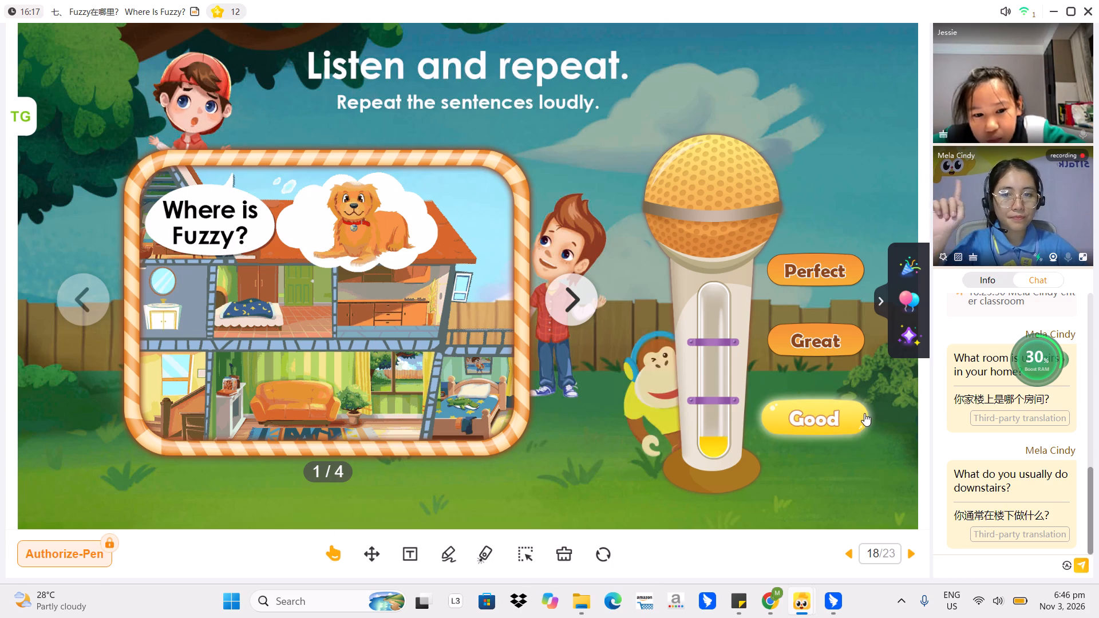
{"action": "left_click", "coordinate": [778, 333]}
{"action": "left_click", "coordinate": [819, 336]}
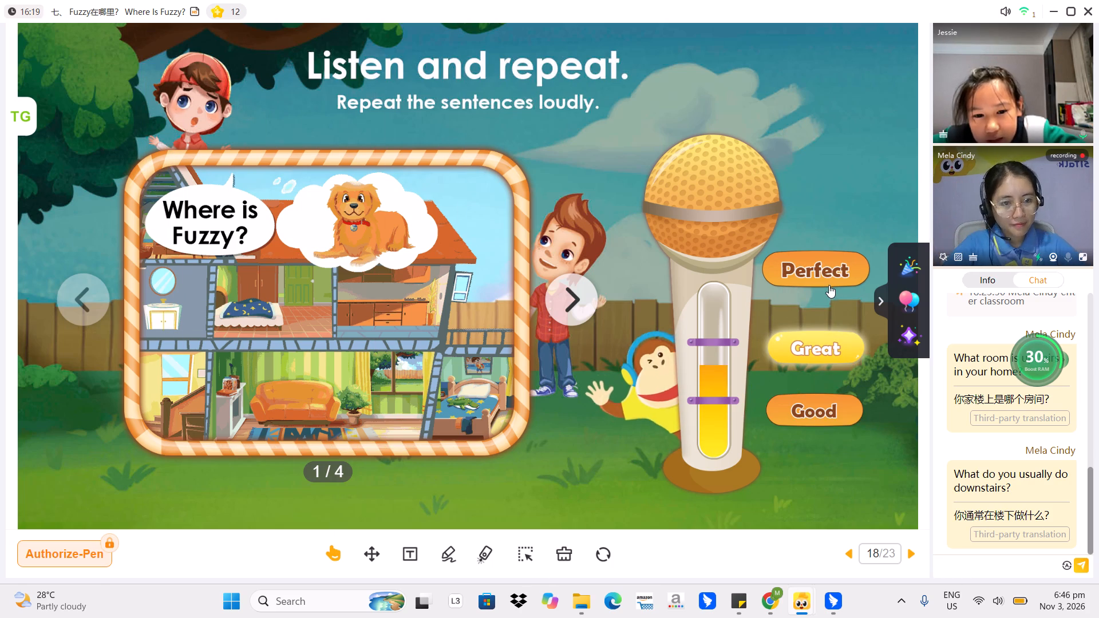
{"action": "left_click", "coordinate": [829, 284]}
{"action": "left_click", "coordinate": [829, 284]}
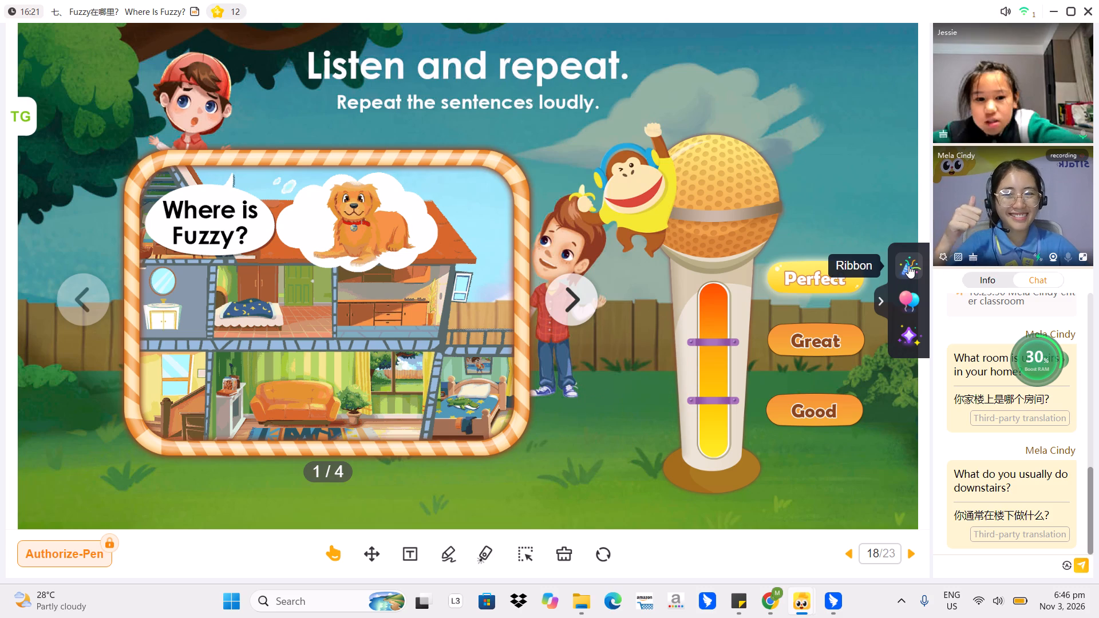
Reward the student's sentence with the Ribbon effect and try to award a star.
{"action": "left_click", "coordinate": [908, 266]}
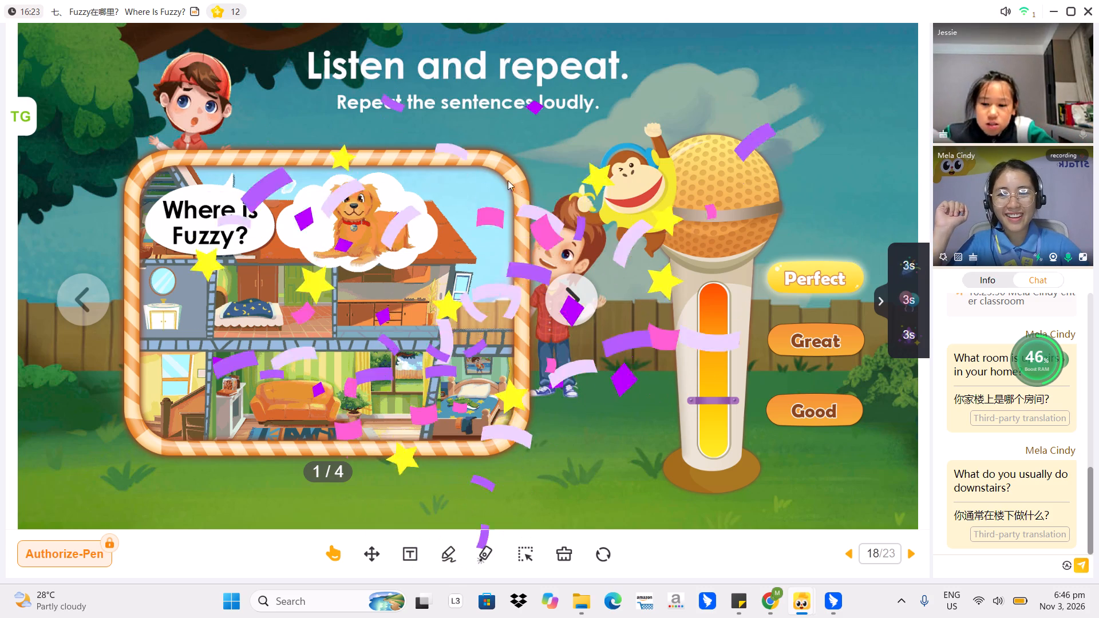
{"action": "left_click", "coordinate": [215, 19]}
Move to picture 2 of 4, clear the old rectangle and outline the "I think he is upstairs." picture.
{"action": "left_click", "coordinate": [582, 292]}
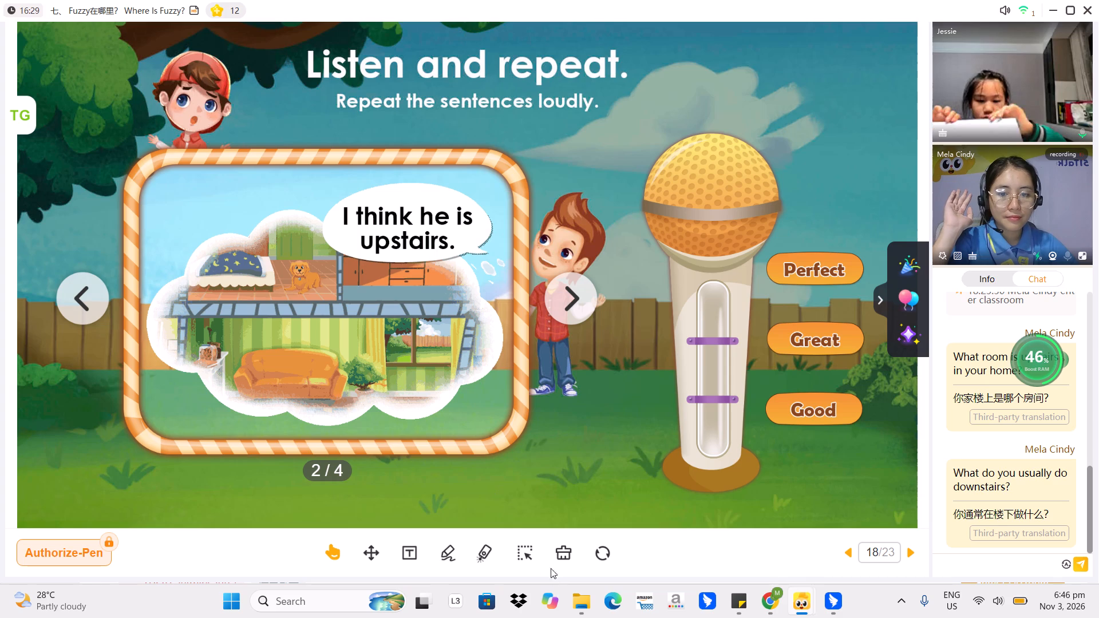
{"action": "left_click", "coordinate": [530, 554]}
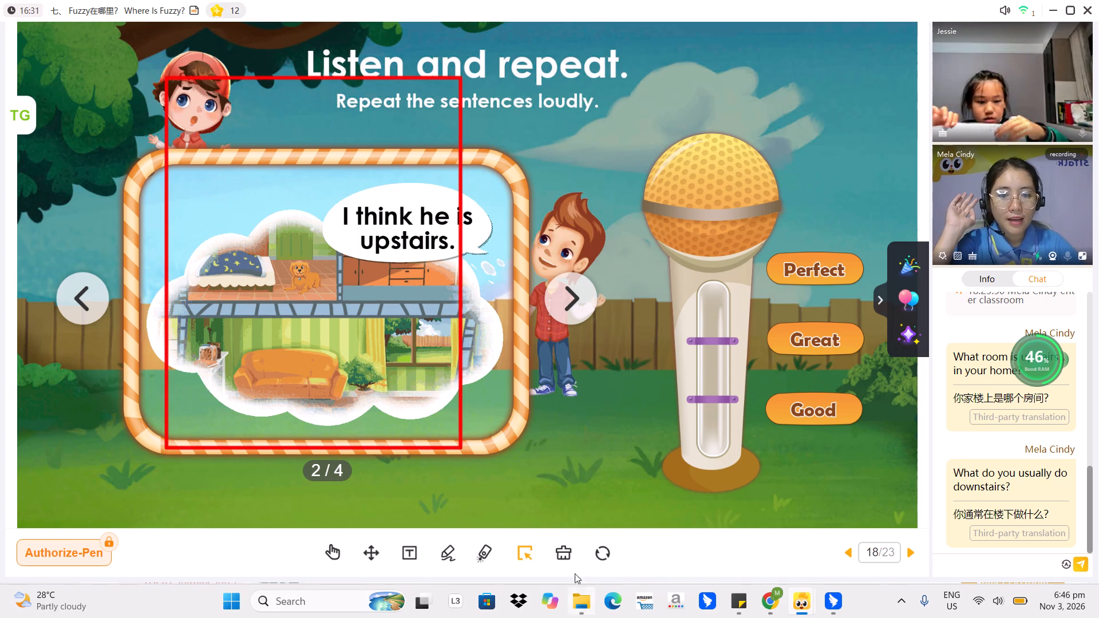
{"action": "left_click", "coordinate": [569, 554]}
{"action": "left_click", "coordinate": [519, 549]}
{"action": "left_click_drag", "start_coordinate": [148, 170], "coordinate": [168, 331]}
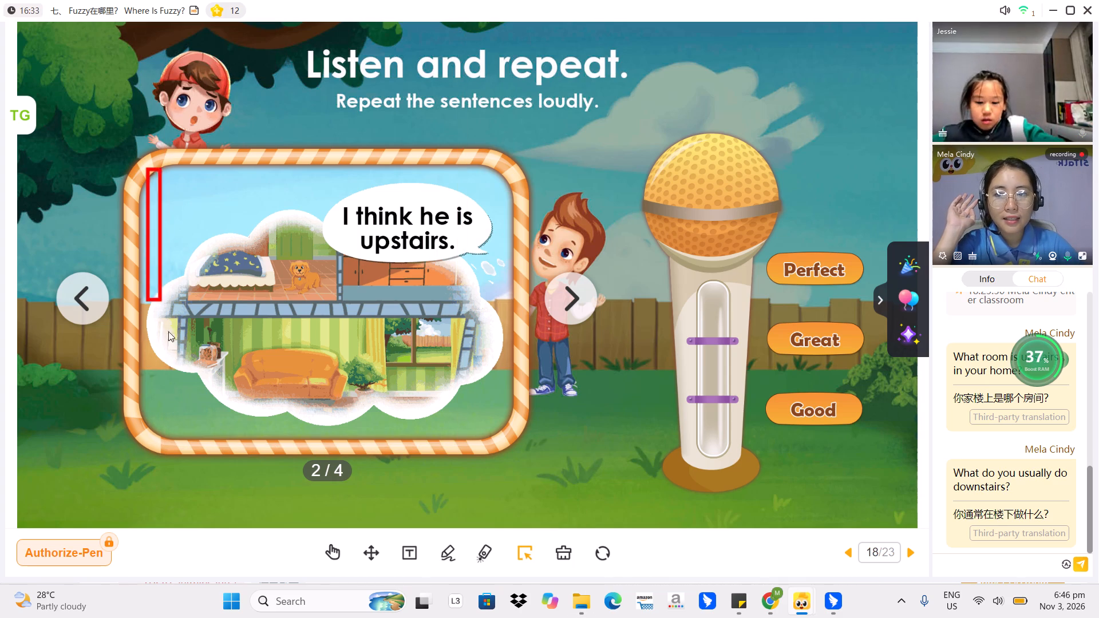
{"action": "left_click_drag", "start_coordinate": [168, 331], "coordinate": [516, 445]}
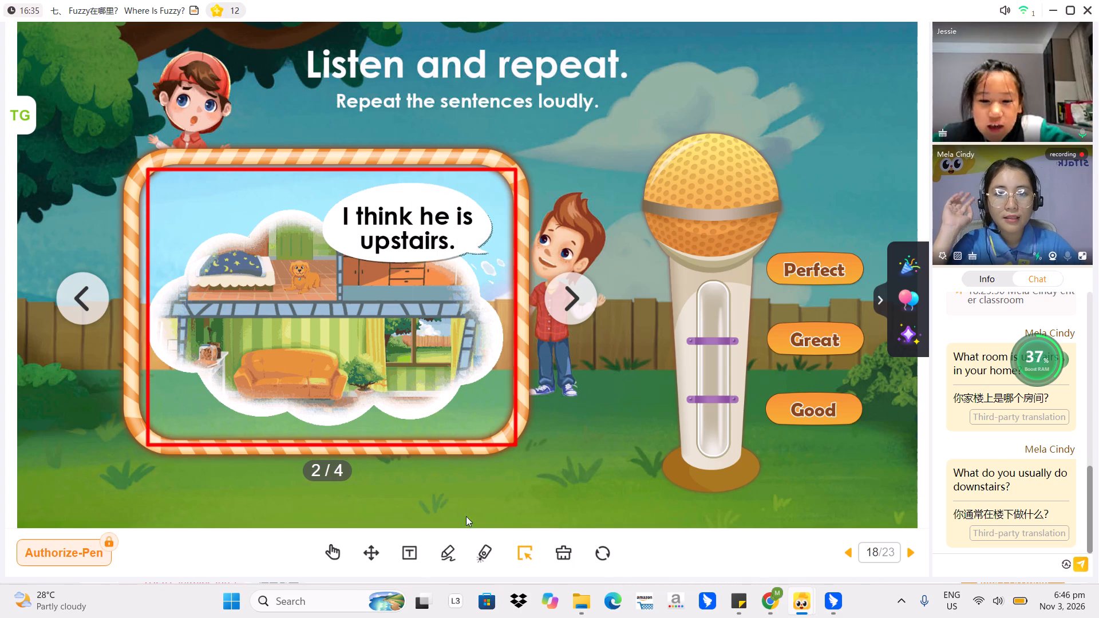
Raise the microphone rating for "I think he is upstairs." through Good and Great to Perfect, and play the Ribbon effect.
{"action": "left_click", "coordinate": [332, 556]}
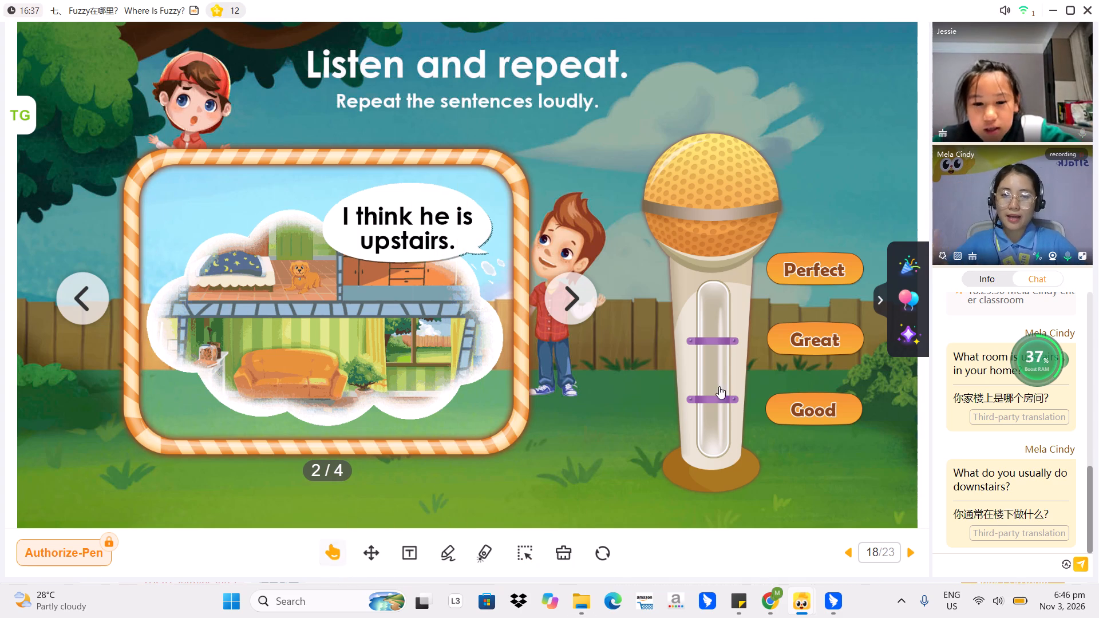
{"action": "left_click", "coordinate": [802, 409]}
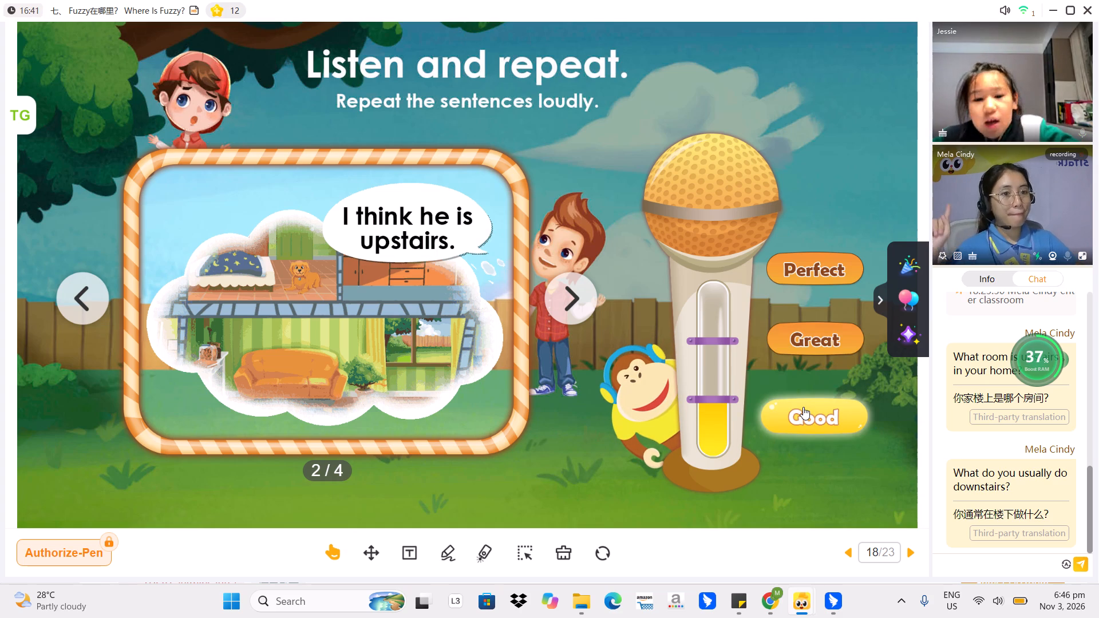
{"action": "left_click", "coordinate": [808, 350]}
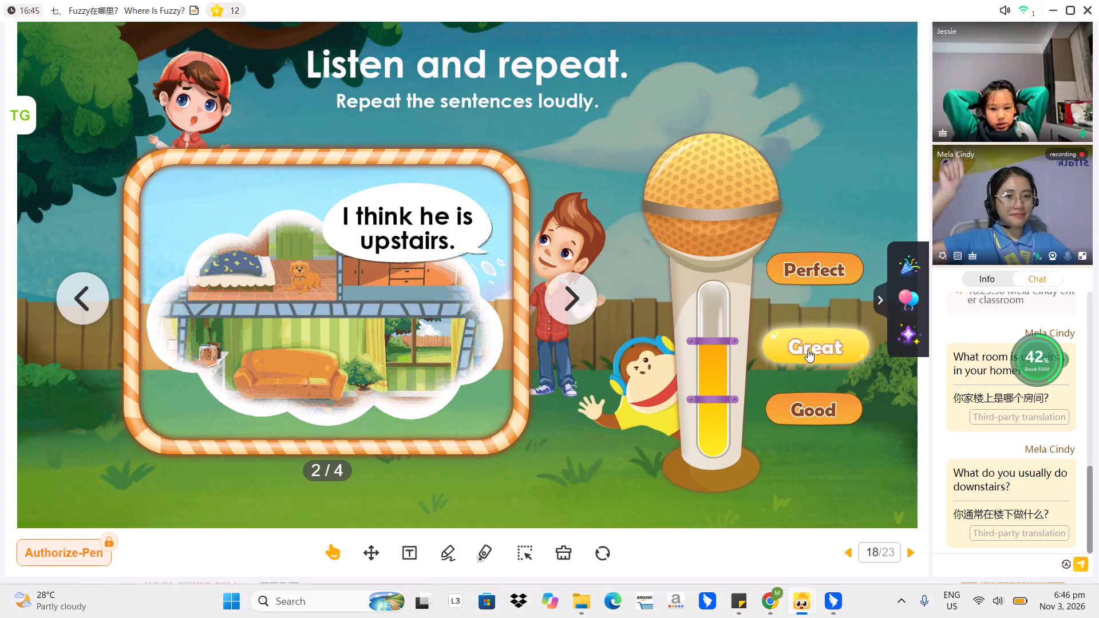
{"action": "left_click", "coordinate": [797, 272]}
{"action": "left_click", "coordinate": [912, 271]}
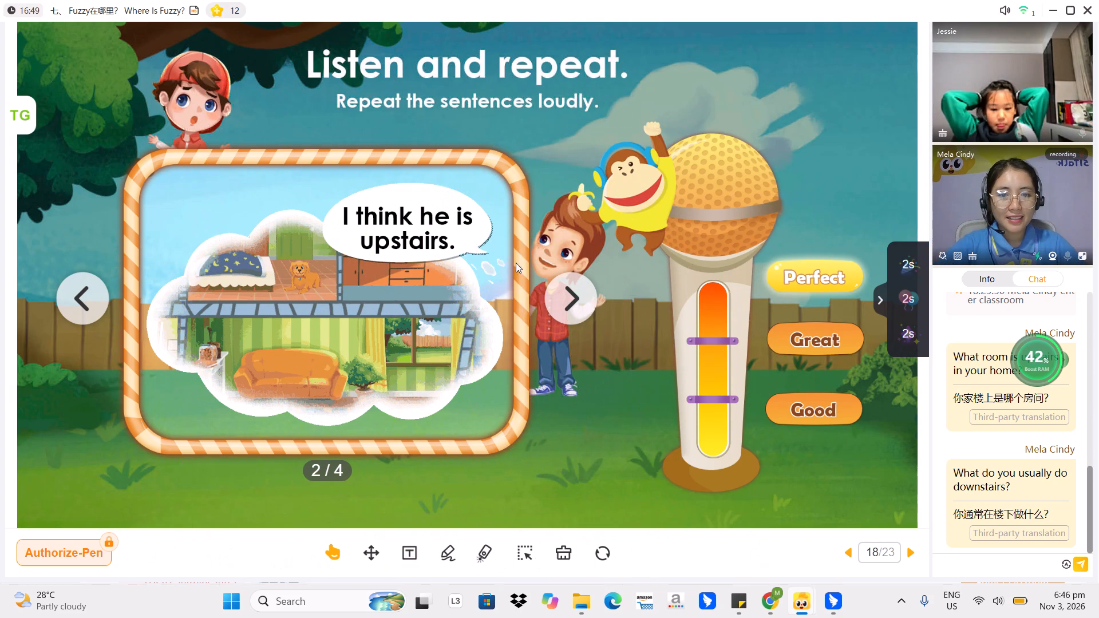
Move to picture 3 of 4, "I think he is downstairs.".
{"action": "left_click", "coordinate": [590, 318]}
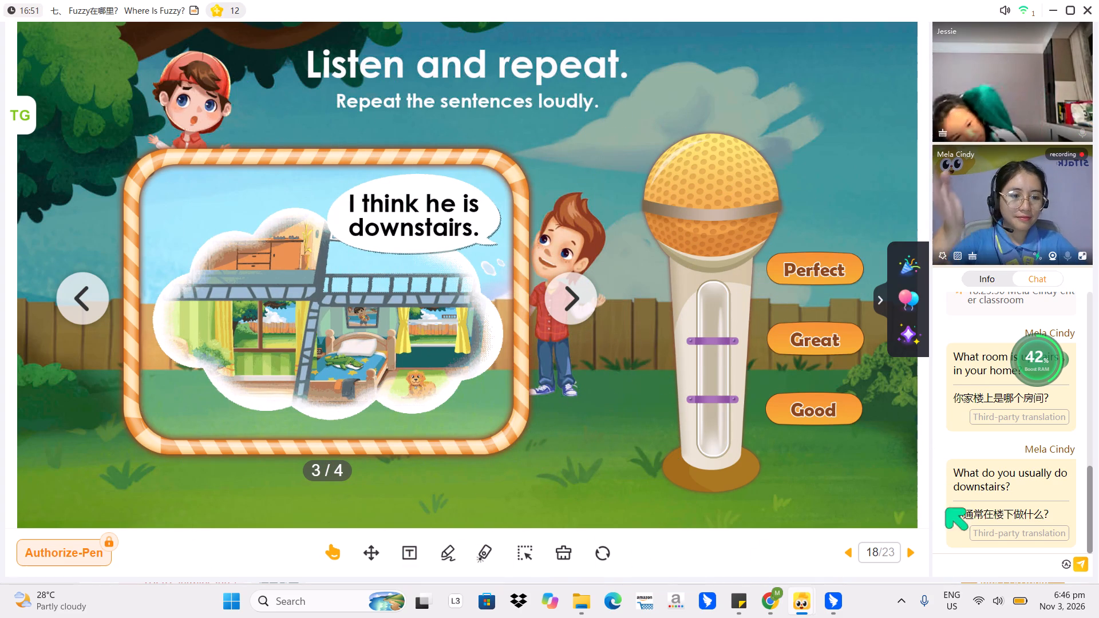
Lower the computer's sound volume slightly in the system quick settings and return to the lesson slide.
{"action": "left_click", "coordinate": [990, 599]}
{"action": "left_click", "coordinate": [974, 594]}
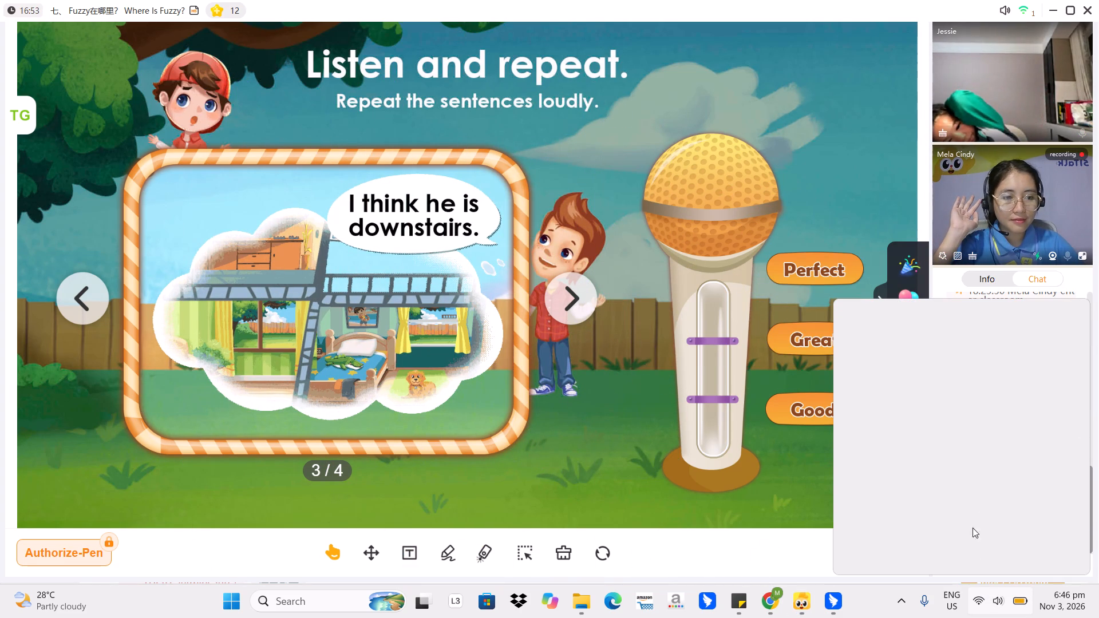
{"action": "left_click_drag", "start_coordinate": [950, 507], "coordinate": [927, 507]}
{"action": "left_click", "coordinate": [555, 375]}
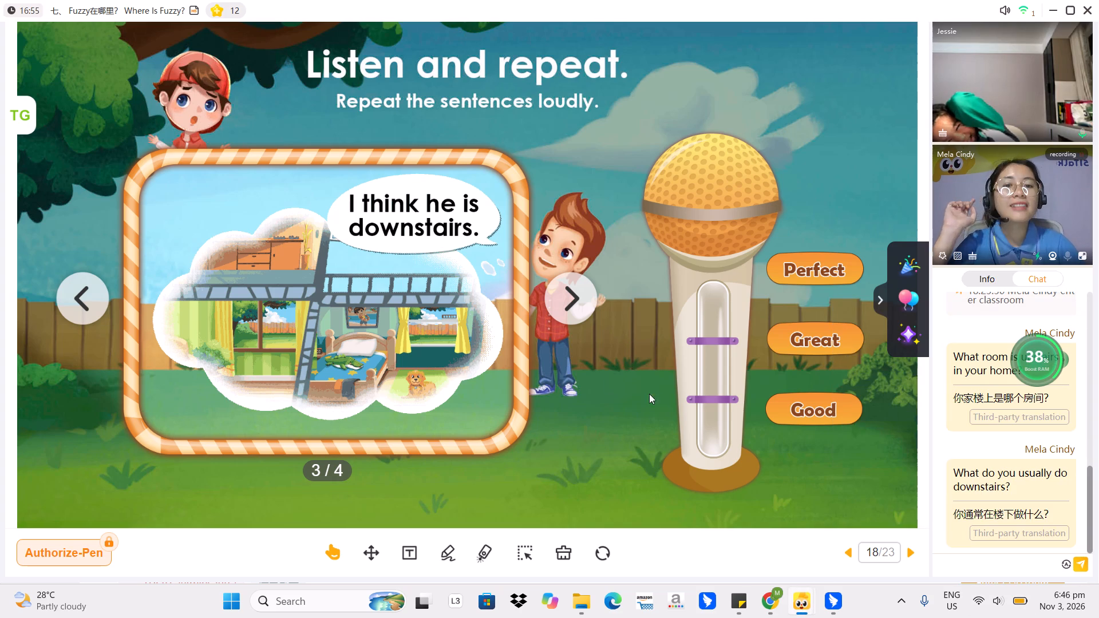
Raise the microphone rating for "I think he is downstairs." through Good and Great to Perfect.
{"action": "left_click", "coordinate": [812, 417]}
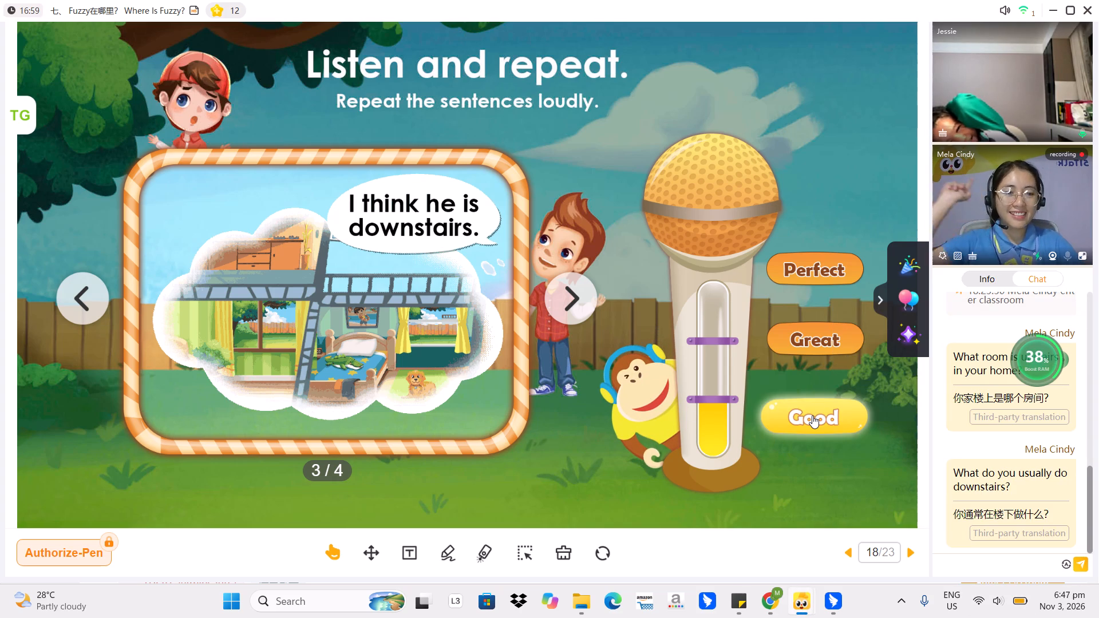
{"action": "left_click", "coordinate": [816, 340]}
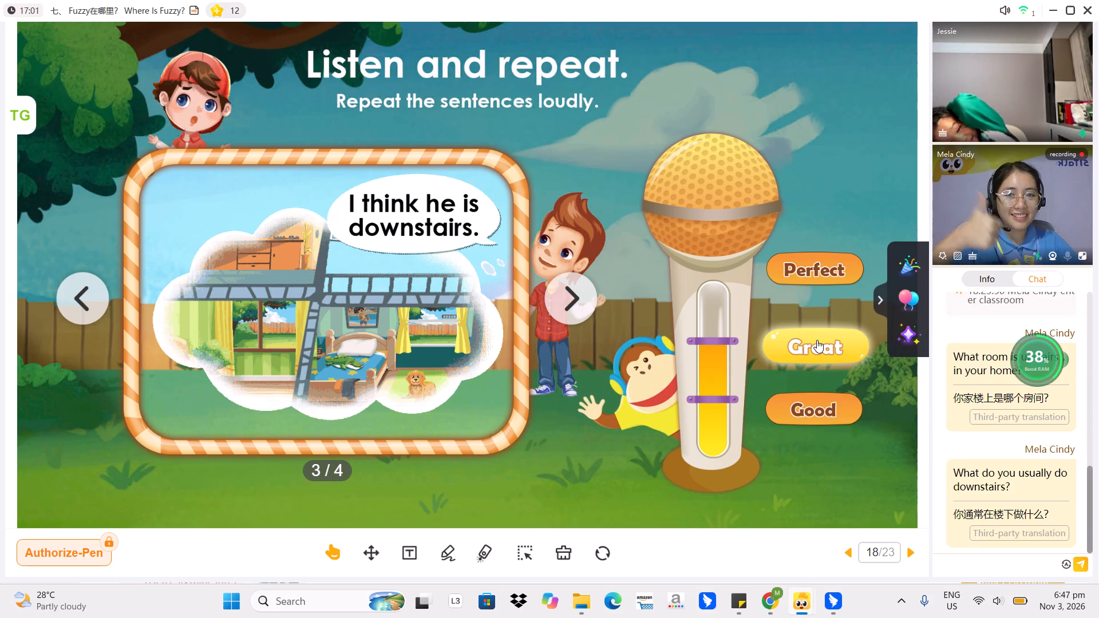
{"action": "left_click", "coordinate": [819, 273]}
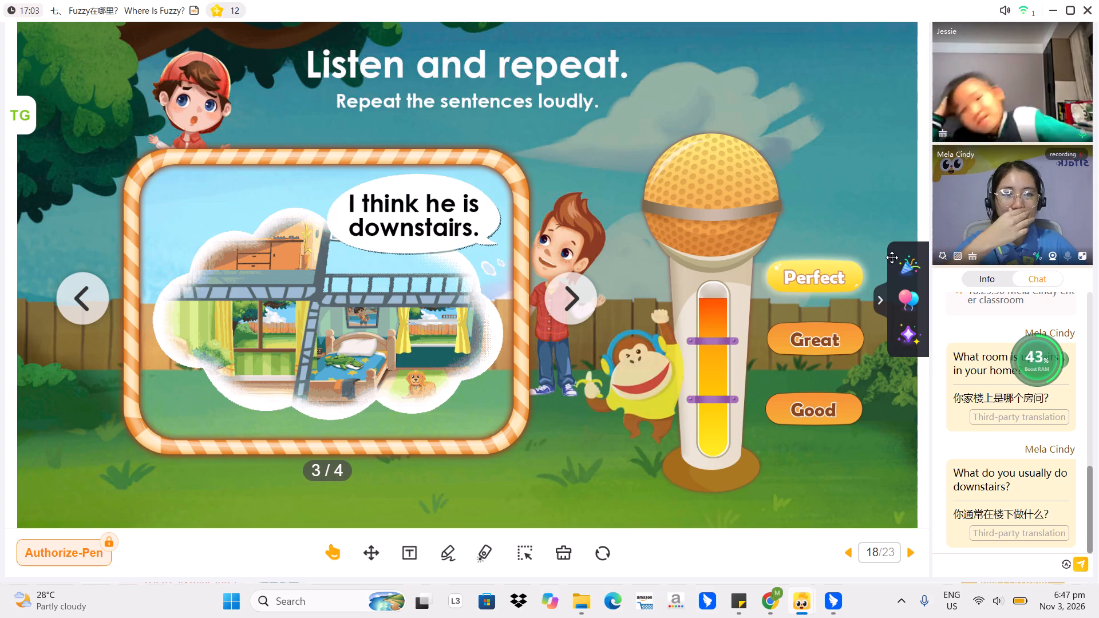
Reward the student's sentence with the Ribbon effect and award a star.
{"action": "left_click", "coordinate": [895, 257]}
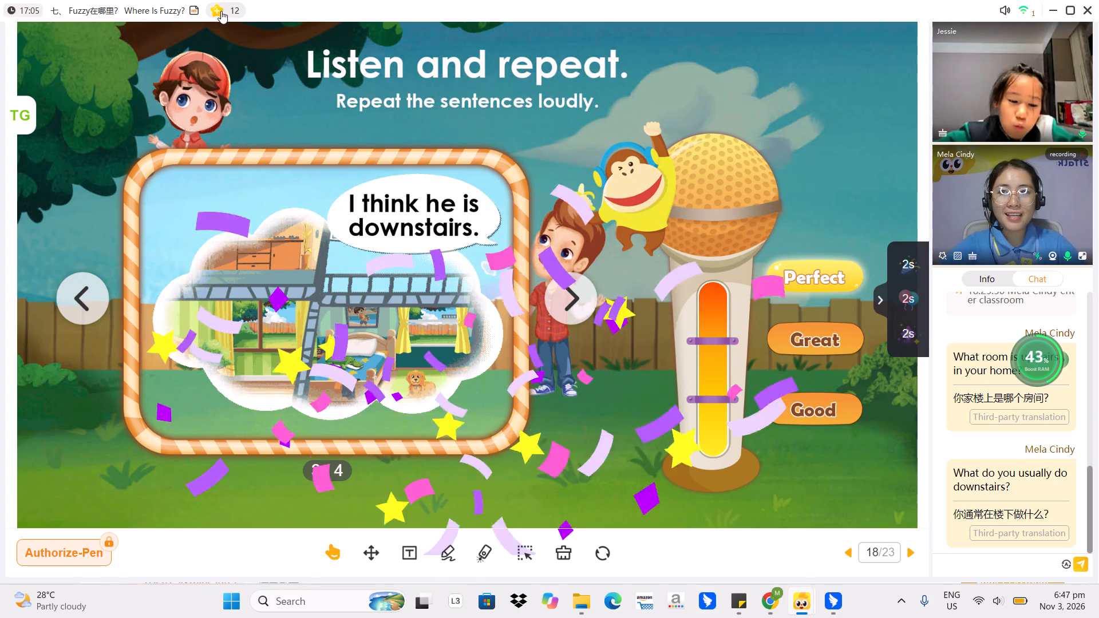
{"action": "left_click", "coordinate": [219, 10]}
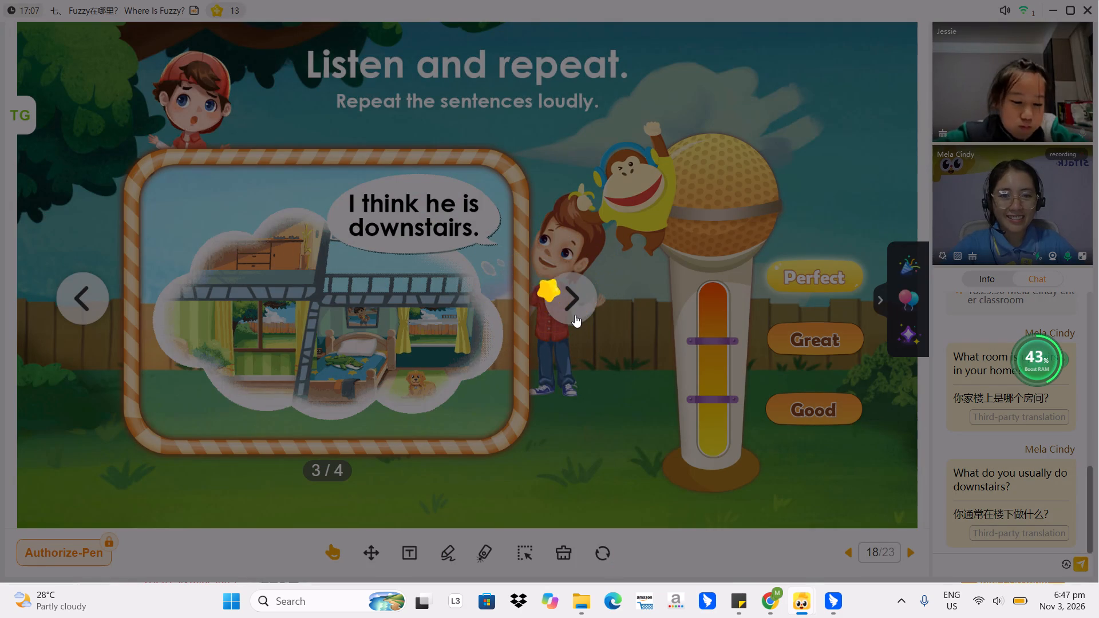
Move to picture 4 of 4 and raise the rating for "Are you trying to trick me?" through Good and Great to Perfect.
{"action": "left_click", "coordinate": [576, 313]}
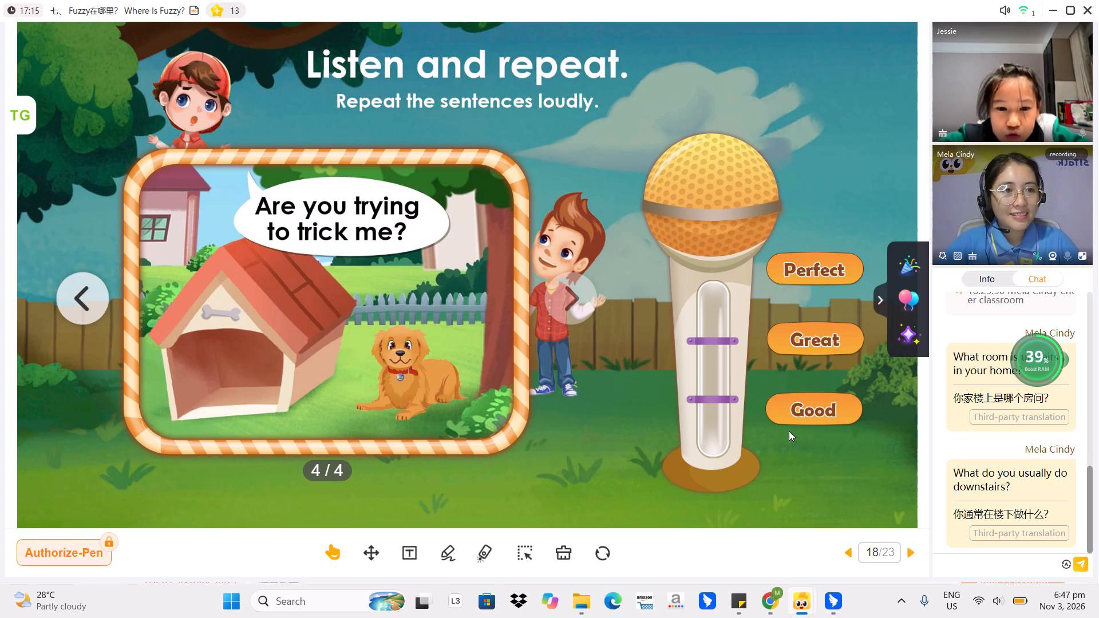
{"action": "left_click", "coordinate": [831, 393]}
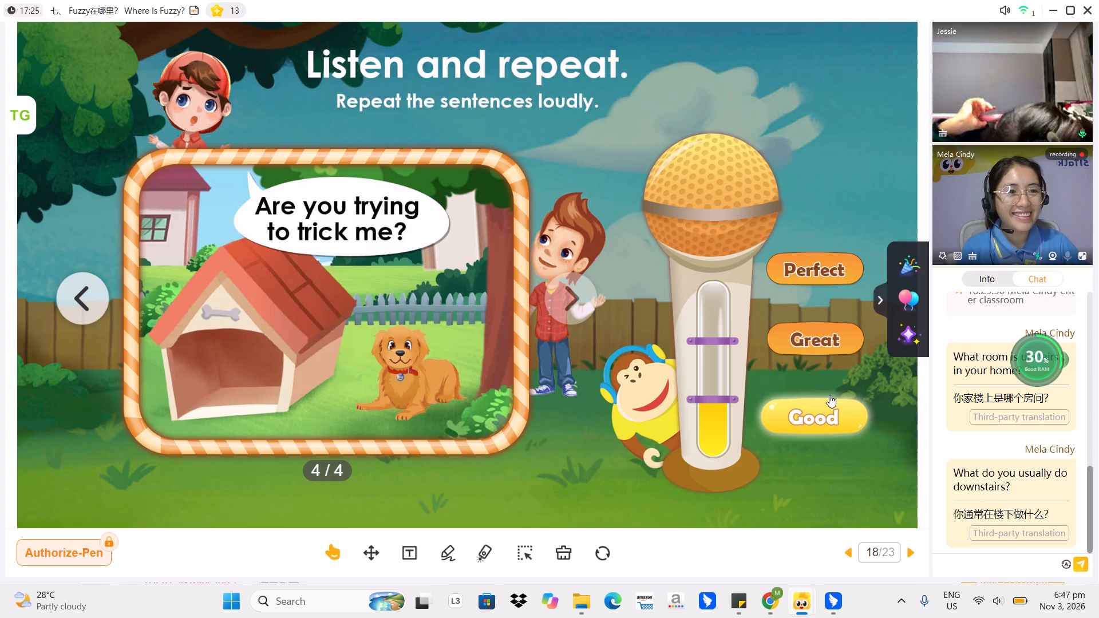
{"action": "left_click", "coordinate": [829, 339]}
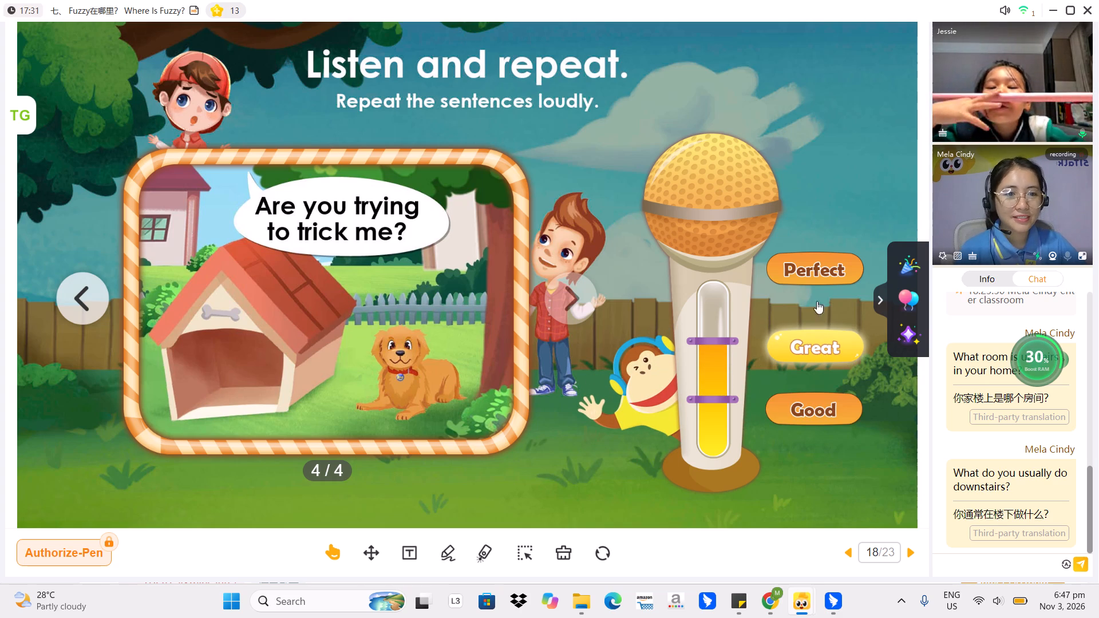
{"action": "left_click", "coordinate": [816, 276]}
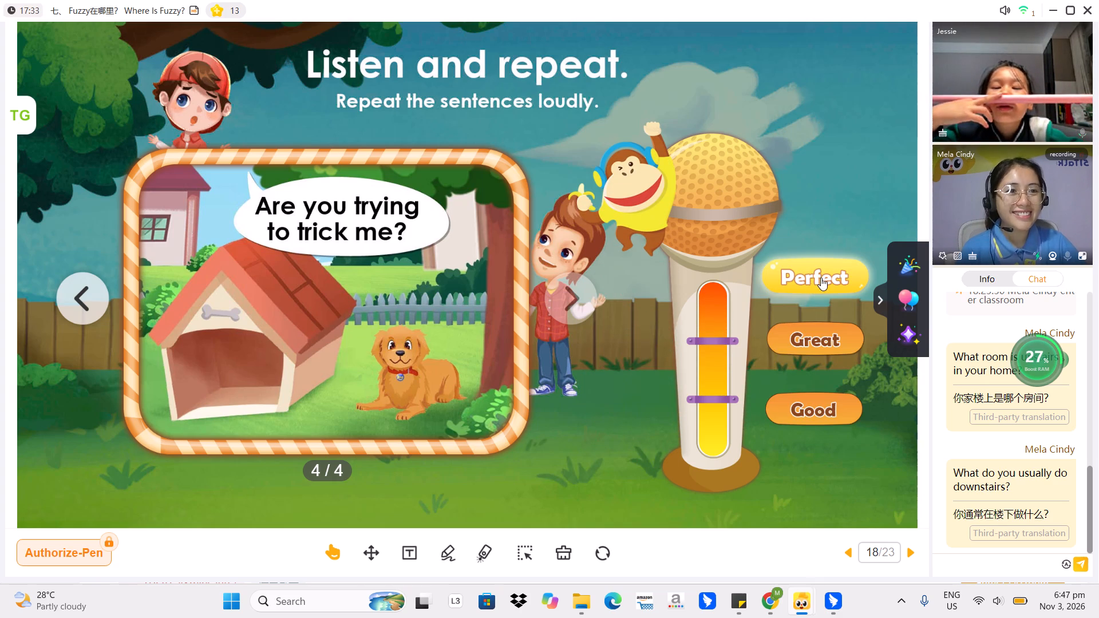
Reward the student for the fourth sentence with the Ribbon effect and a star.
{"action": "left_click", "coordinate": [925, 270]}
{"action": "left_click", "coordinate": [916, 262]}
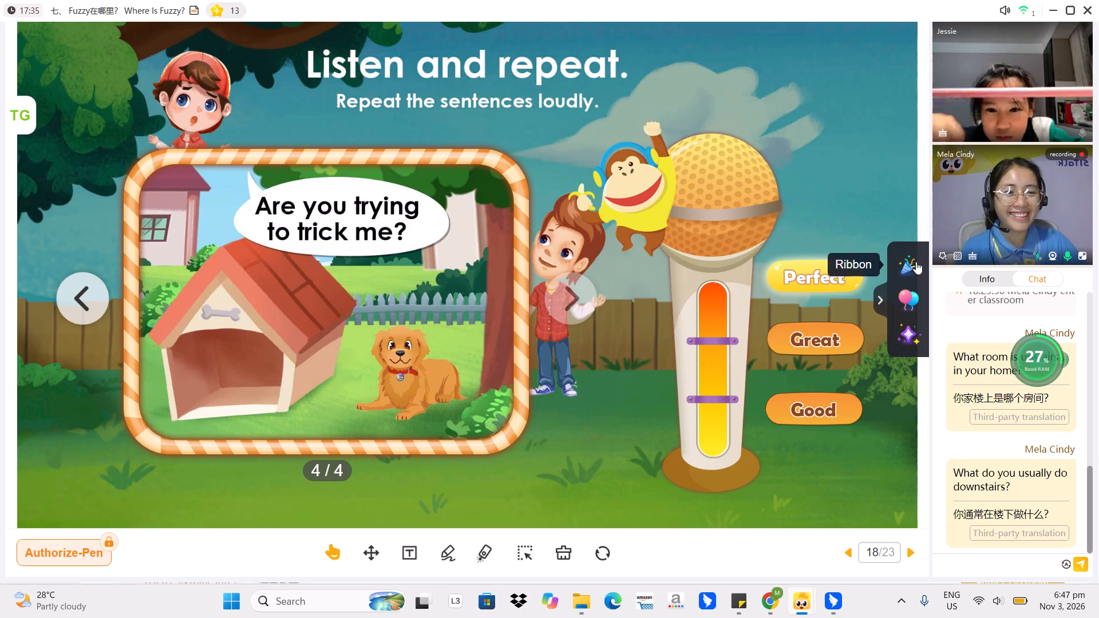
{"action": "left_click", "coordinate": [218, 11]}
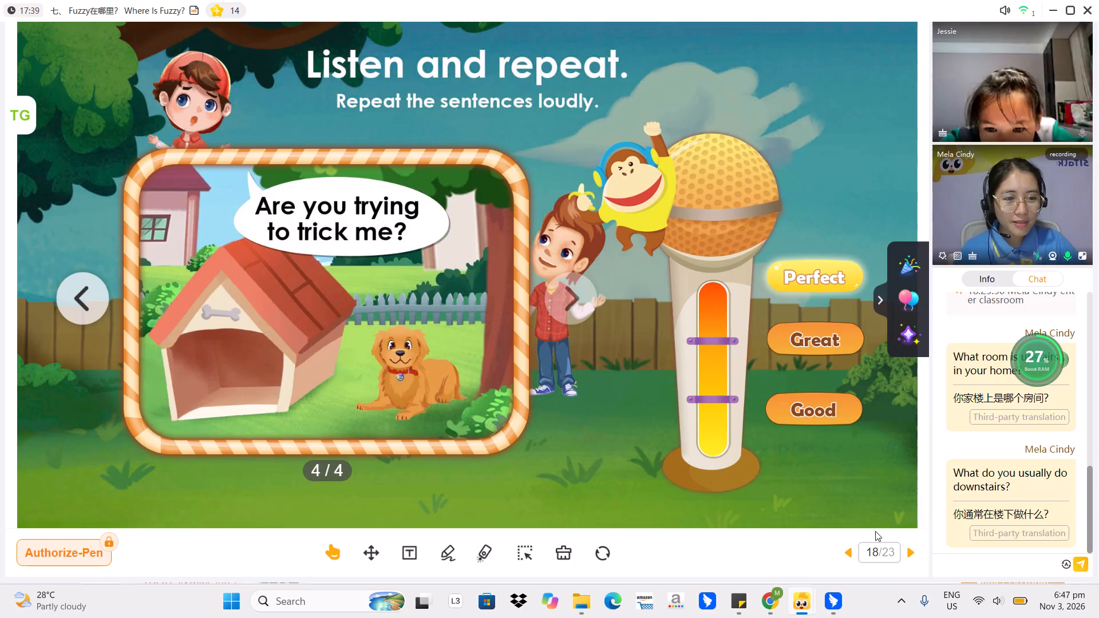
Advance to slide 19, "Look and say.", and outline speech bubble 1, "Where is Fuzzy?", with a rectangle.
{"action": "left_click", "coordinate": [915, 558]}
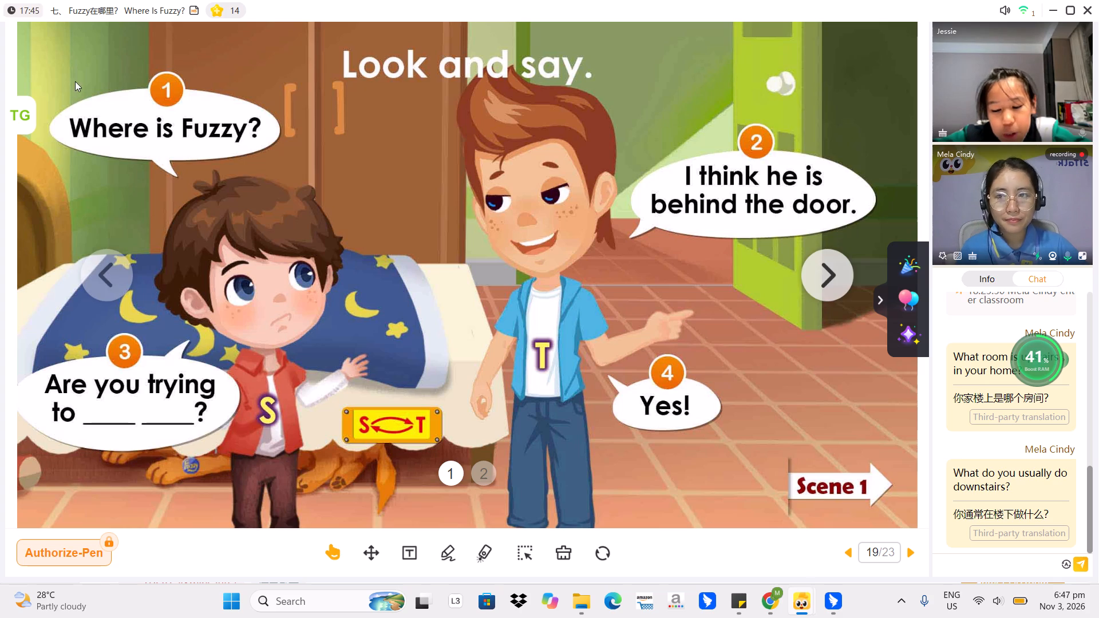
{"action": "left_click_drag", "start_coordinate": [75, 81], "coordinate": [222, 227]}
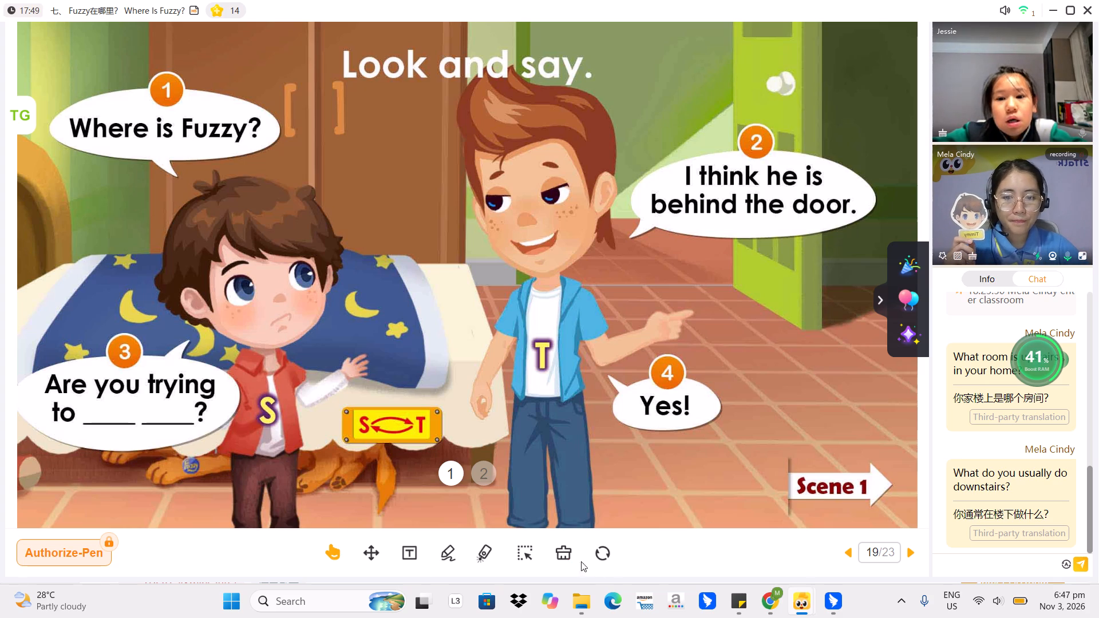
{"action": "left_click", "coordinate": [518, 553]}
{"action": "left_click_drag", "start_coordinate": [44, 82], "coordinate": [242, 172]}
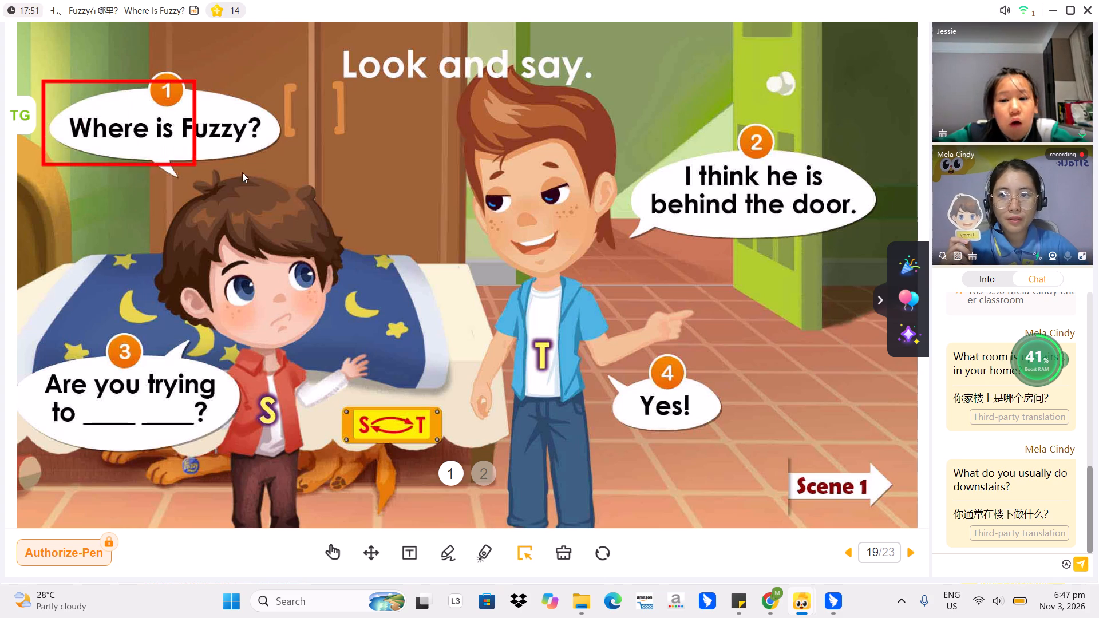
{"action": "left_click_drag", "start_coordinate": [242, 172], "coordinate": [321, 177]}
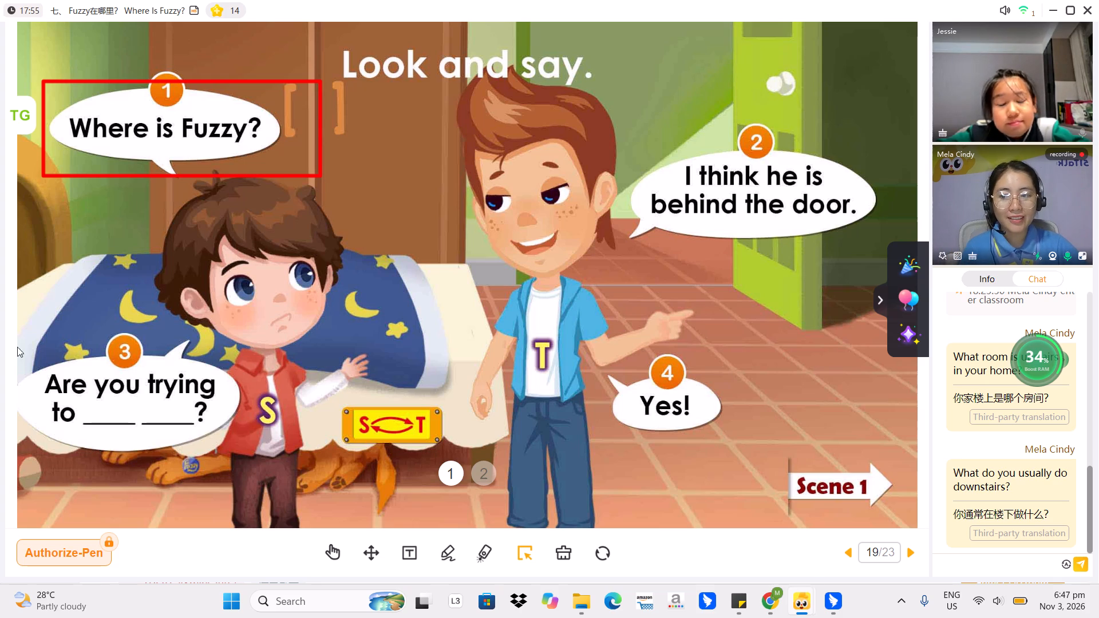
Outline speech bubble 3 in Scene 1 with a rectangle and underline the word "trying".
{"action": "left_click_drag", "start_coordinate": [11, 342], "coordinate": [276, 461]}
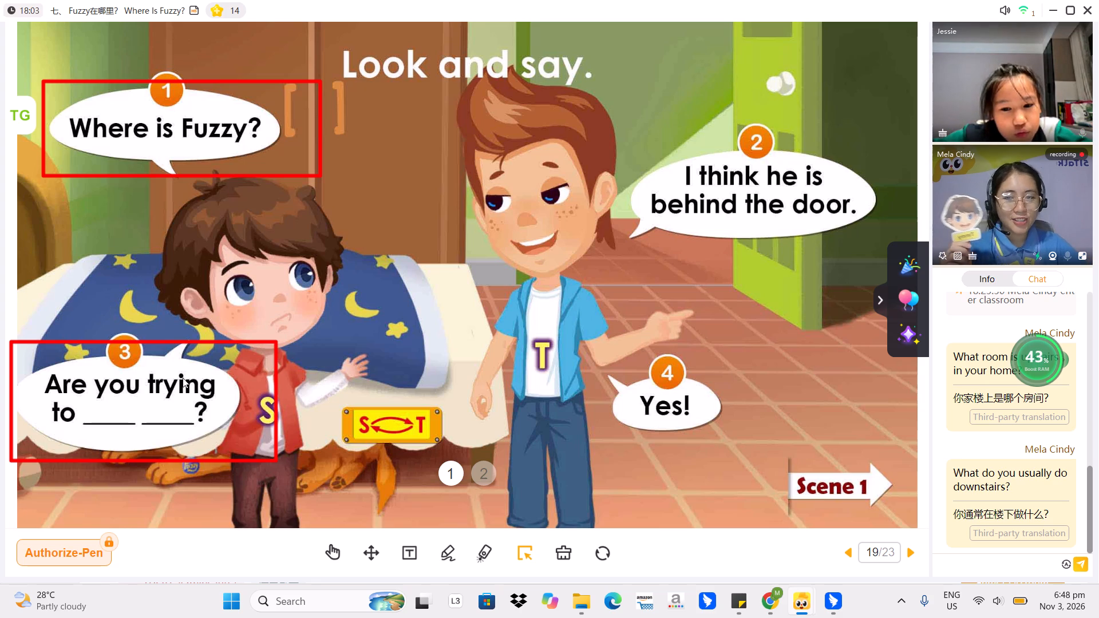
{"action": "left_click_drag", "start_coordinate": [149, 404], "coordinate": [202, 406]}
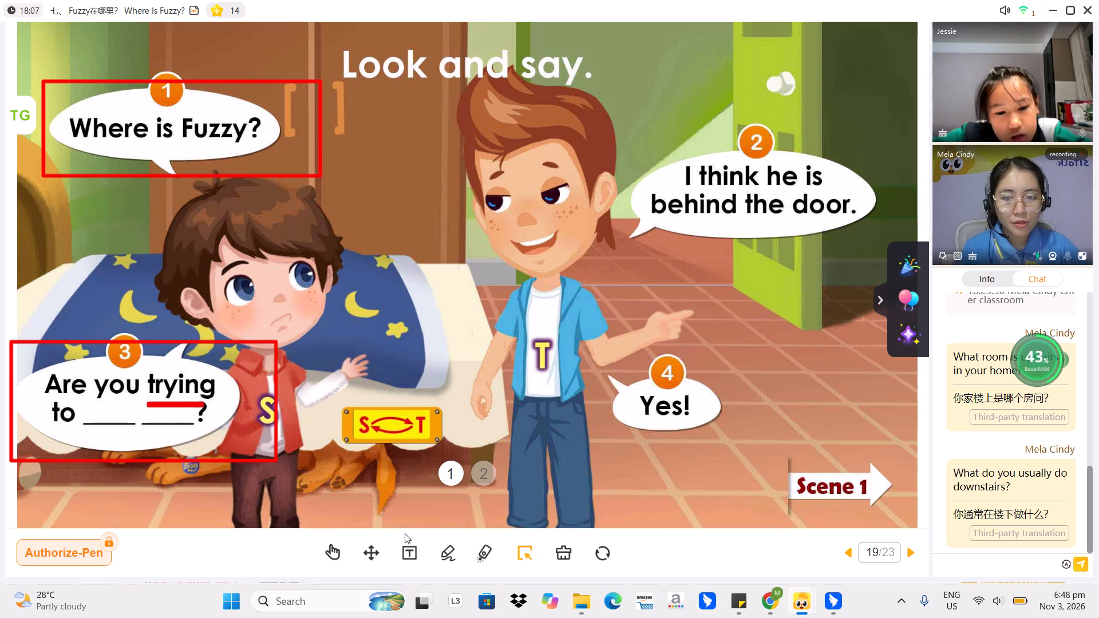
Add the text "trick me" and place it over the blanks in speech bubble 3.
{"action": "left_click", "coordinate": [406, 544]}
{"action": "left_click", "coordinate": [91, 407]}
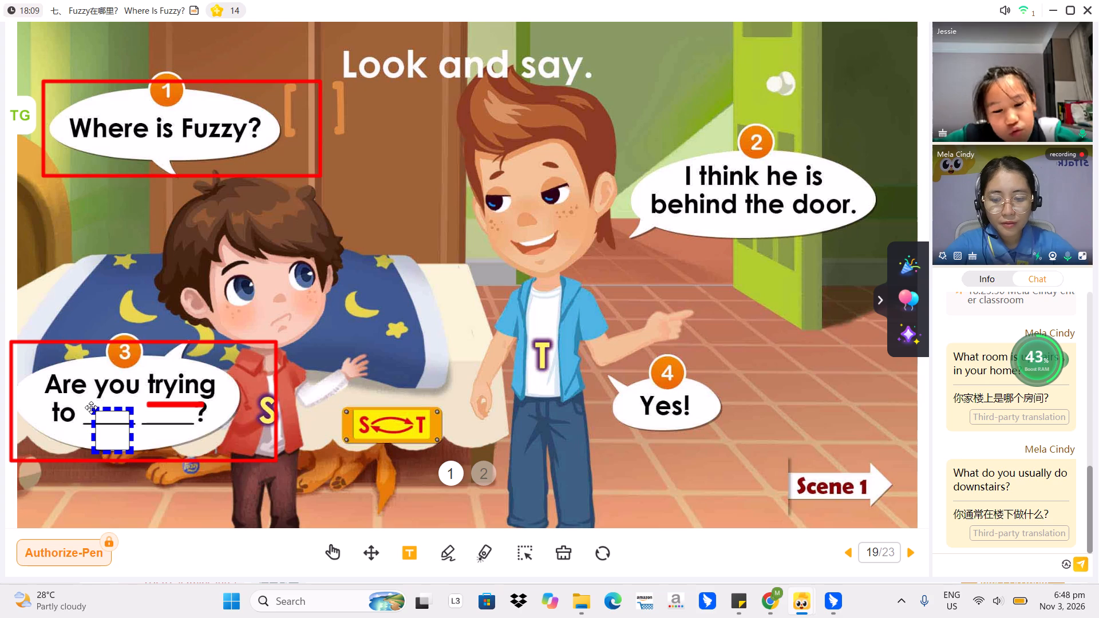
{"action": "type", "text": "trci"}
{"action": "key", "text": "BackSpace"}
{"action": "key", "text": "BackSpace"}
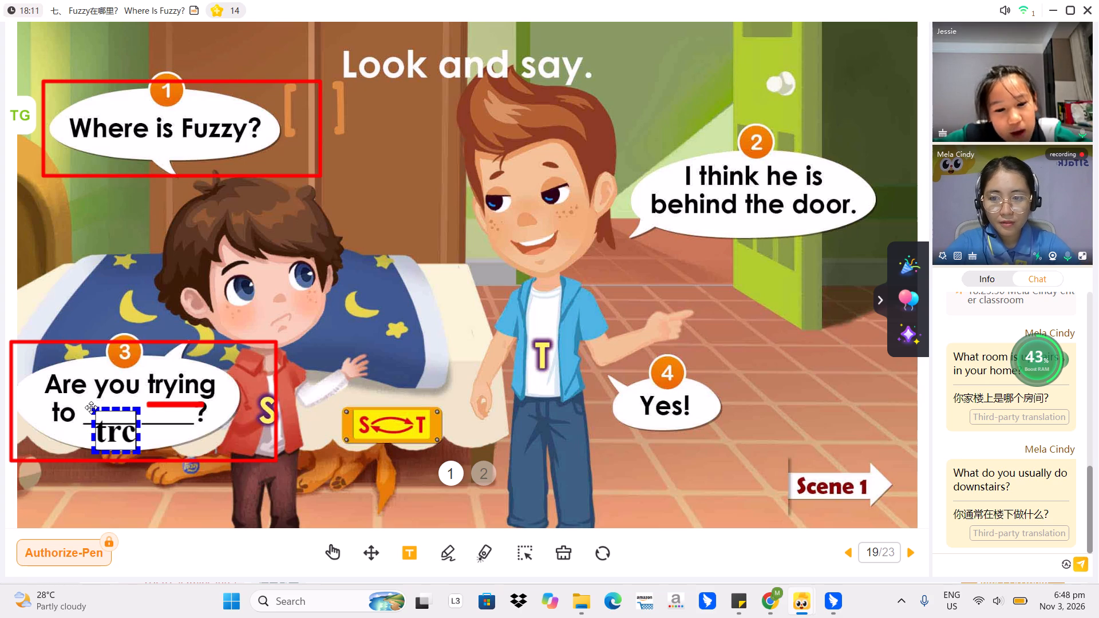
{"action": "type", "text": "ick"}
{"action": "scroll", "coordinate": [91, 407], "scroll_direction": "down", "scroll_amount": 2}
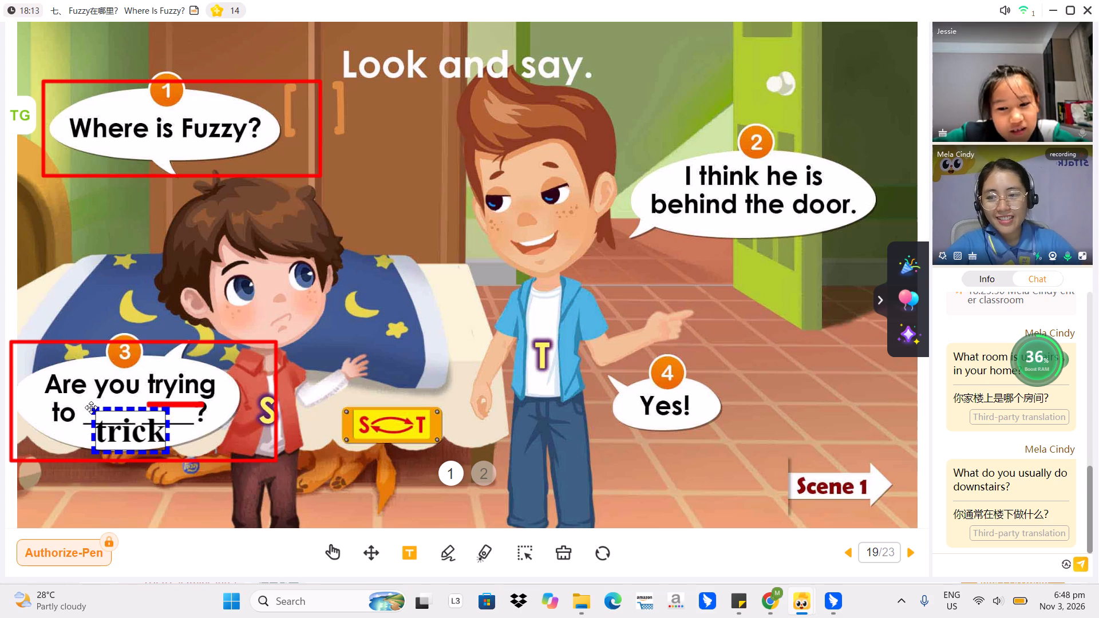
{"action": "key", "text": "space"}
{"action": "type", "text": "me"}
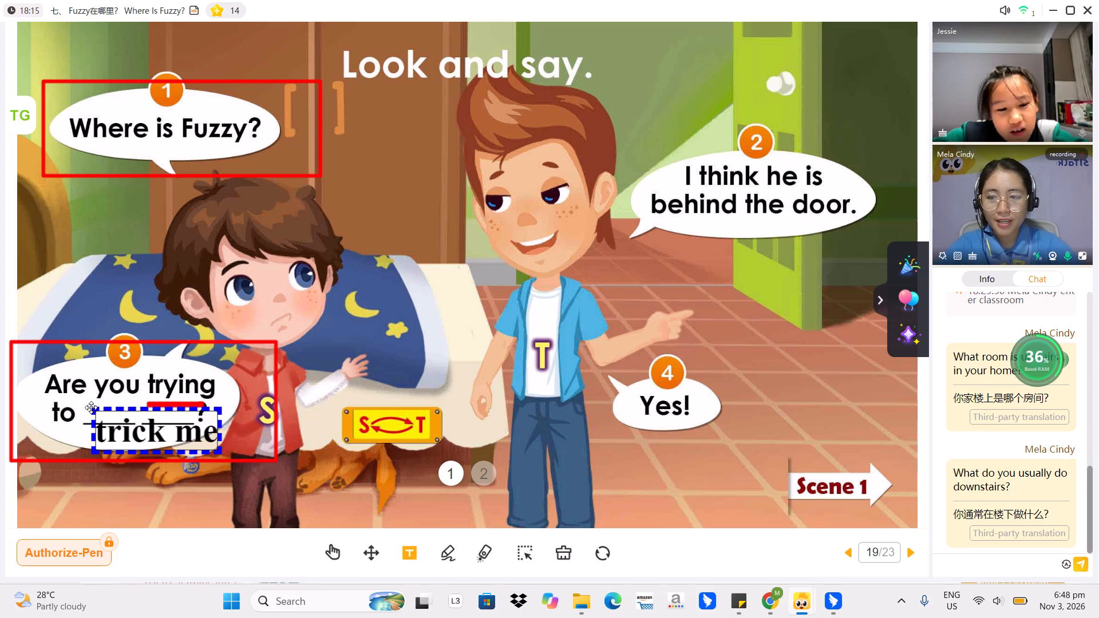
{"action": "left_click_drag", "start_coordinate": [91, 407], "coordinate": [73, 386]}
{"action": "left_click", "coordinate": [243, 550]}
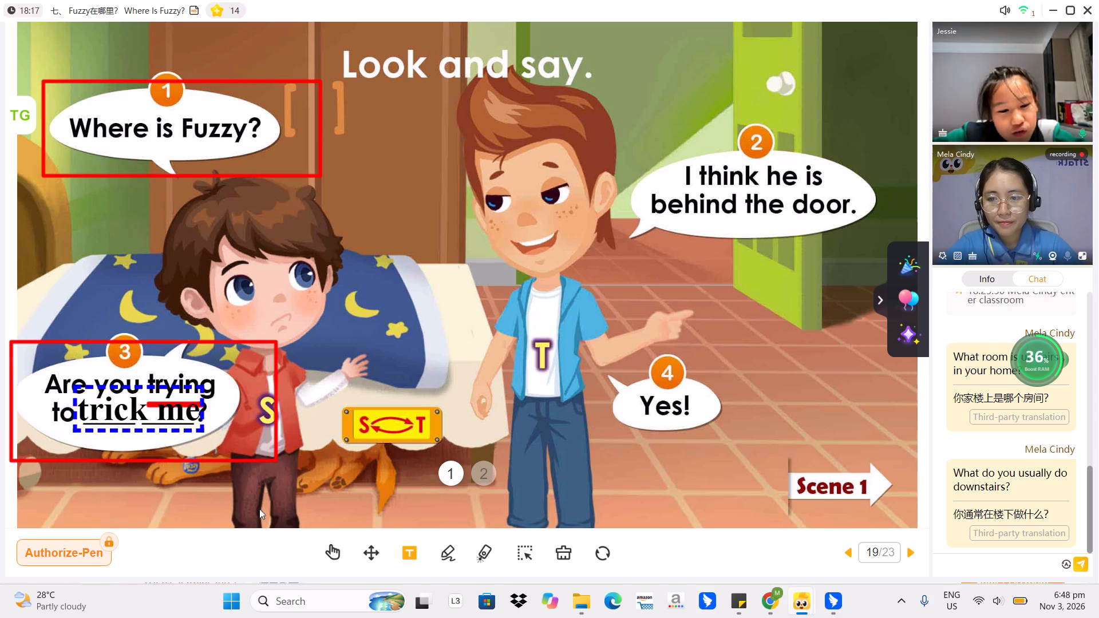
Switch to Scene 2 and outline speech bubble 2, "I think he is ...", with a rectangle.
{"action": "left_click", "coordinate": [334, 552]}
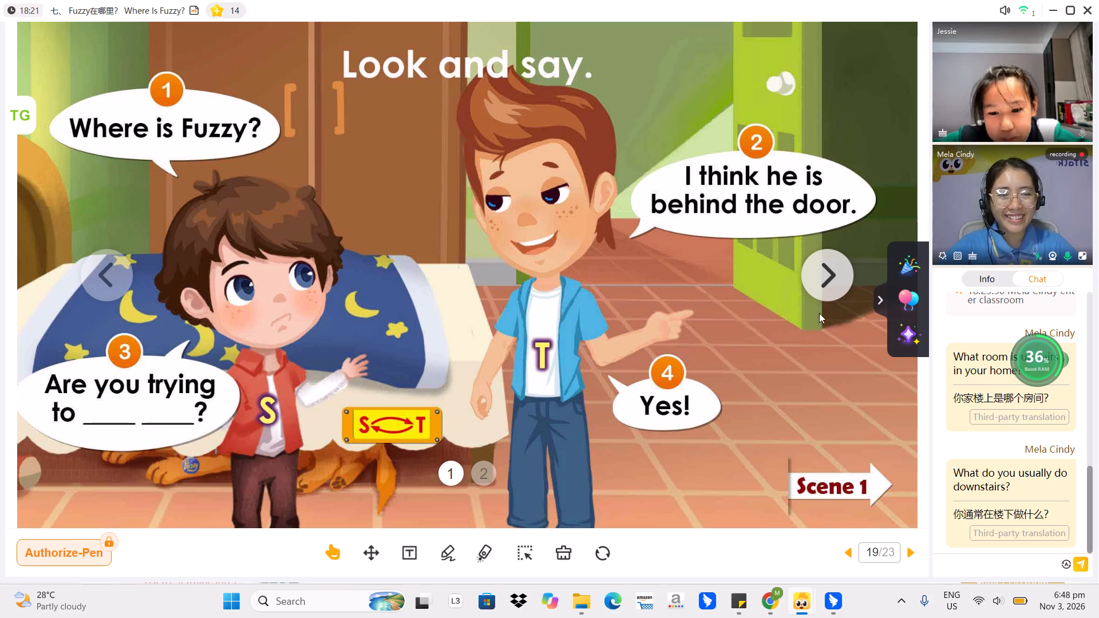
{"action": "left_click", "coordinate": [825, 287]}
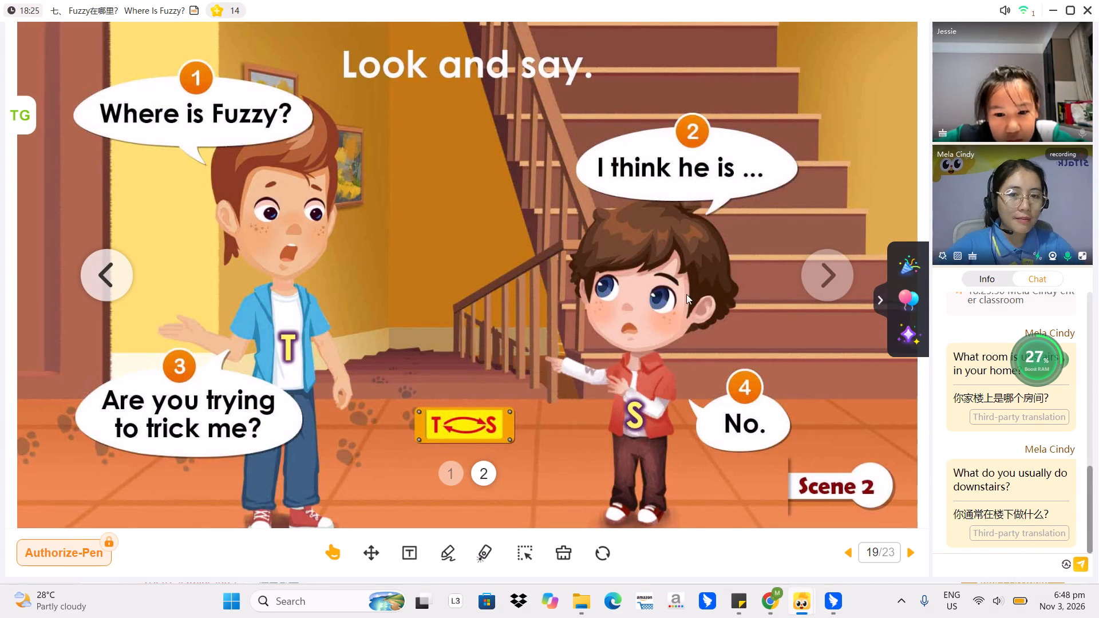
{"action": "left_click_drag", "start_coordinate": [515, 549], "coordinate": [520, 549]}
{"action": "left_click_drag", "start_coordinate": [547, 107], "coordinate": [709, 220]}
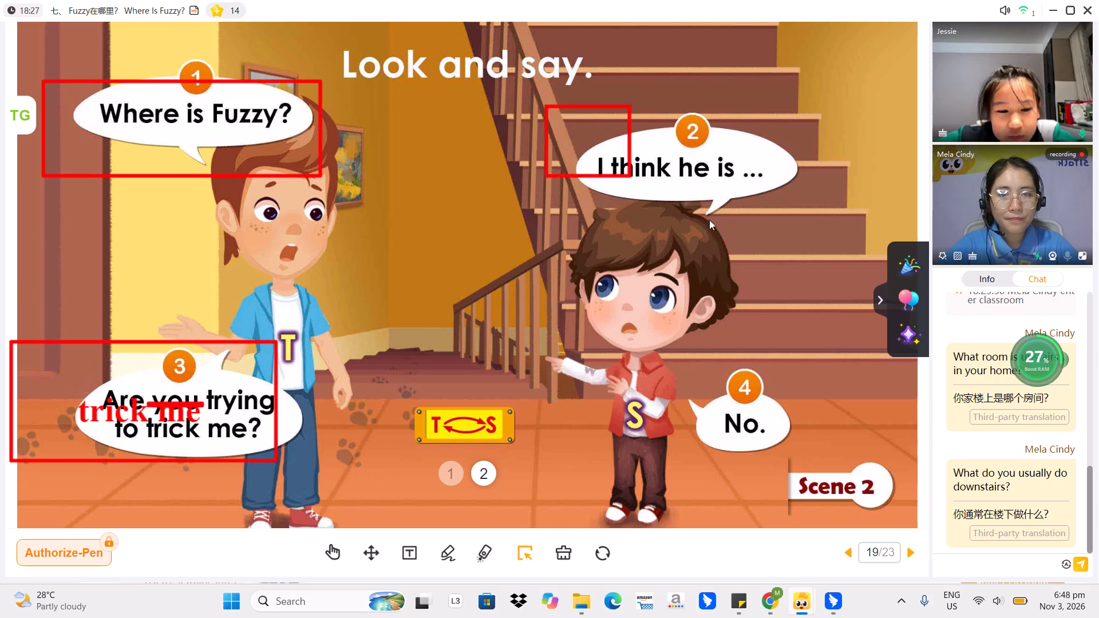
{"action": "left_click_drag", "start_coordinate": [709, 220], "coordinate": [816, 227]}
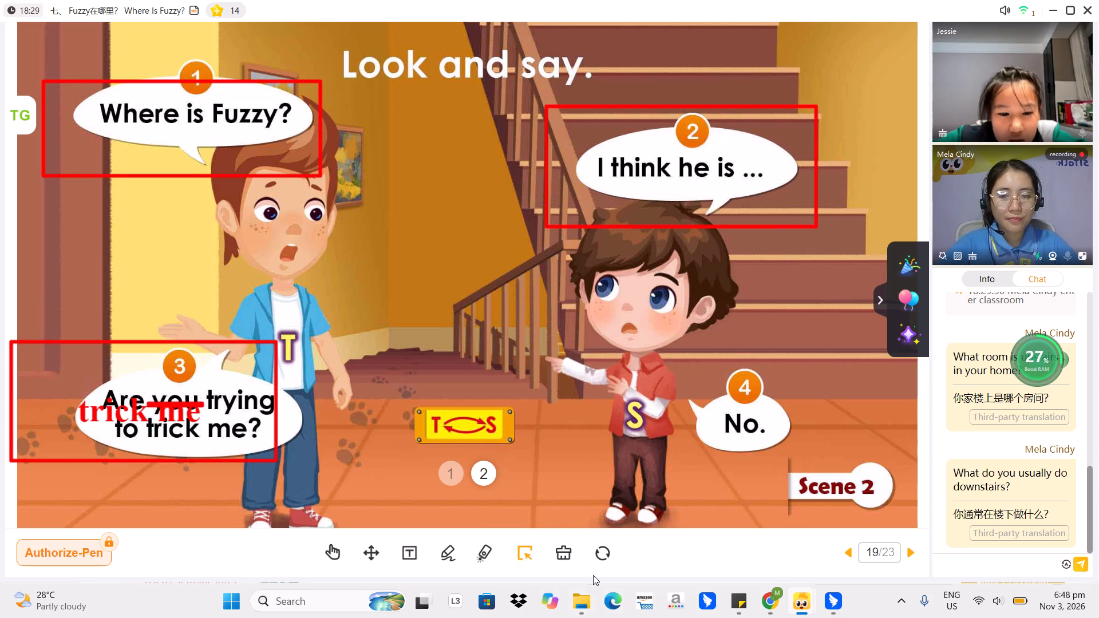
Clear all annotations from the Scene 2 picture.
{"action": "left_click", "coordinate": [573, 553]}
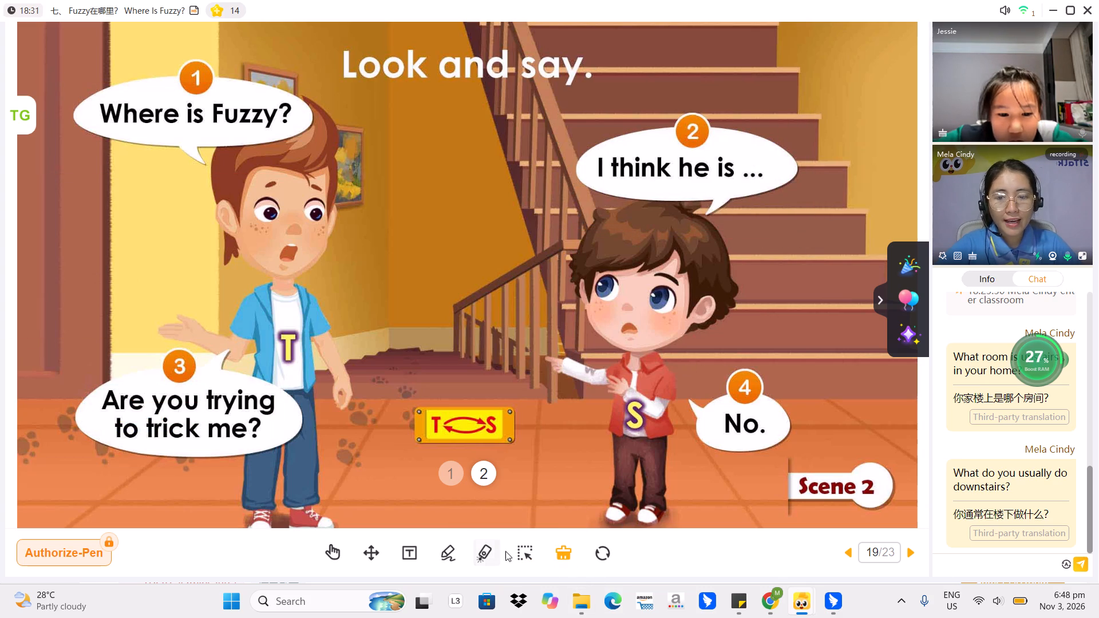
{"action": "left_click", "coordinate": [509, 550]}
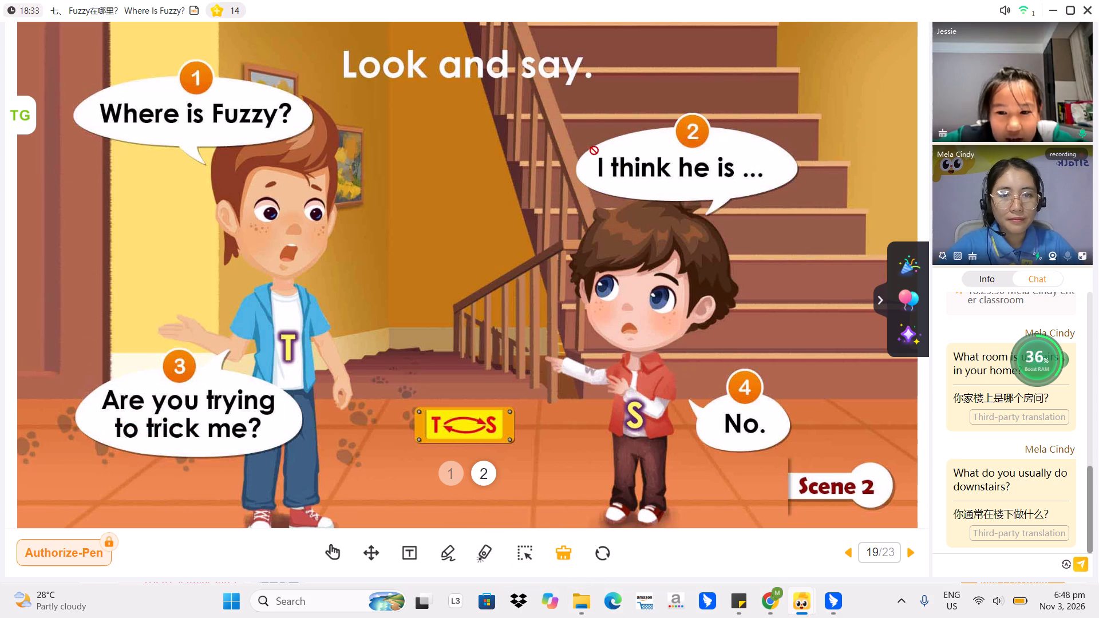
Outline speech bubble 2, "I think he is ...", in the Scene 2 picture with a rectangle.
{"action": "left_click", "coordinate": [510, 556]}
{"action": "left_click", "coordinate": [522, 543]}
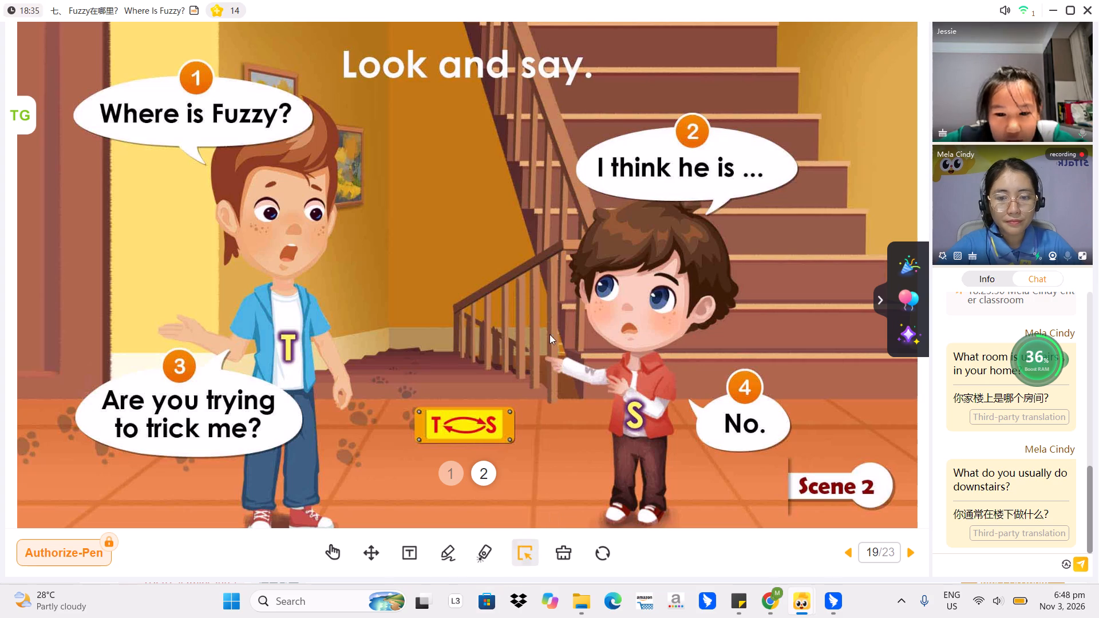
{"action": "left_click_drag", "start_coordinate": [552, 114], "coordinate": [746, 192]}
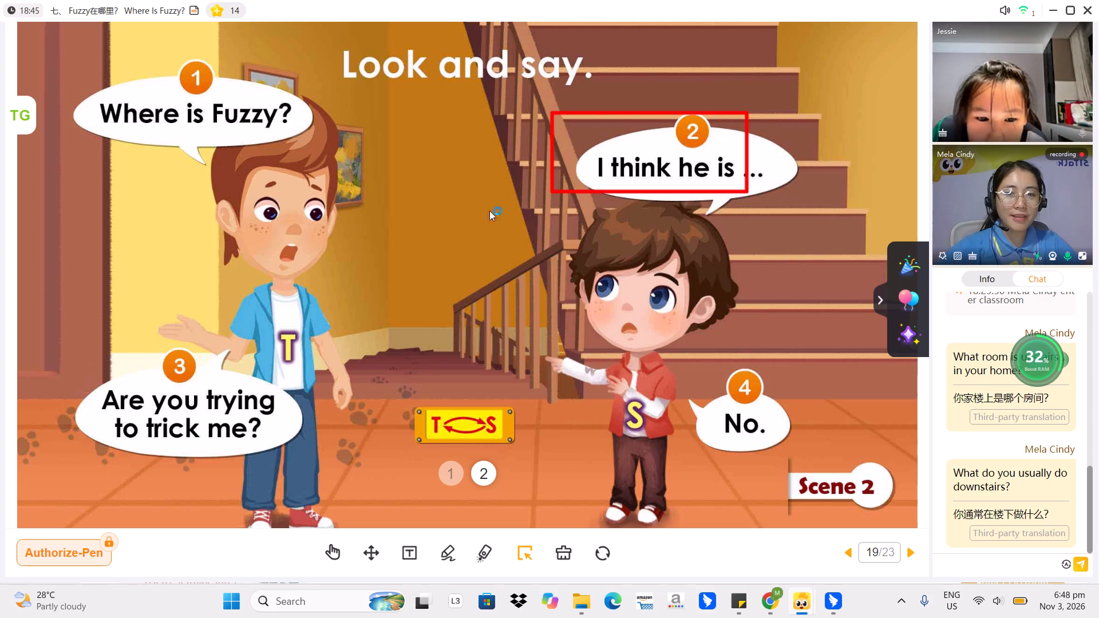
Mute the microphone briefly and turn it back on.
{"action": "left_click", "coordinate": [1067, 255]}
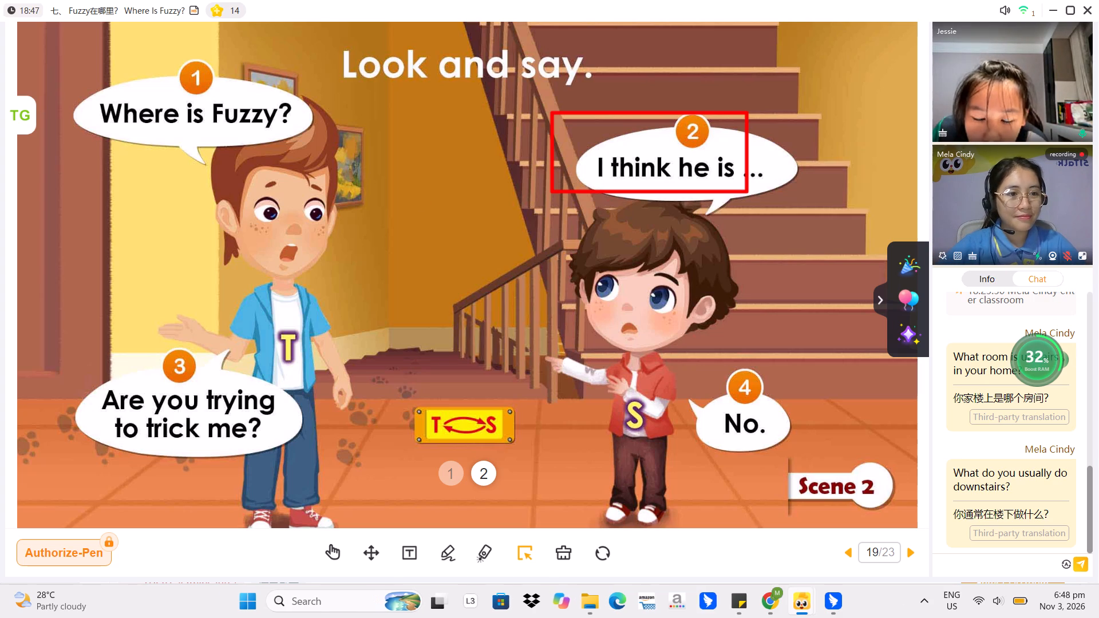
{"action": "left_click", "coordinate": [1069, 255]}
Play the confetti effect and award the student a star.
{"action": "left_click", "coordinate": [915, 270]}
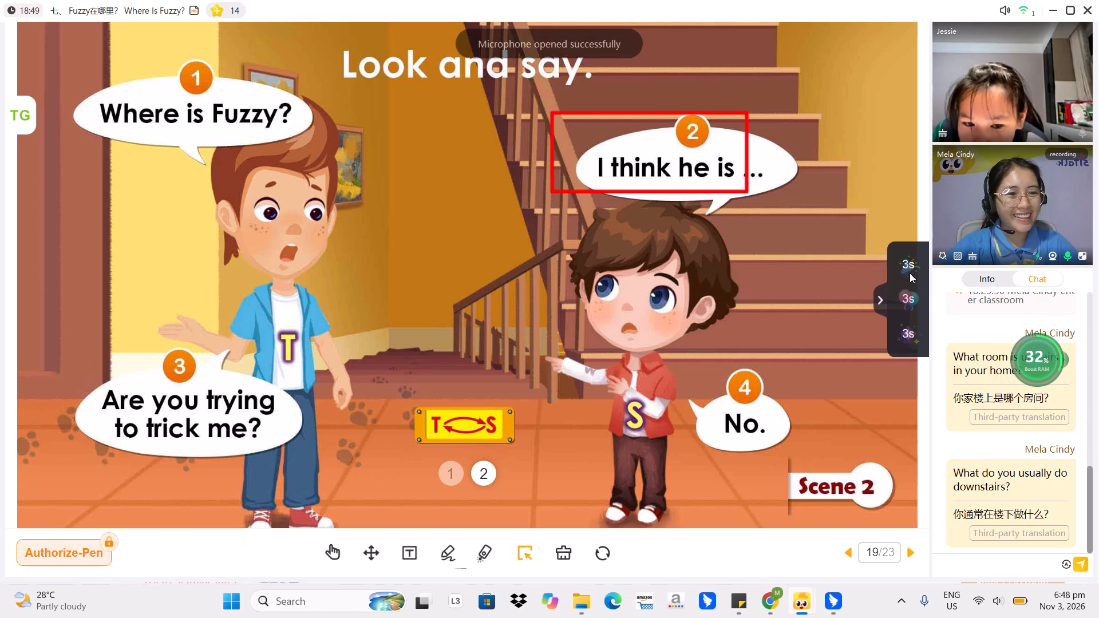
{"action": "left_click", "coordinate": [213, 7]}
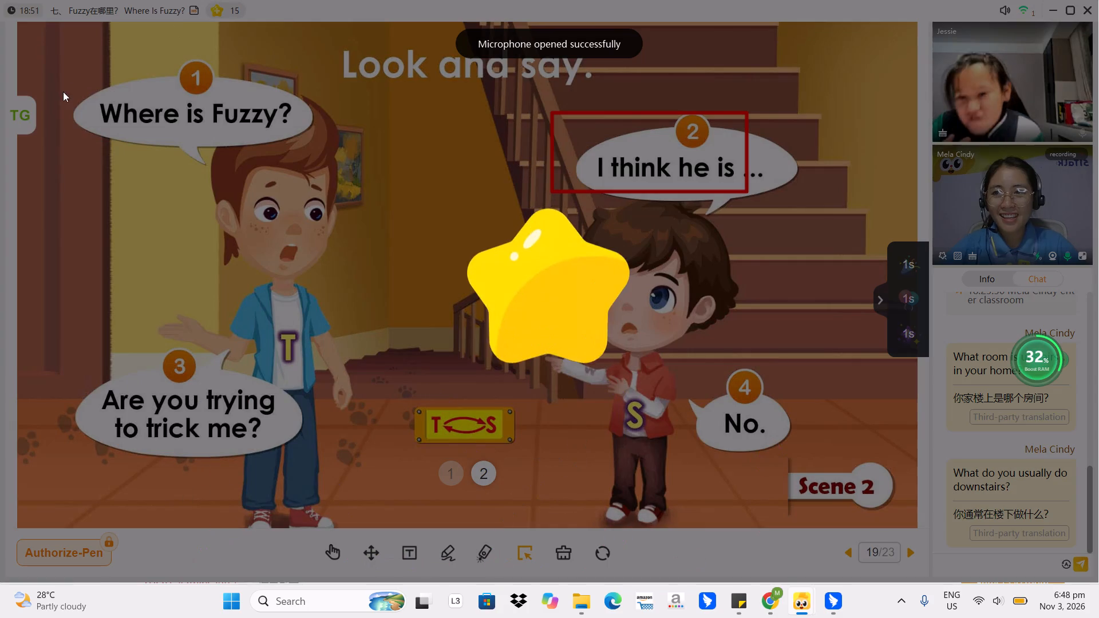
Check the answer key in the teaching guide and advance to slide 20, "Role-play".
{"action": "left_click", "coordinate": [17, 112]}
{"action": "scroll", "coordinate": [93, 137], "scroll_direction": "down", "scroll_amount": 3}
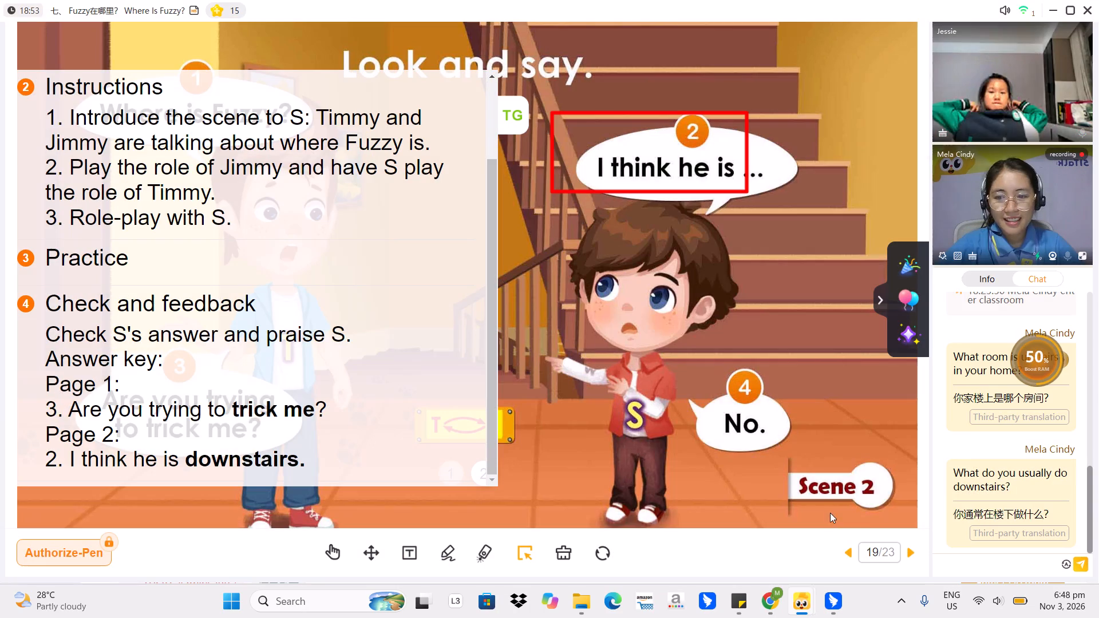
{"action": "left_click", "coordinate": [907, 551]}
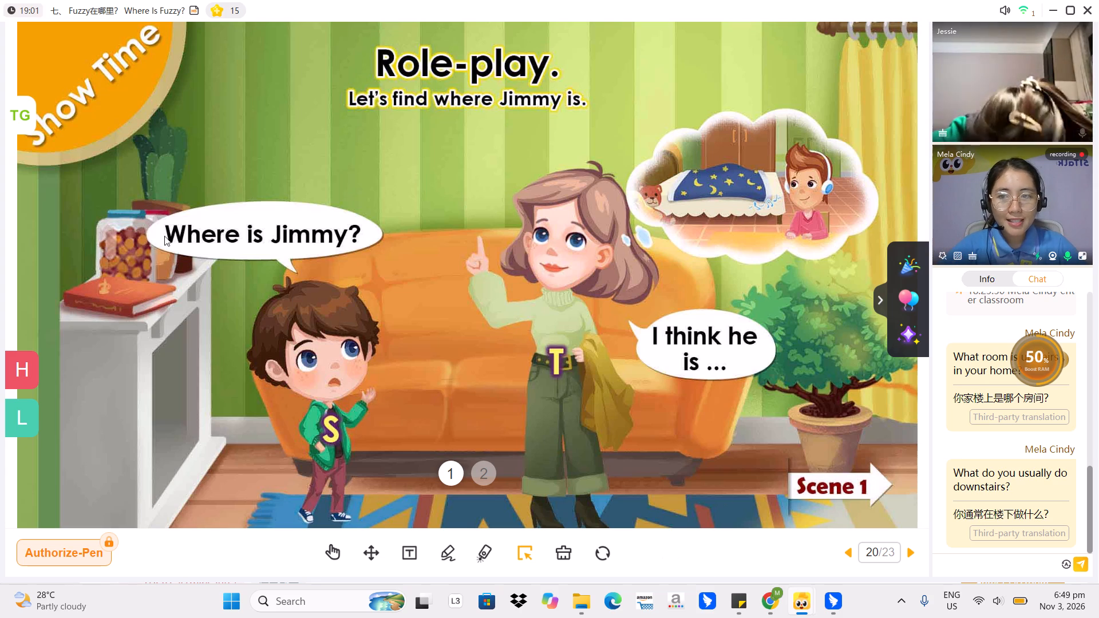
Outline the speech bubble "Where is Jimmy?" in Scene 1 with a rectangle.
{"action": "left_click_drag", "start_coordinate": [151, 208], "coordinate": [414, 291]}
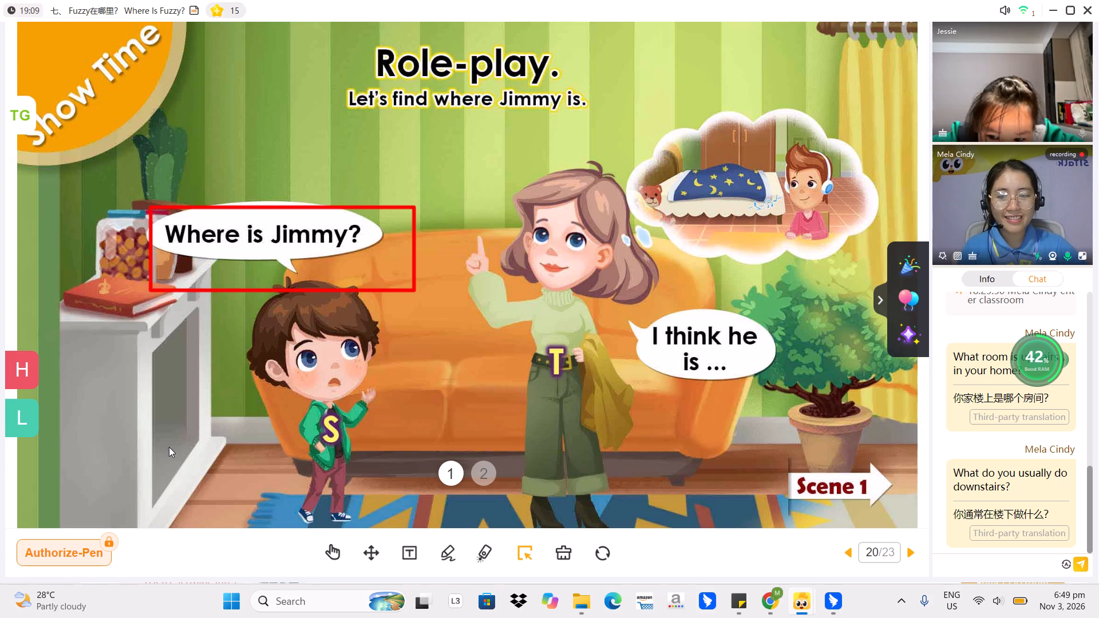
Switch the role-play to Scene 2 and clear the leftover rectangle from the picture.
{"action": "left_click", "coordinate": [337, 543]}
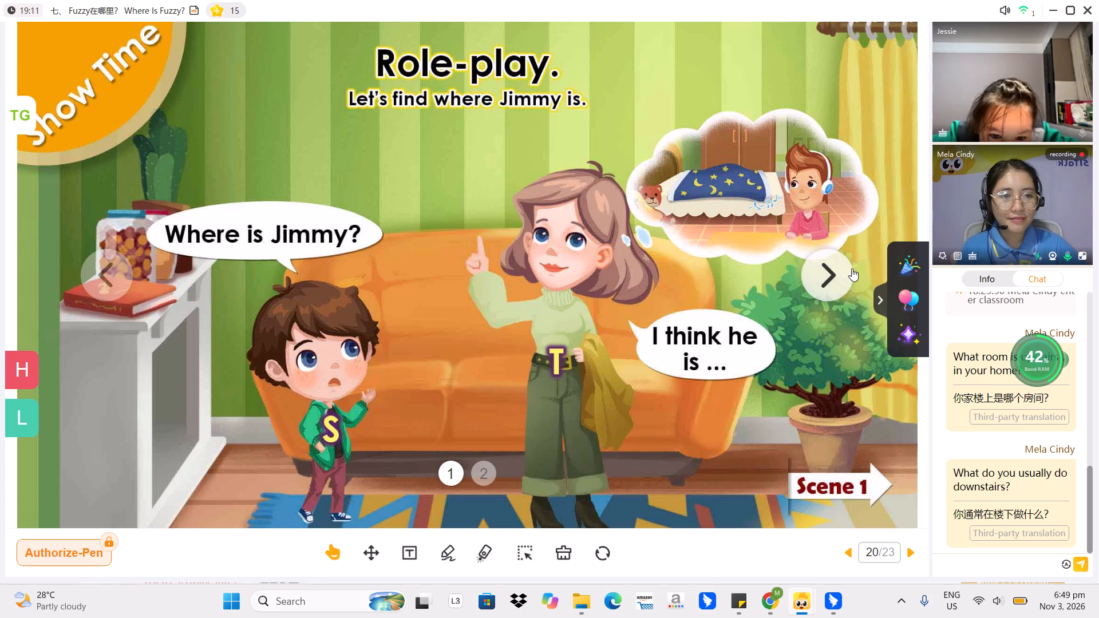
{"action": "left_click", "coordinate": [835, 278]}
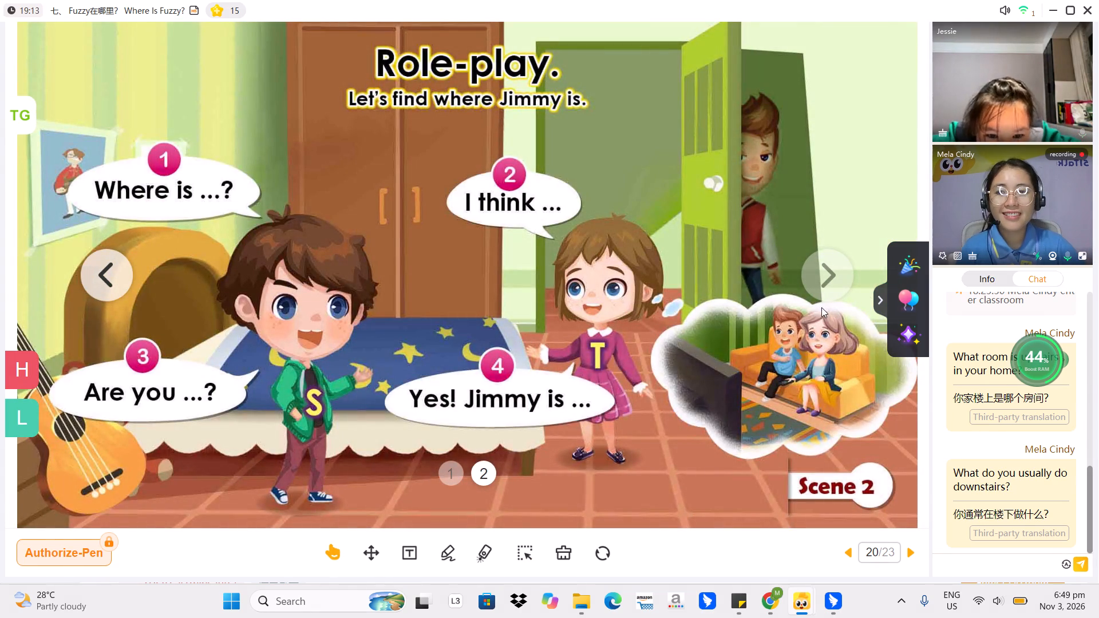
{"action": "left_click", "coordinate": [522, 553]}
{"action": "left_click", "coordinate": [562, 573]}
{"action": "left_click", "coordinate": [559, 554]}
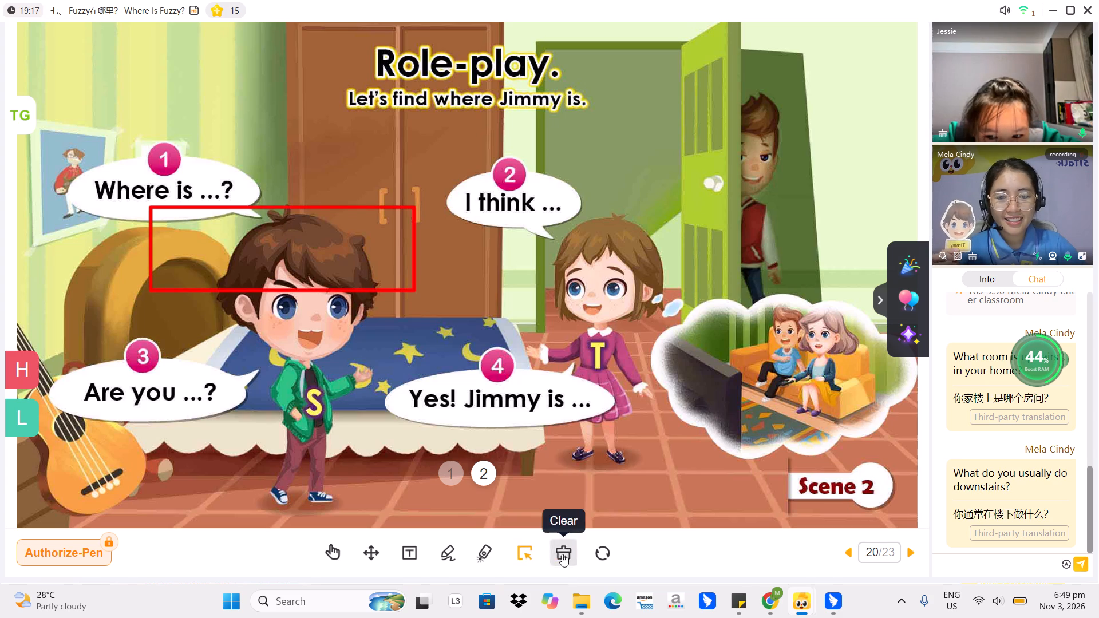
Outline speech bubbles 2, 3 and 4 and the boy behind the door with rectangles, consulting the teaching guide's answer key.
{"action": "left_click", "coordinate": [522, 552]}
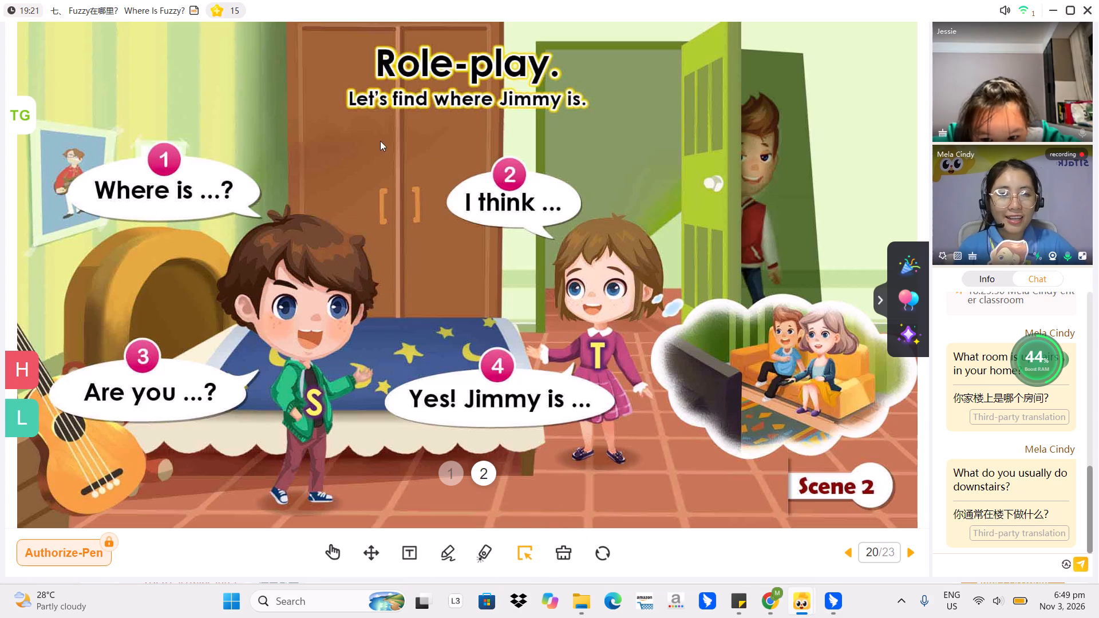
{"action": "left_click_drag", "start_coordinate": [390, 140], "coordinate": [589, 237]}
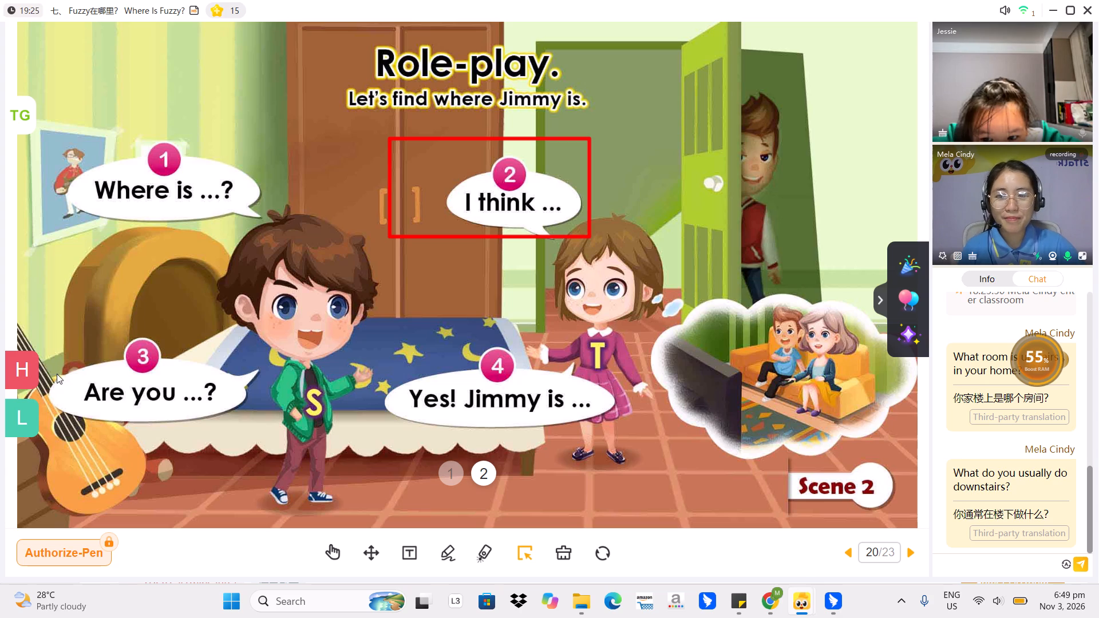
{"action": "left_click_drag", "start_coordinate": [57, 367], "coordinate": [246, 416]}
{"action": "left_click", "coordinate": [25, 110]}
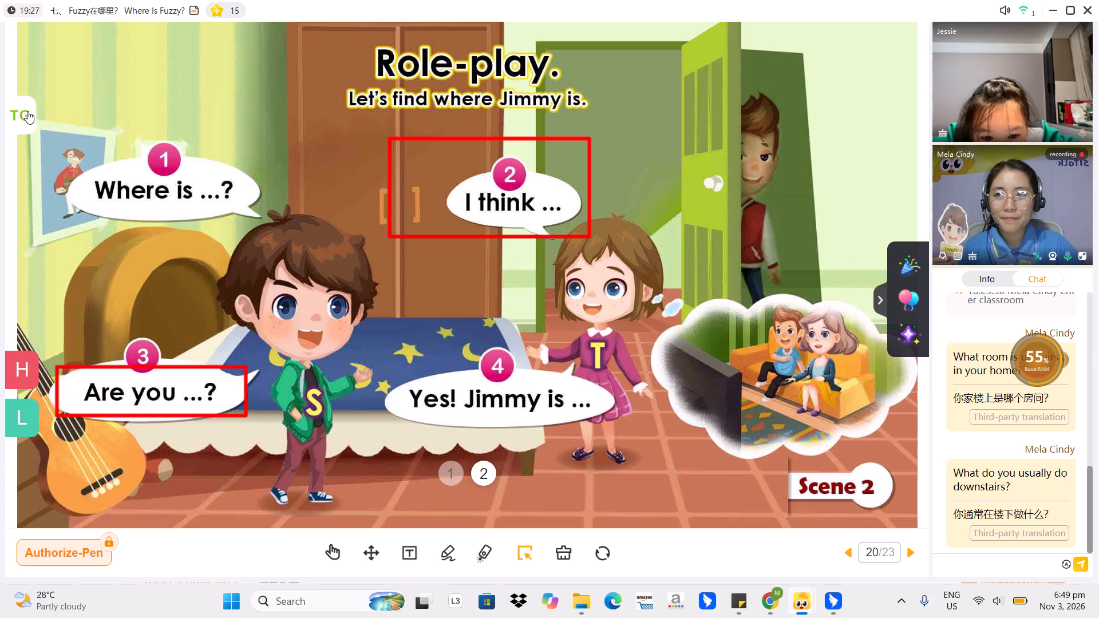
{"action": "left_click", "coordinate": [27, 116]}
{"action": "scroll", "coordinate": [294, 211], "scroll_direction": "down", "scroll_amount": 3}
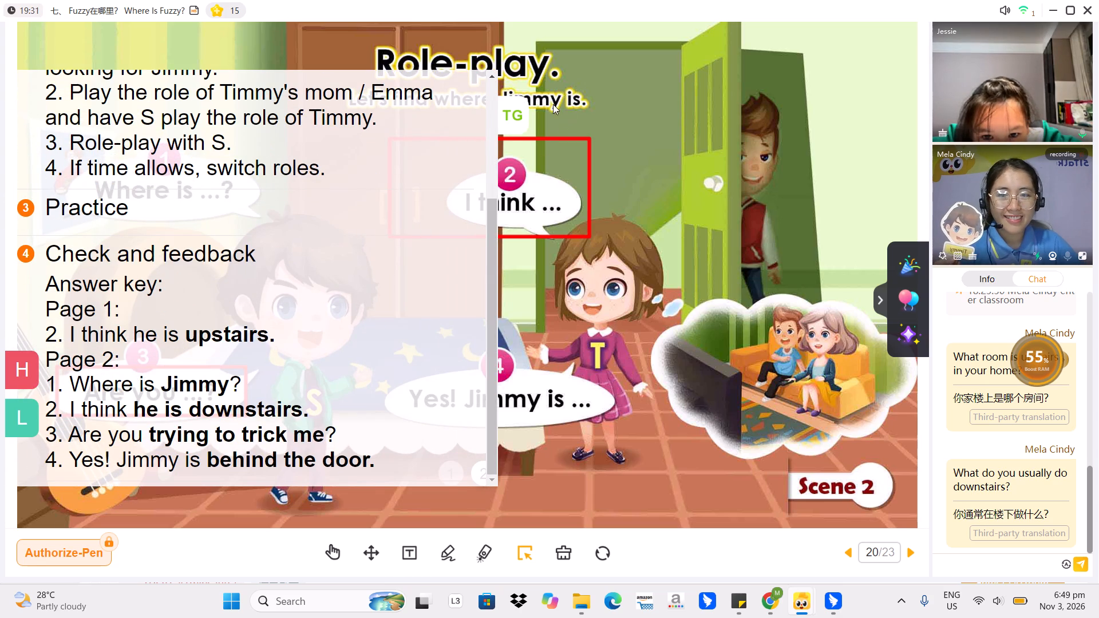
{"action": "left_click", "coordinate": [512, 126]}
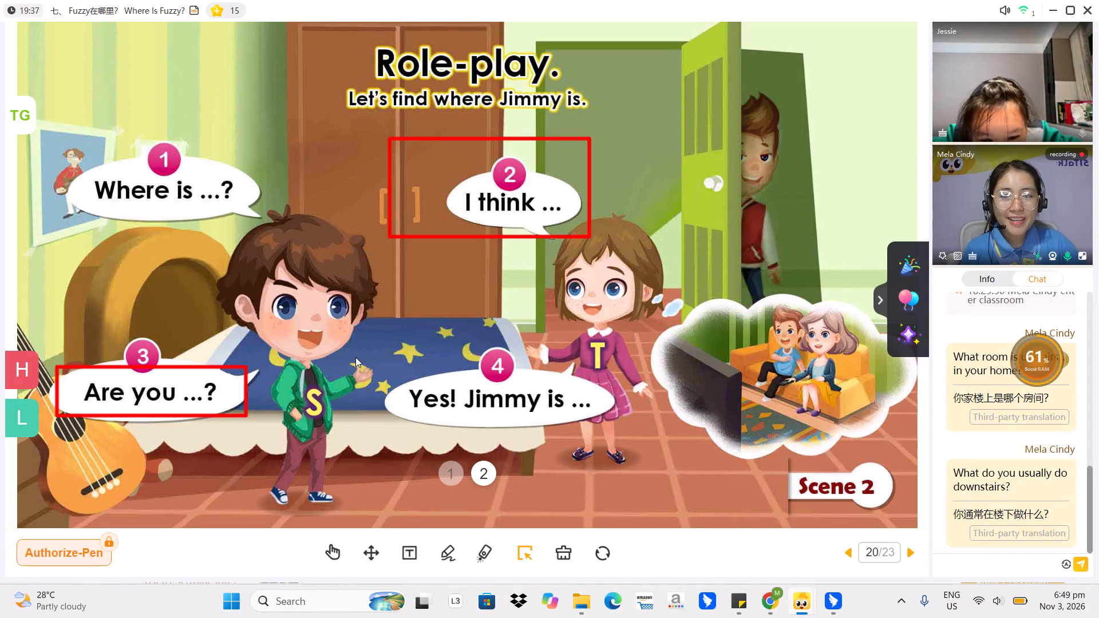
{"action": "left_click_drag", "start_coordinate": [355, 356], "coordinate": [597, 428]}
{"action": "left_click_drag", "start_coordinate": [745, 128], "coordinate": [794, 331]}
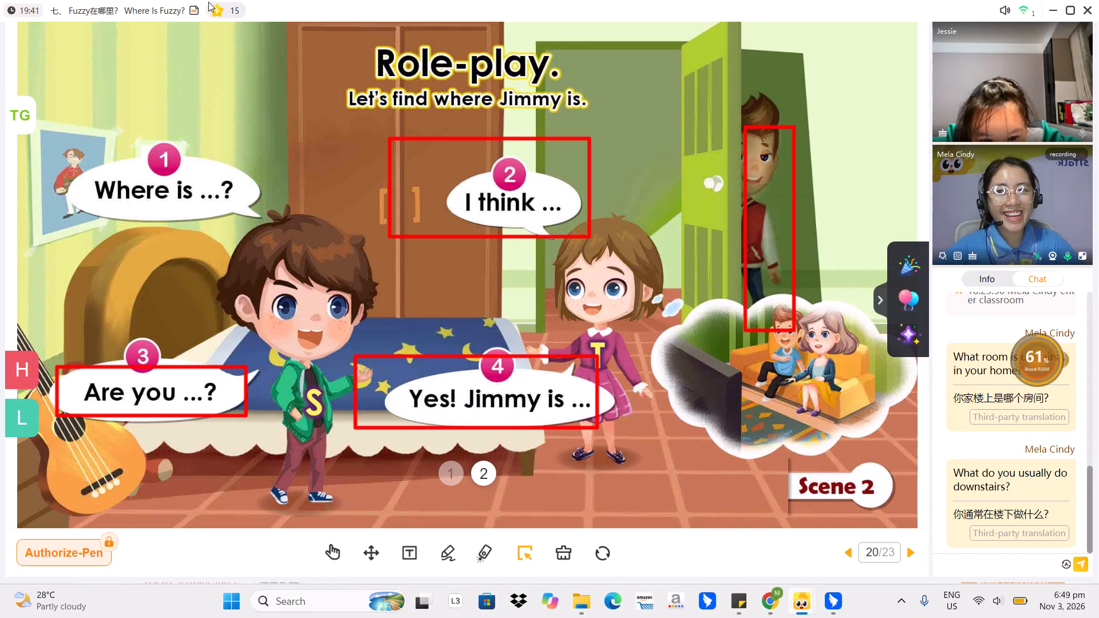
Award the student a star and clear all annotations from the role-play Scene 2 picture.
{"action": "left_click", "coordinate": [216, 14]}
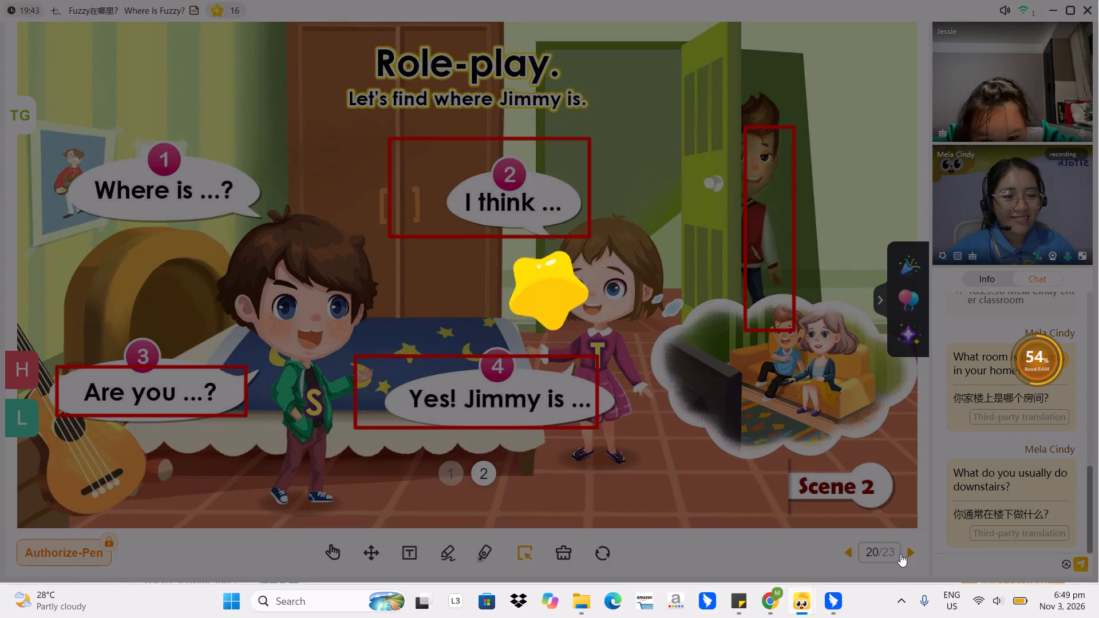
{"action": "left_click", "coordinate": [582, 561]}
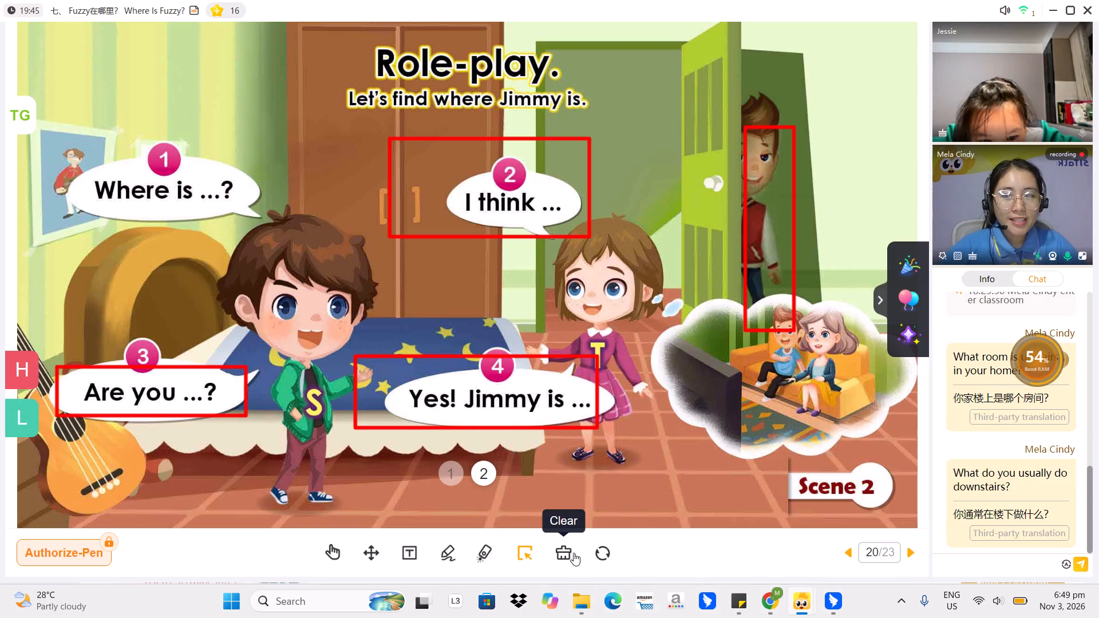
{"action": "left_click", "coordinate": [568, 552]}
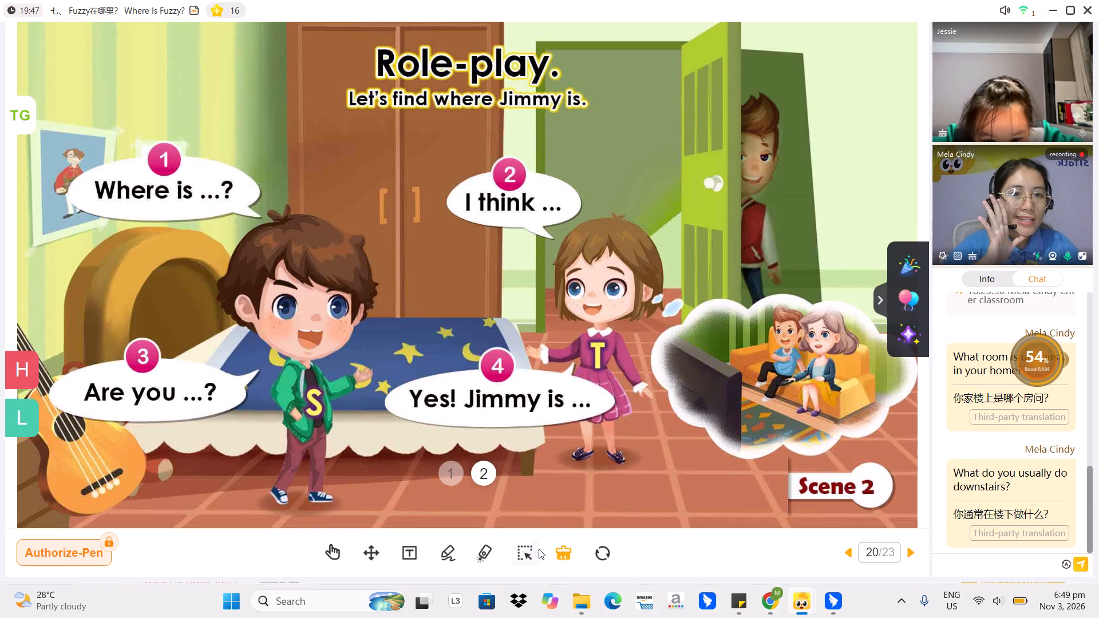
Outline speech bubble 2, "I think ...", and the thought cloud with the sofa scene with rectangles.
{"action": "left_click", "coordinate": [535, 538]}
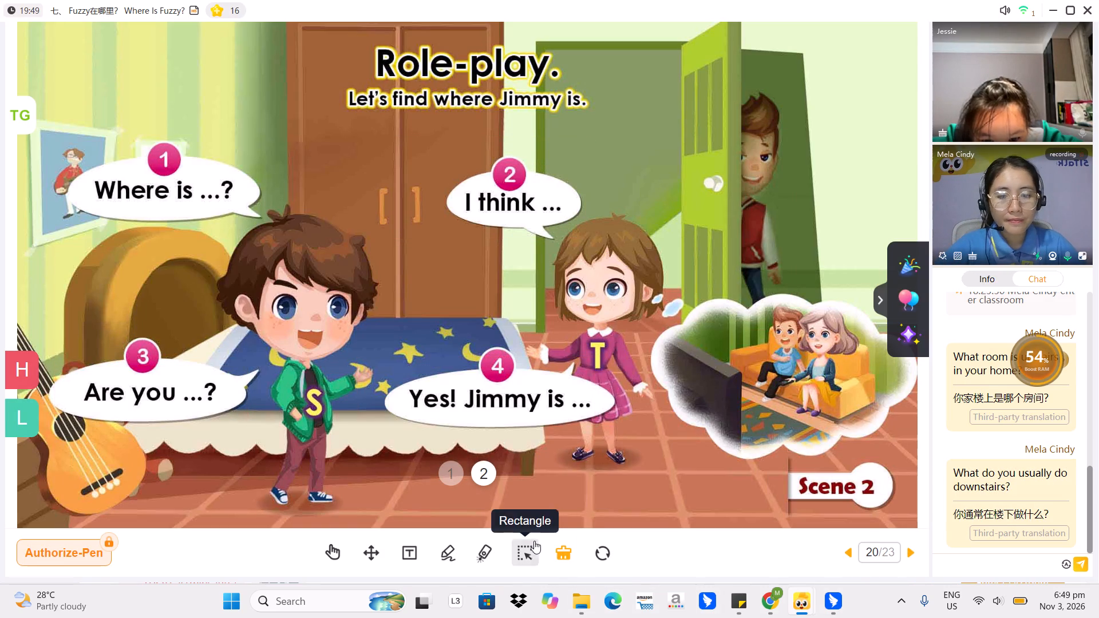
{"action": "left_click", "coordinate": [532, 550]}
{"action": "left_click_drag", "start_coordinate": [420, 152], "coordinate": [614, 253]}
{"action": "left_click_drag", "start_coordinate": [674, 298], "coordinate": [786, 462]}
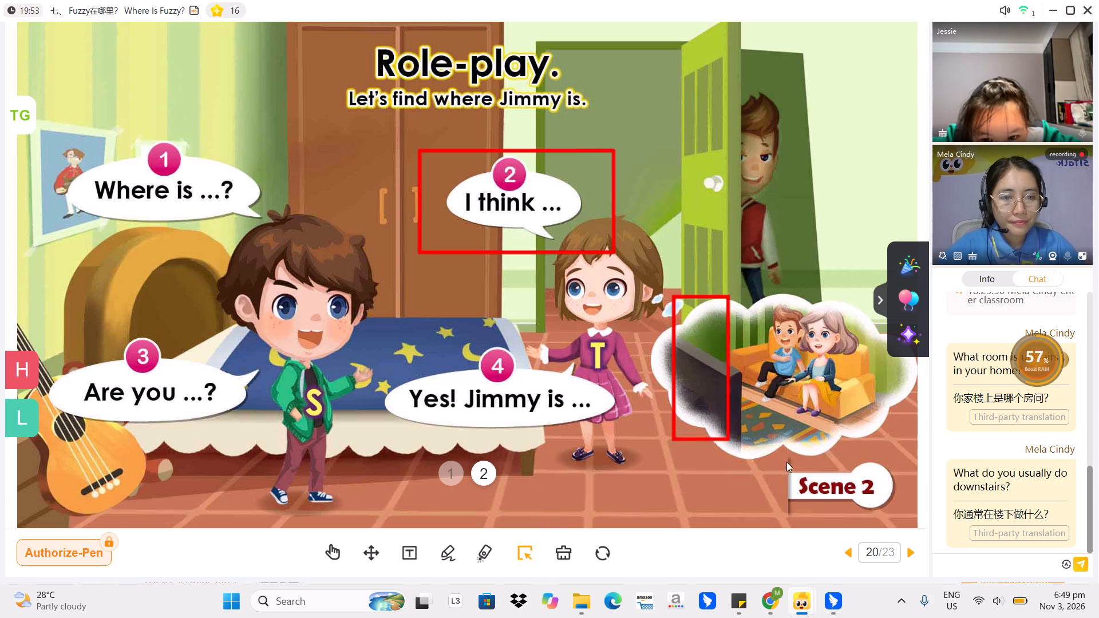
{"action": "left_click_drag", "start_coordinate": [786, 462], "coordinate": [909, 470]}
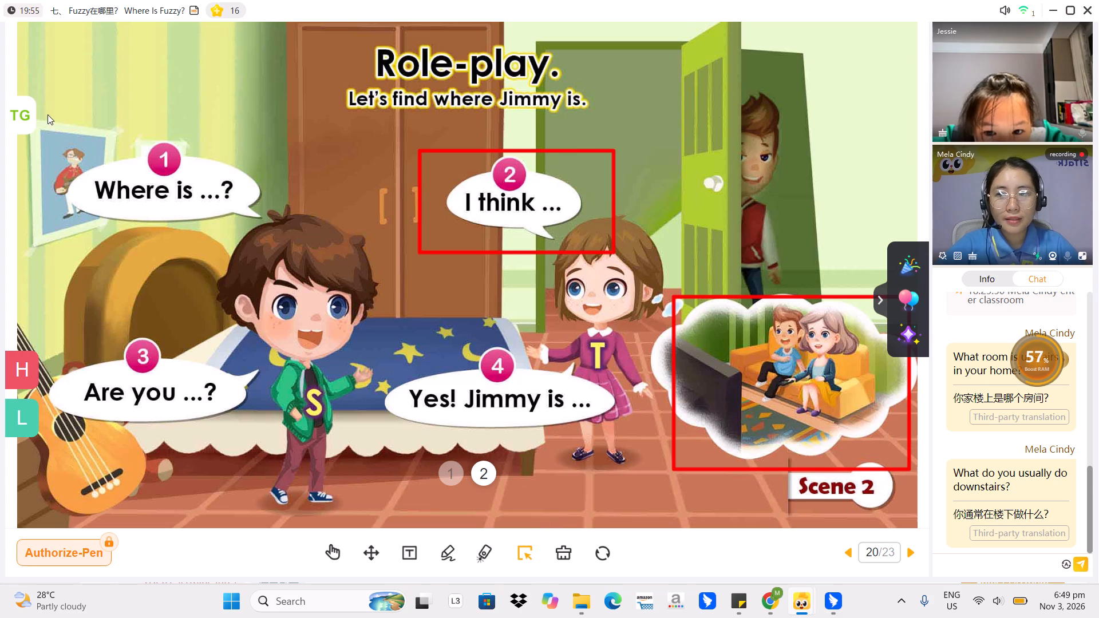
Consult the teaching guide's answer key and outline speech bubbles 3, "Are you ...?", and 4, "Yes! Jimmy is ...", with rectangles.
{"action": "left_click", "coordinate": [34, 109]}
{"action": "scroll", "coordinate": [342, 249], "scroll_direction": "down", "scroll_amount": 2}
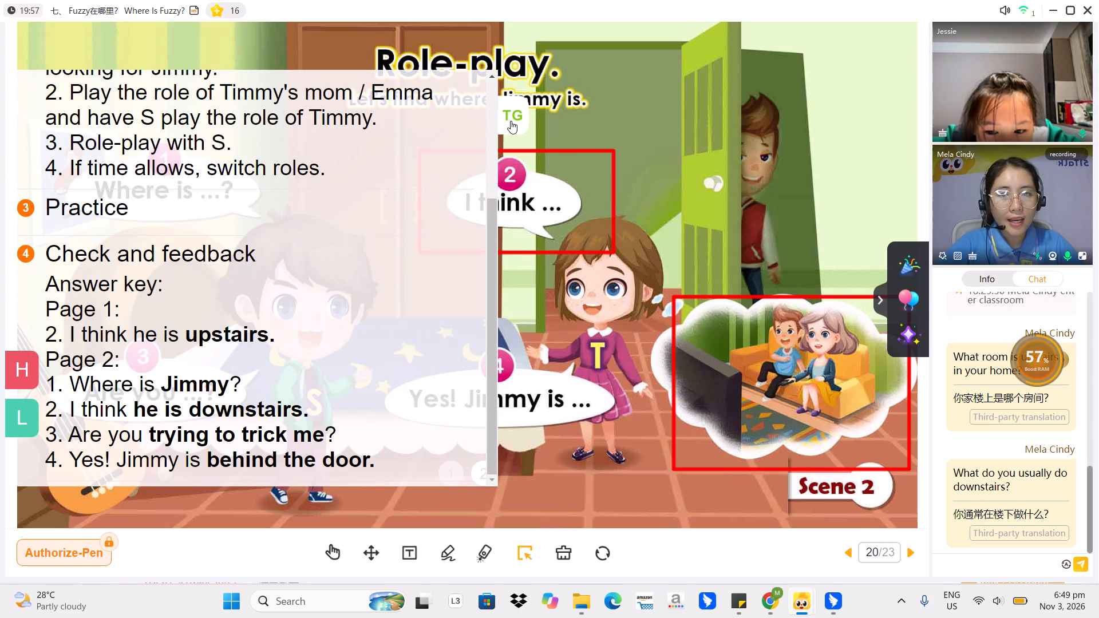
{"action": "left_click", "coordinate": [512, 121]}
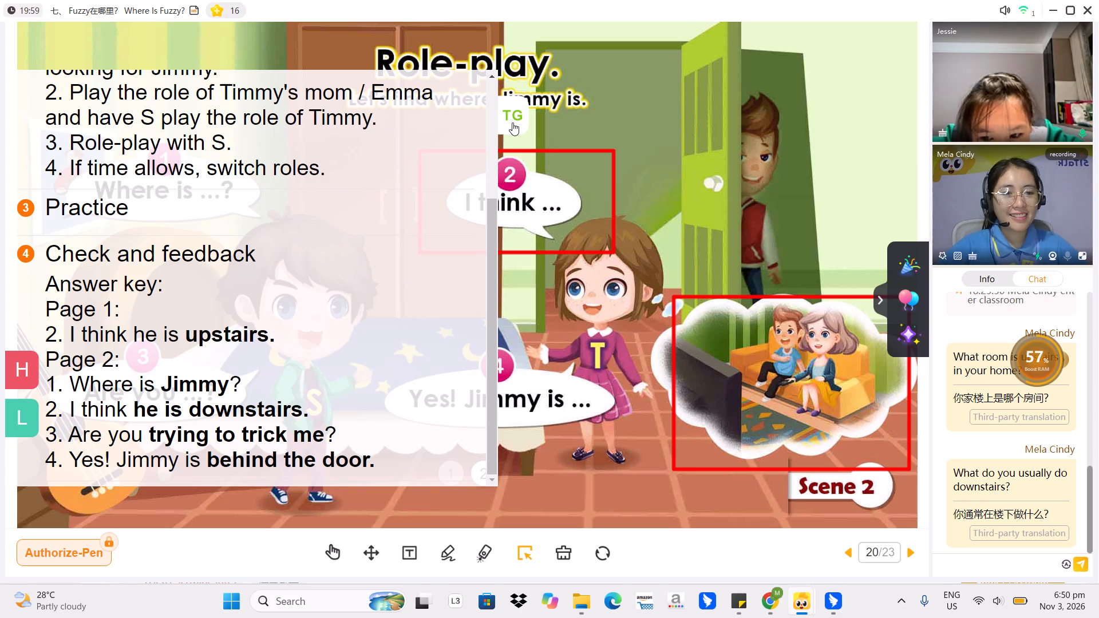
{"action": "left_click", "coordinate": [512, 122]}
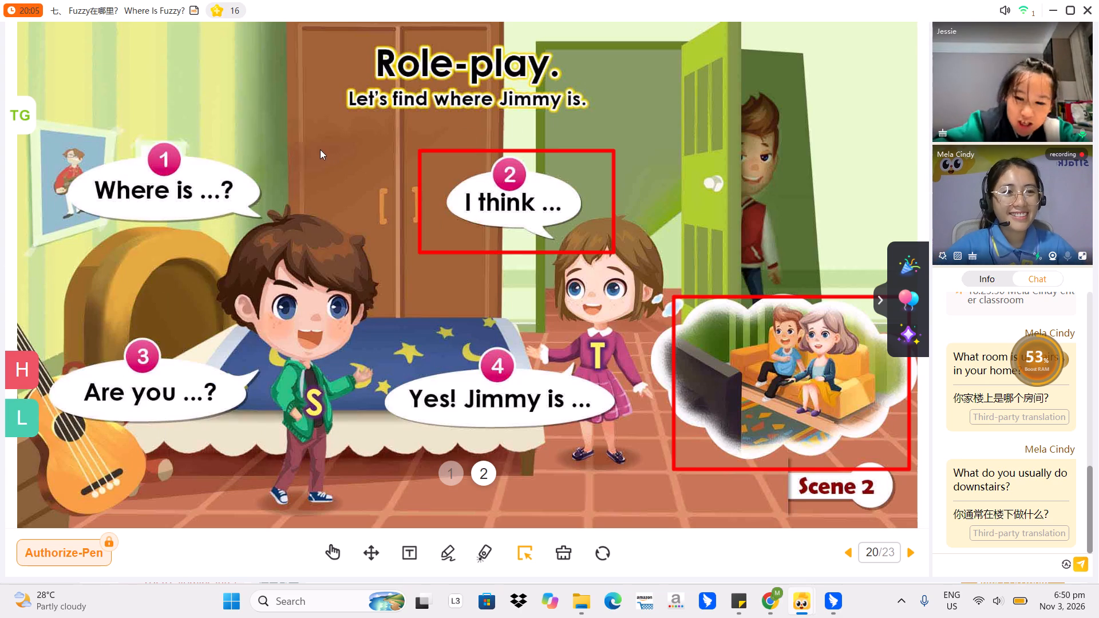
{"action": "left_click_drag", "start_coordinate": [55, 346], "coordinate": [54, 347]}
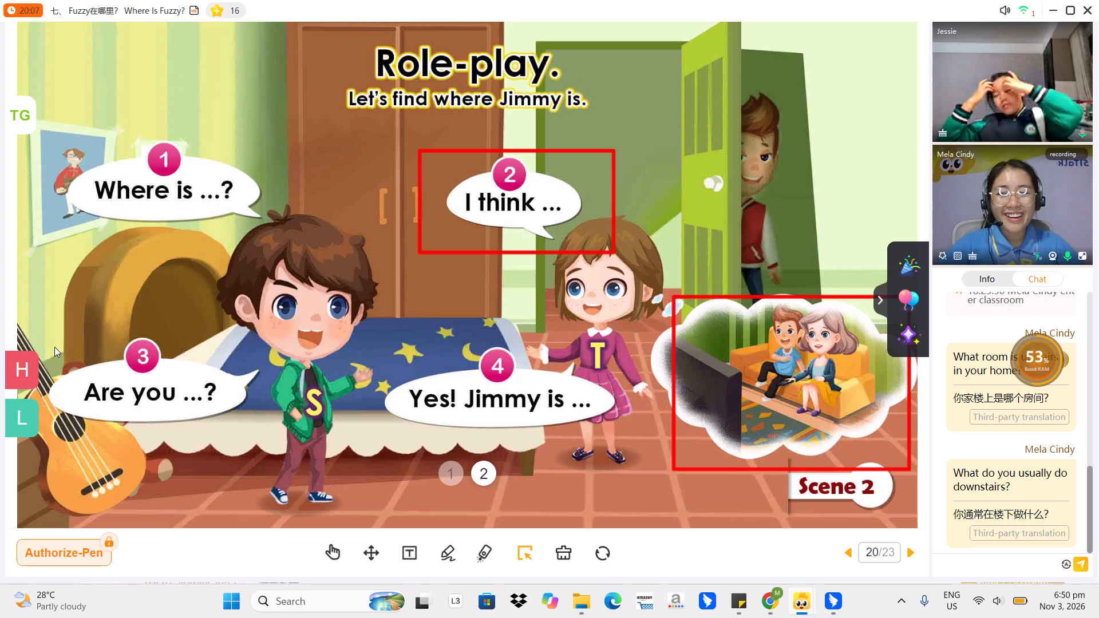
{"action": "left_click_drag", "start_coordinate": [54, 347], "coordinate": [275, 427]}
{"action": "left_click_drag", "start_coordinate": [386, 359], "coordinate": [661, 428]}
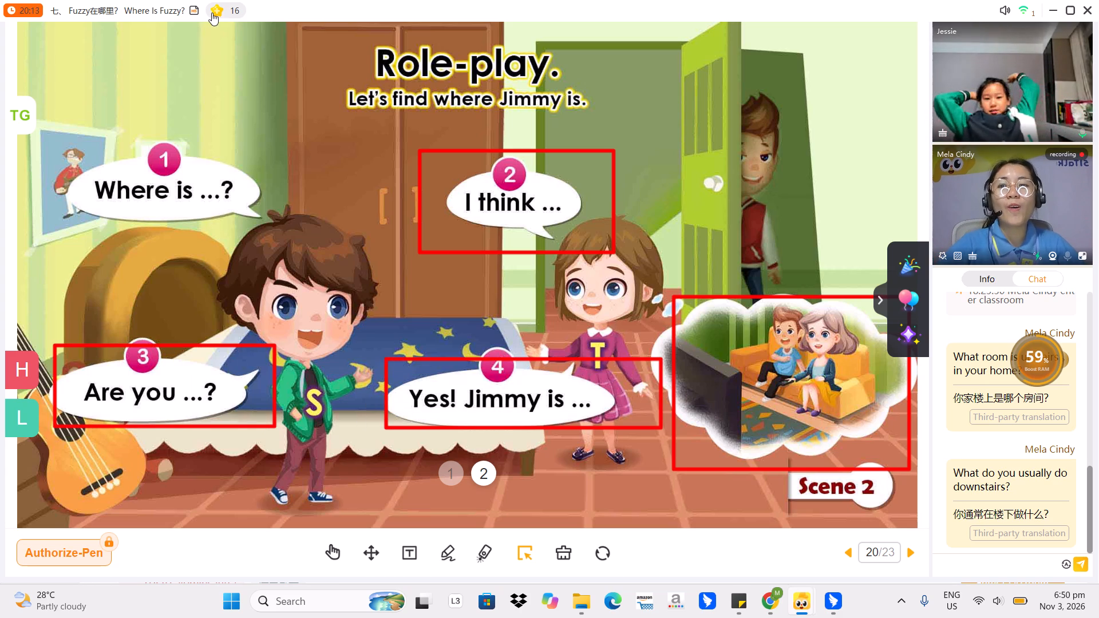
Award the student a star and play the confetti effect.
{"action": "left_click", "coordinate": [216, 13]}
{"action": "left_click", "coordinate": [910, 263]}
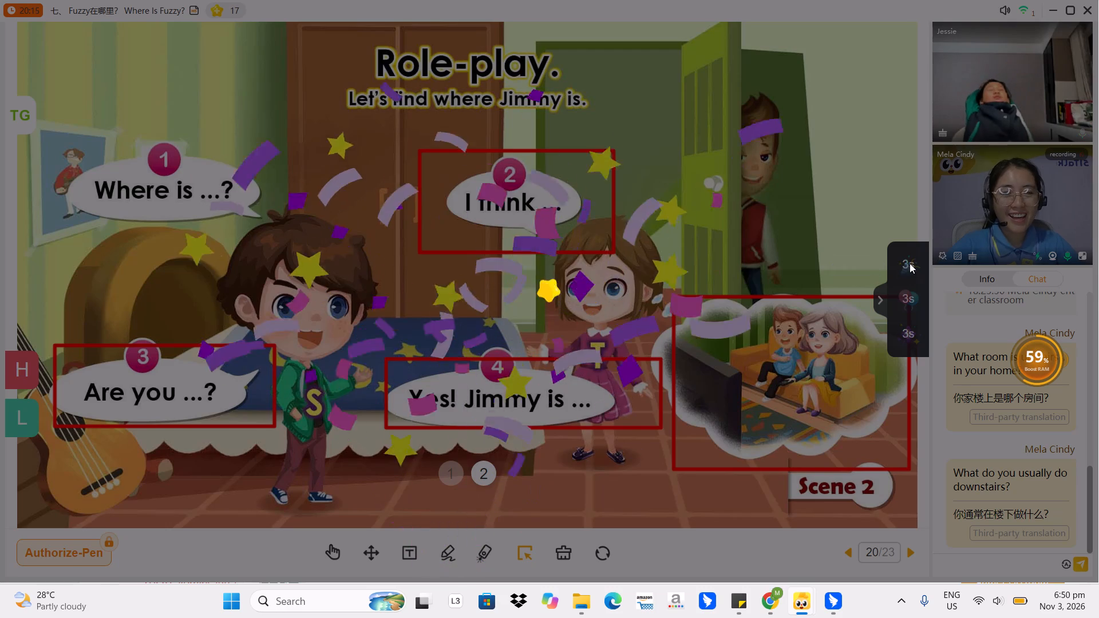
Advance to the Key Words slide and light up the words "stairs", "upstairs" and "downstairs".
{"action": "left_click", "coordinate": [914, 553]}
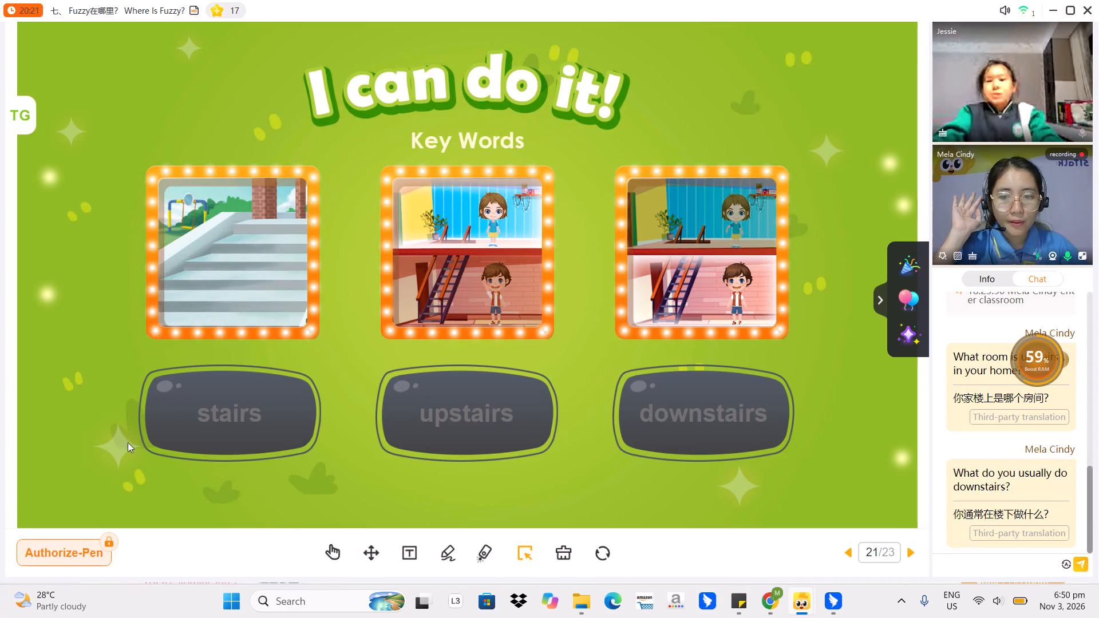
{"action": "left_click", "coordinate": [330, 553]}
{"action": "left_click", "coordinate": [268, 417]}
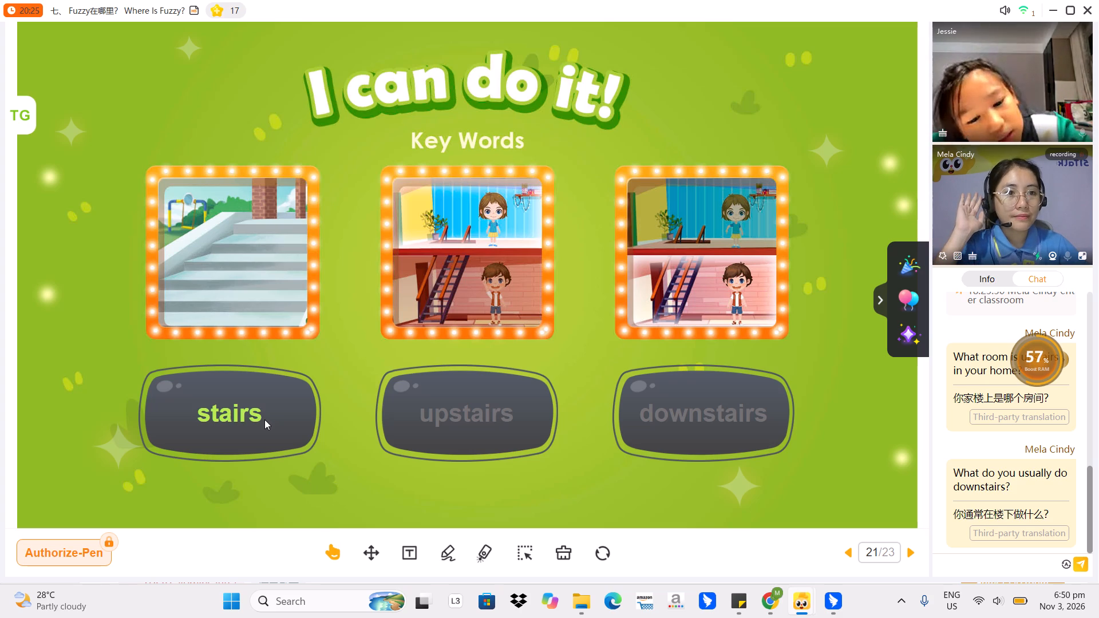
{"action": "left_click", "coordinate": [264, 419]}
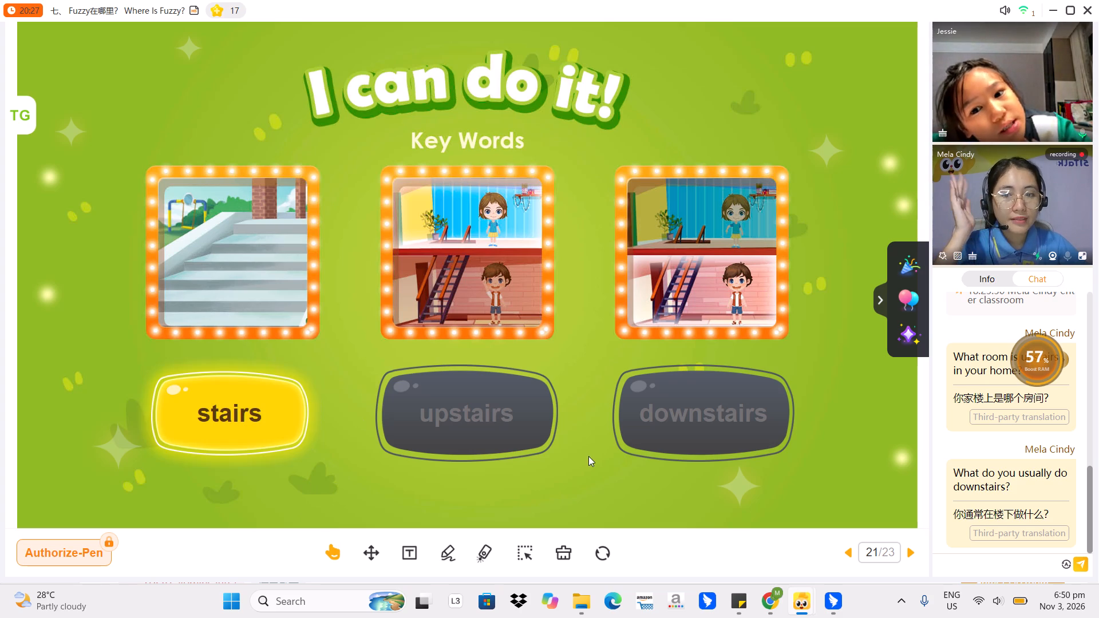
{"action": "left_click", "coordinate": [526, 430]}
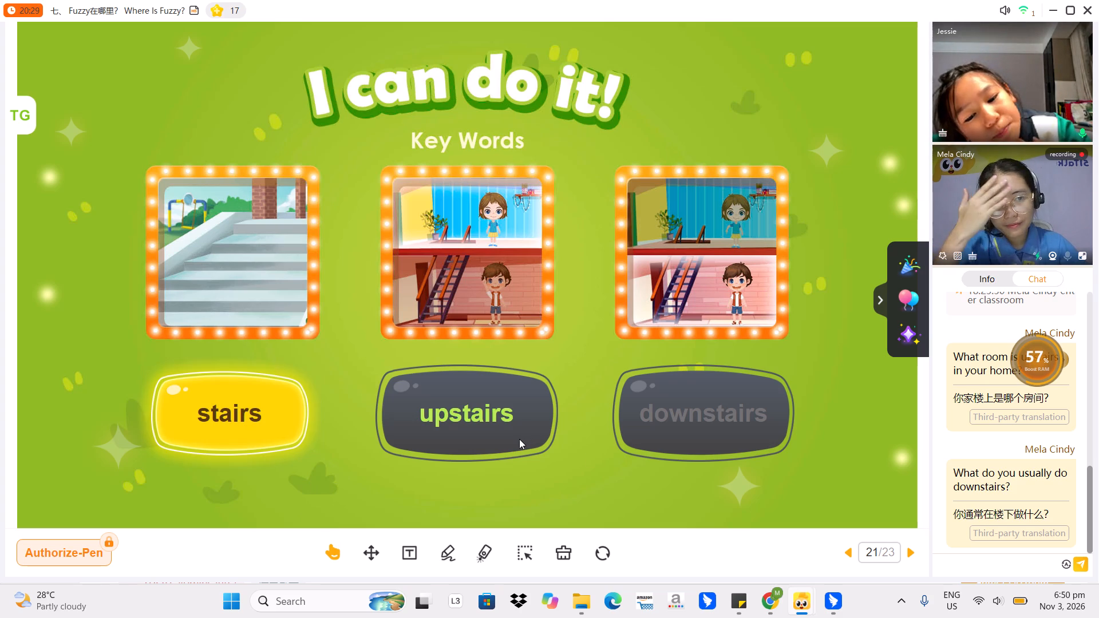
{"action": "left_click", "coordinate": [519, 439]}
{"action": "left_click", "coordinate": [666, 422]}
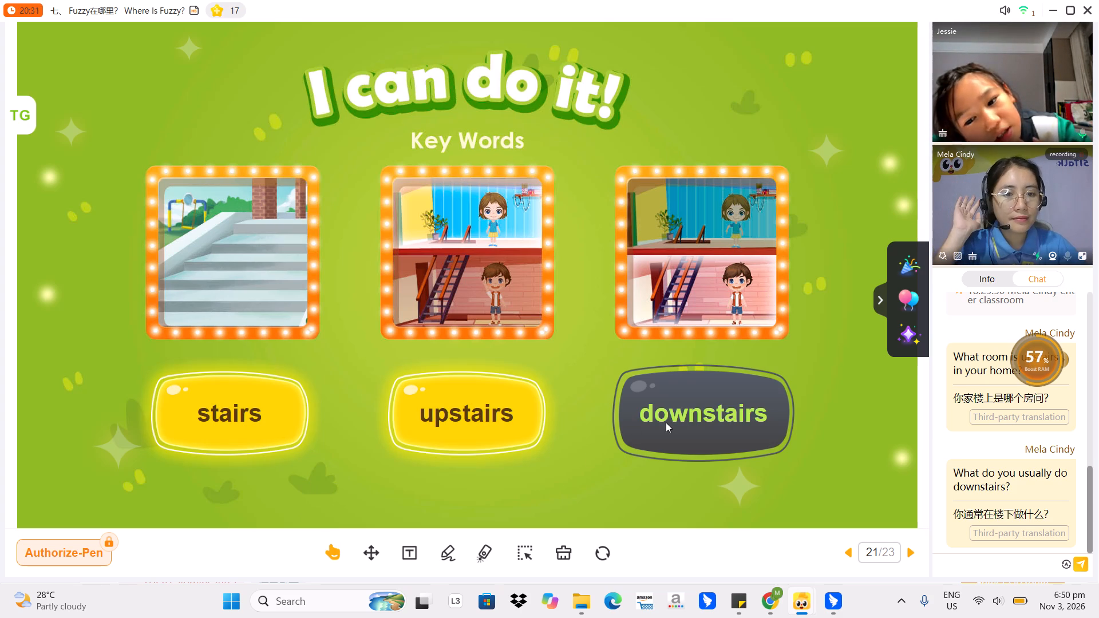
{"action": "left_click", "coordinate": [666, 422]}
Advance to slide 22, "Key Sentences".
{"action": "left_click", "coordinate": [915, 557]}
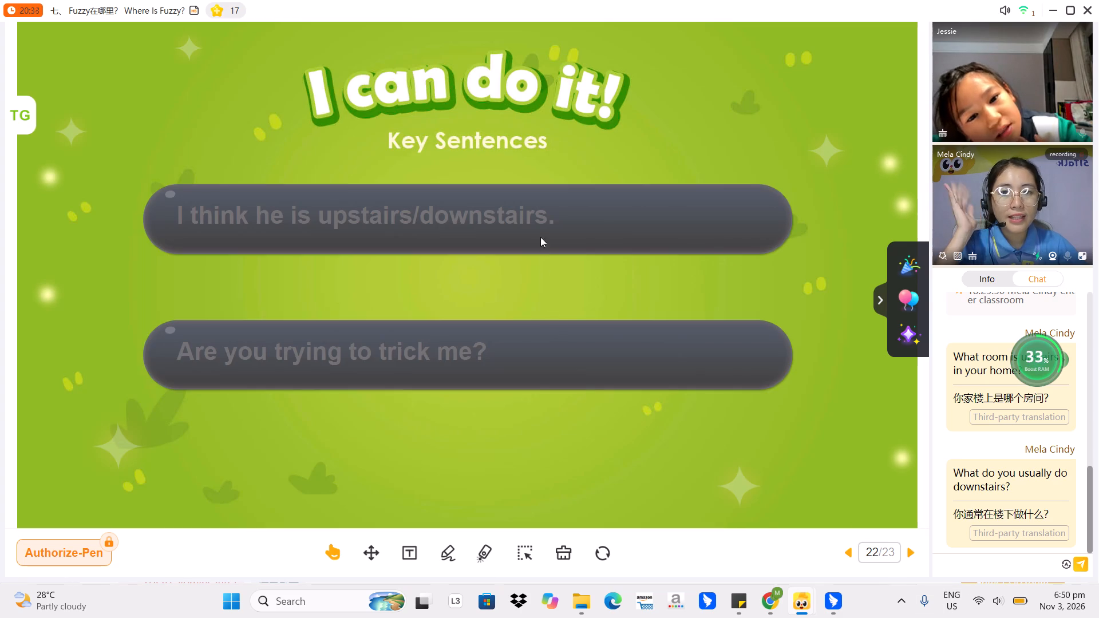
Light up both key sentences, "I think he is upstairs/downstairs." and "Are you trying to trick me?", and play the confetti effect.
{"action": "left_click", "coordinate": [539, 229]}
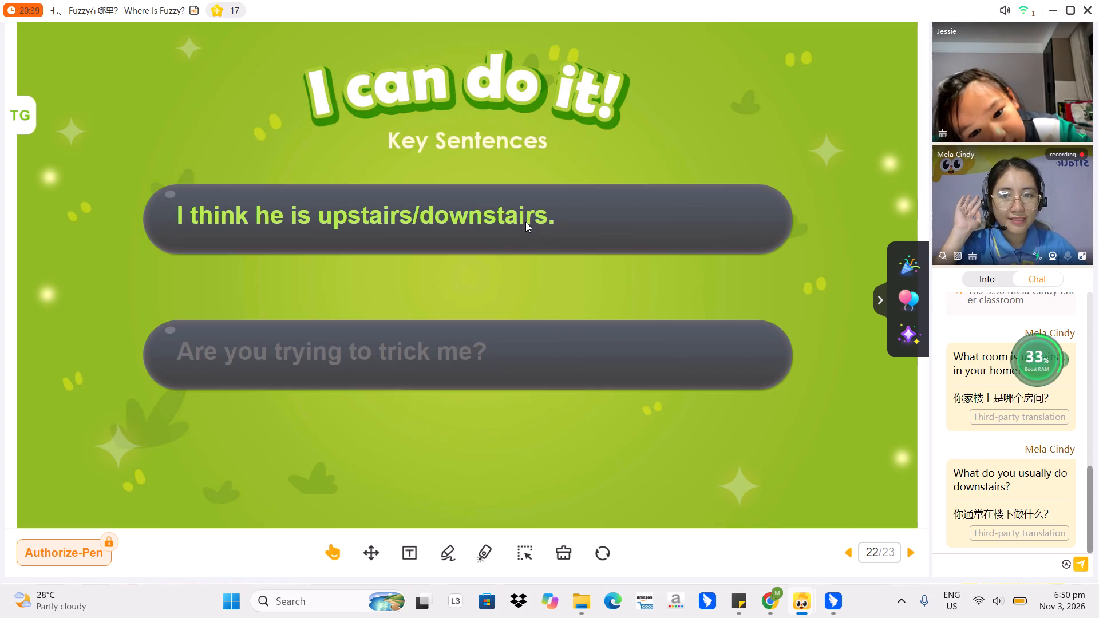
{"action": "left_click", "coordinate": [525, 222]}
{"action": "left_click", "coordinate": [521, 369]}
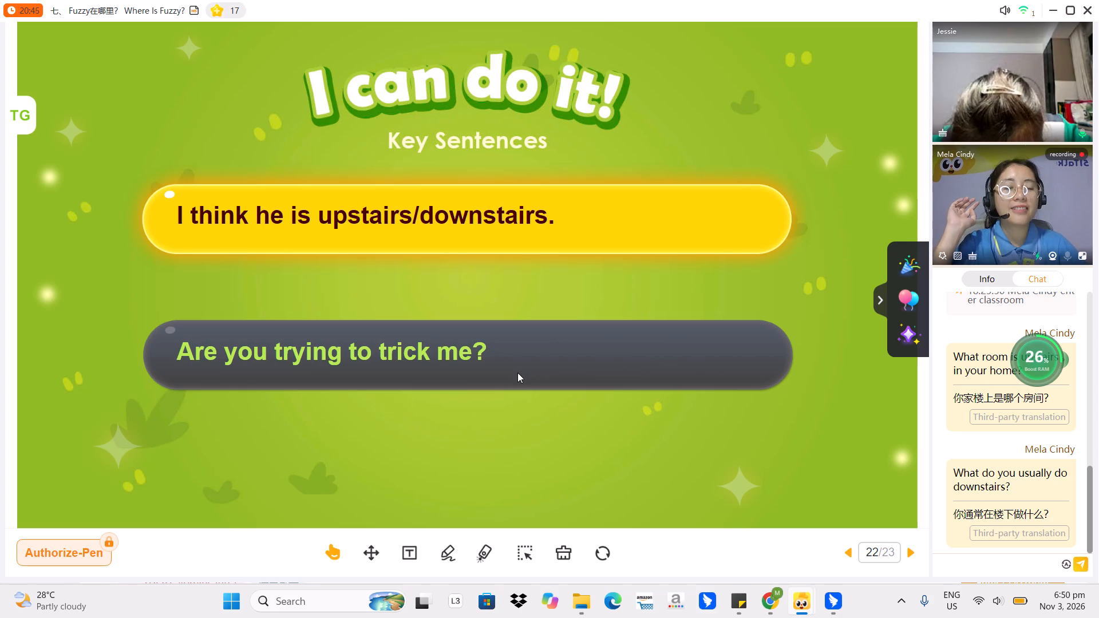
{"action": "left_click", "coordinate": [517, 372]}
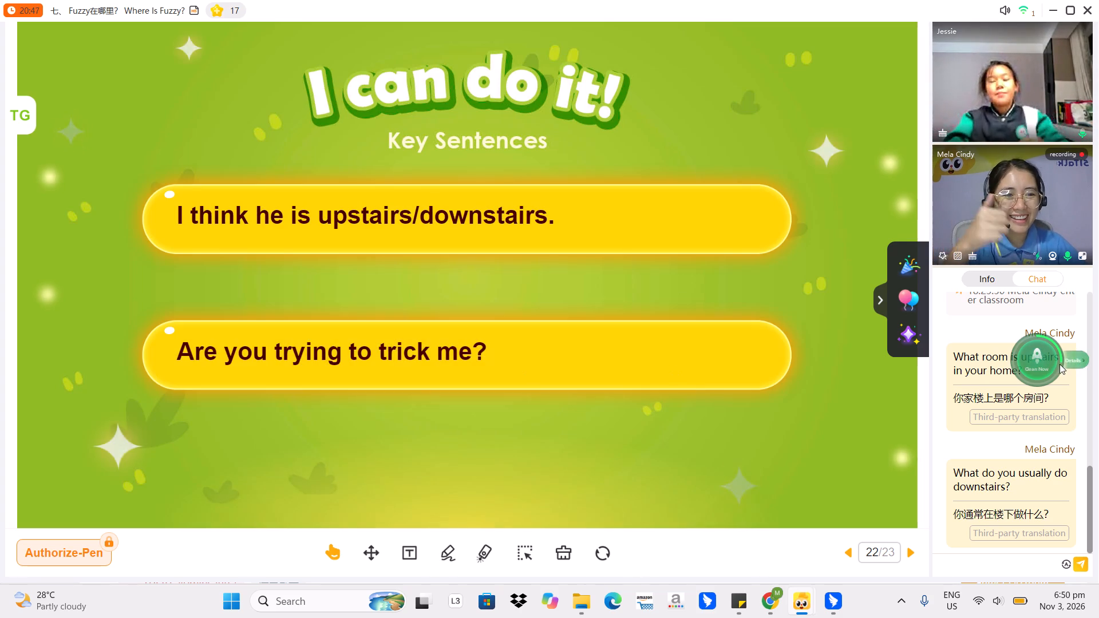
{"action": "left_click", "coordinate": [902, 267]}
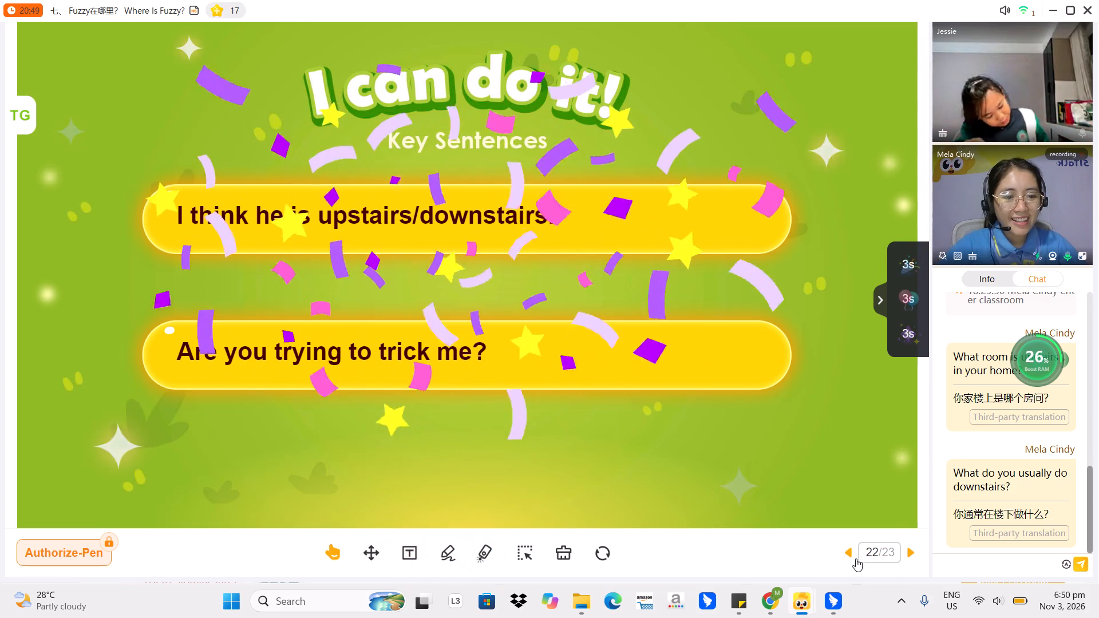
Return to slide 21, "Key Words", and outline the words "downstairs" and "upstairs" with rectangles.
{"action": "left_click", "coordinate": [852, 555]}
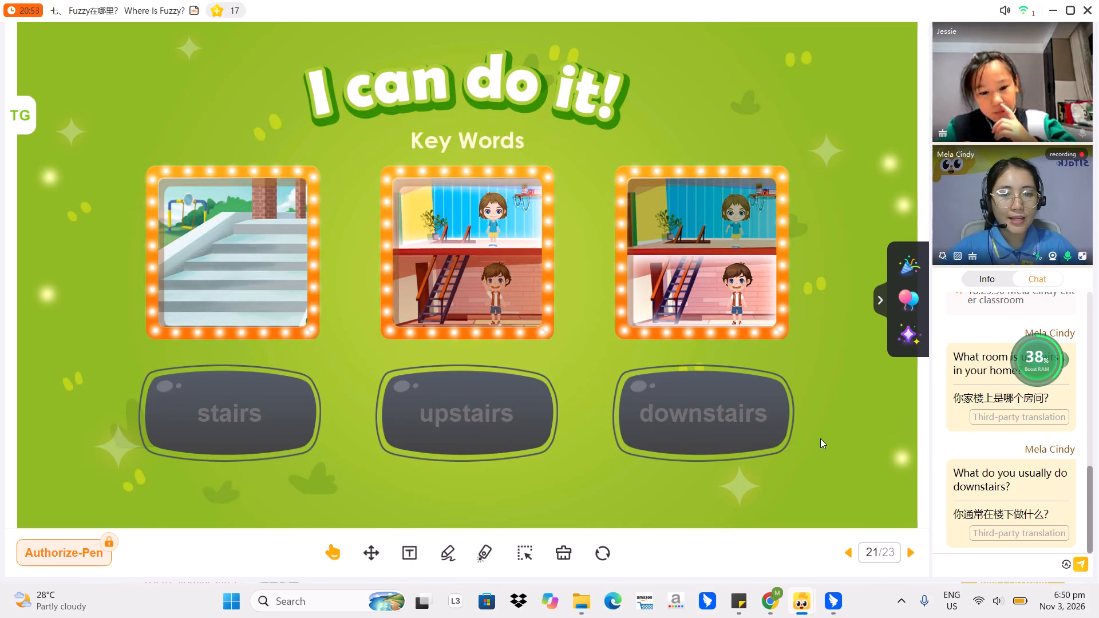
{"action": "left_click", "coordinate": [523, 546]}
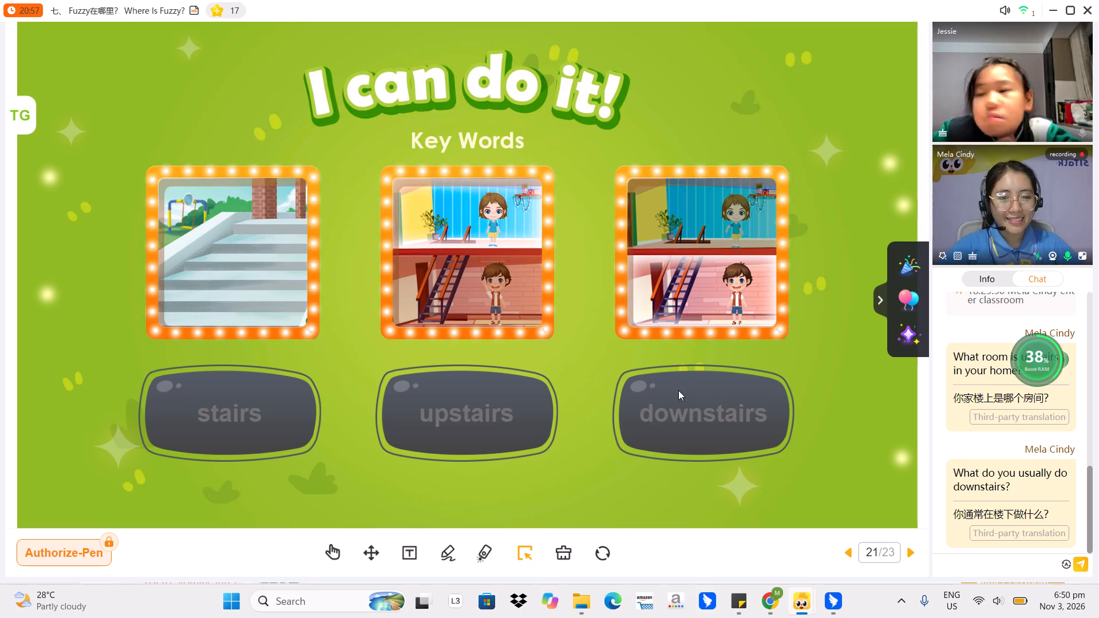
{"action": "left_click_drag", "start_coordinate": [628, 390], "coordinate": [769, 466]}
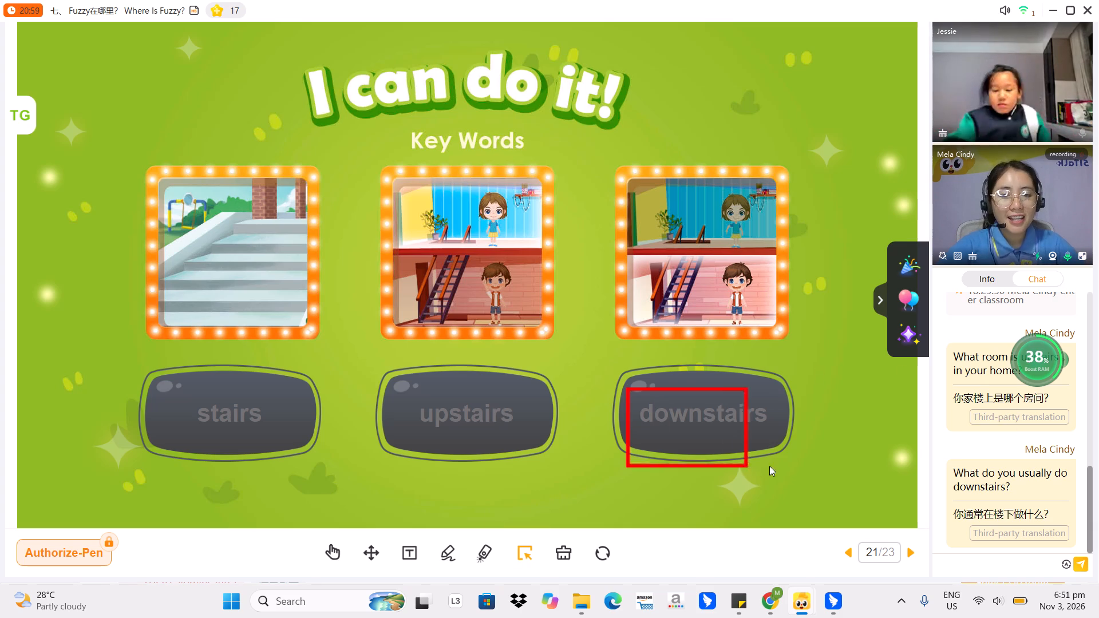
{"action": "left_click_drag", "start_coordinate": [769, 466], "coordinate": [808, 446]}
{"action": "left_click_drag", "start_coordinate": [410, 371], "coordinate": [557, 445]}
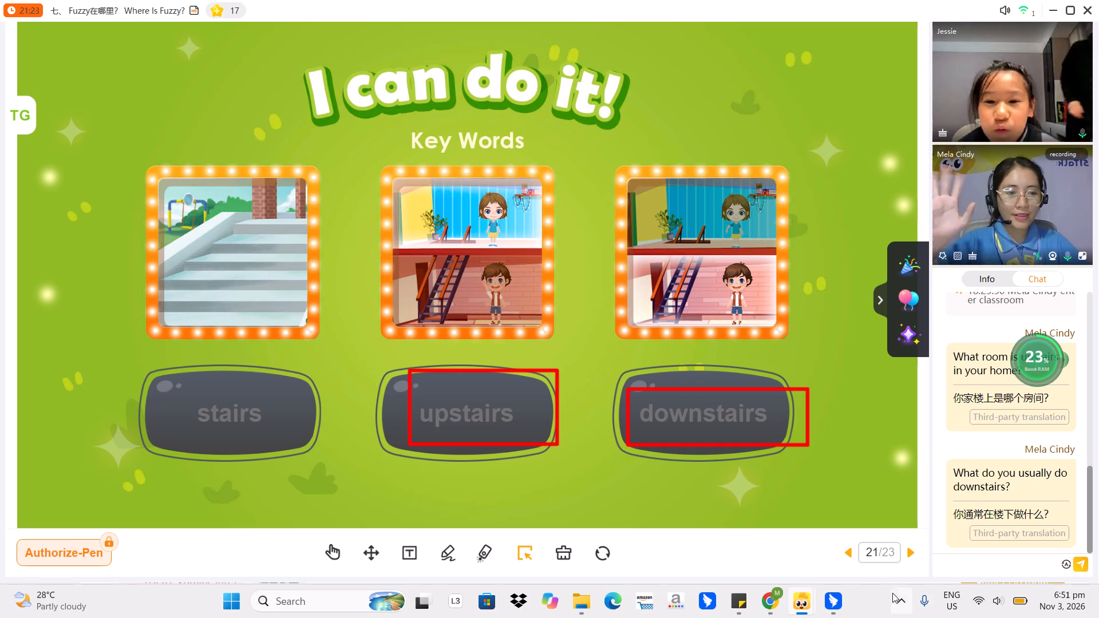
Advance to slide 23, "Goodbye Song", and reveal its hidden "Look, match, and say." activity.
{"action": "left_click", "coordinate": [911, 555]}
{"action": "left_click", "coordinate": [911, 555]}
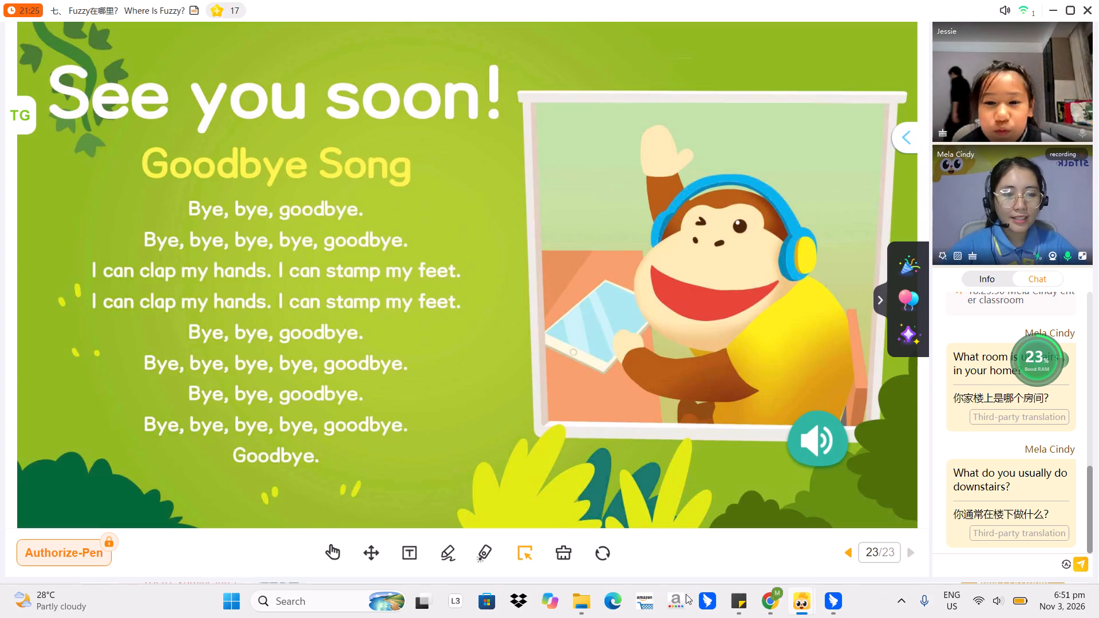
{"action": "left_click", "coordinate": [329, 550]}
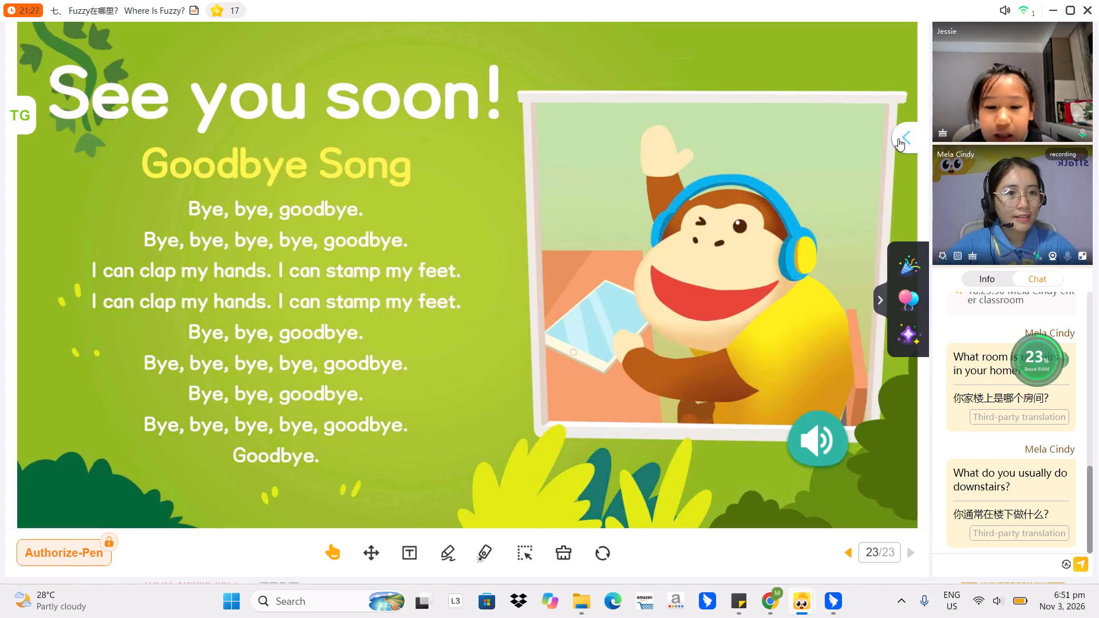
{"action": "left_click", "coordinate": [898, 138]}
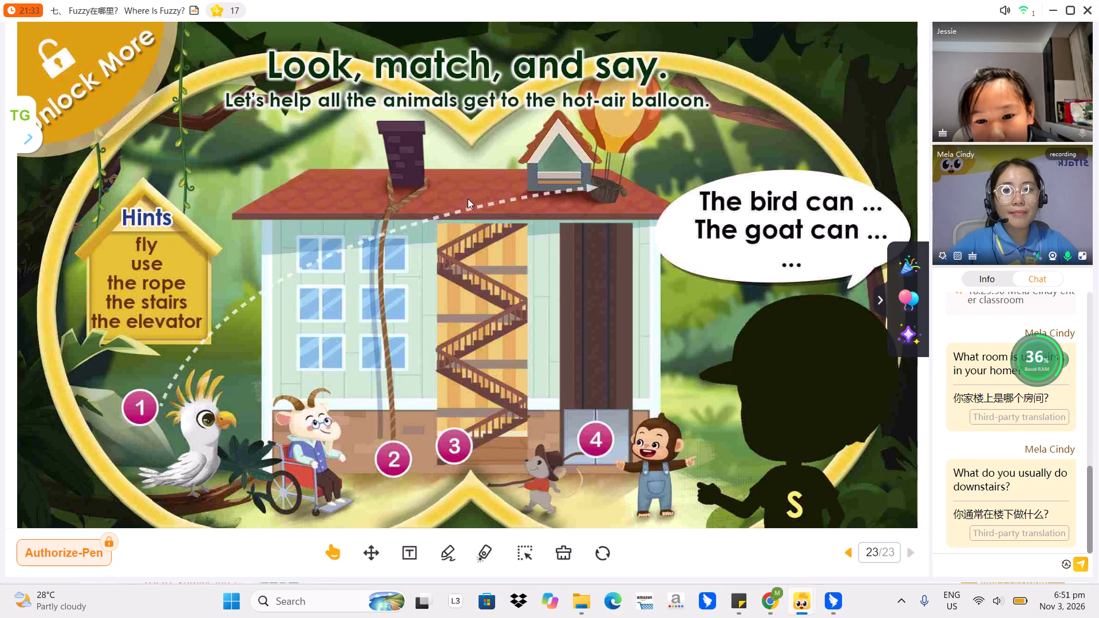
Capture a full-screen screenshot of the "Look, match, and say." activity with Snipping Tool.
{"action": "key", "text": "shift+super+s"}
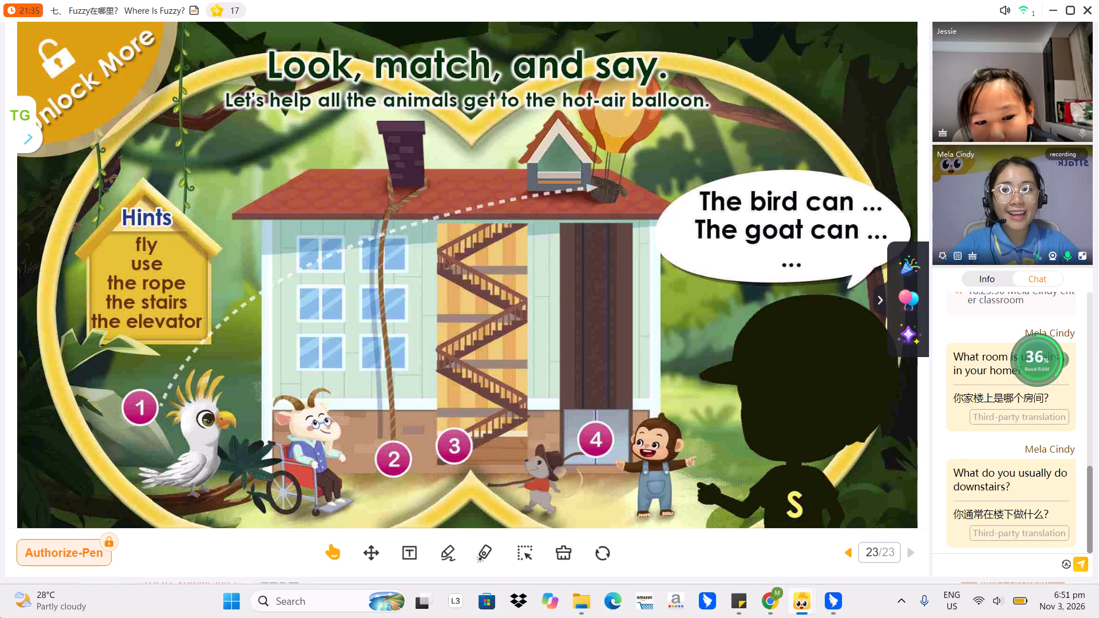
{"action": "left_click", "coordinate": [546, 33]}
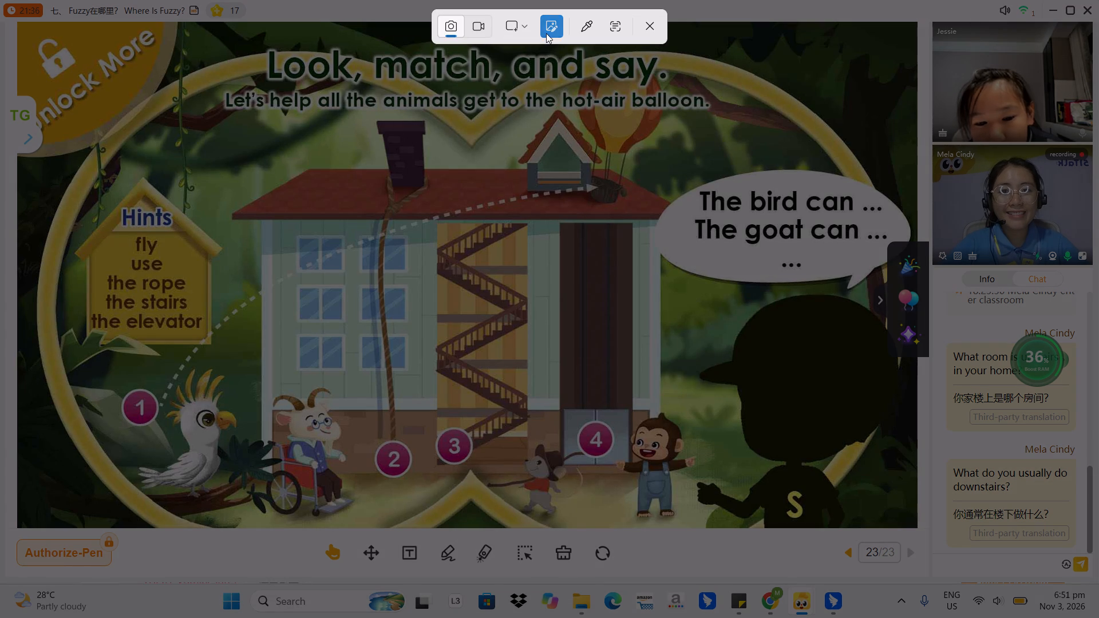
{"action": "left_click", "coordinate": [517, 25]}
{"action": "left_click_drag", "start_coordinate": [849, 0], "coordinate": [1098, 0]}
{"action": "left_click", "coordinate": [521, 25]}
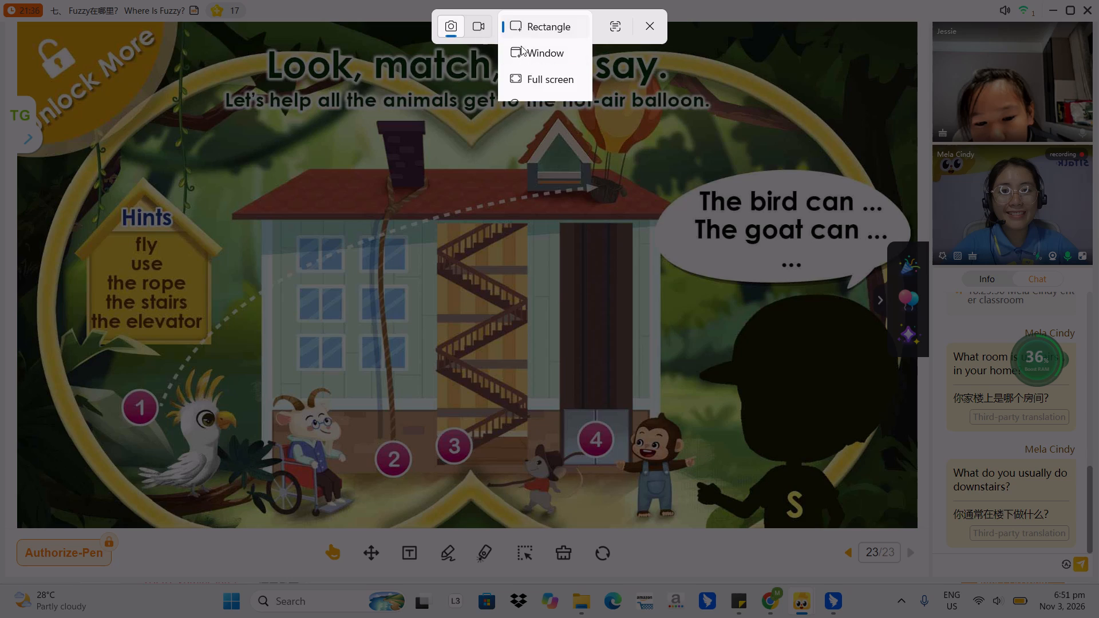
{"action": "left_click", "coordinate": [531, 80]}
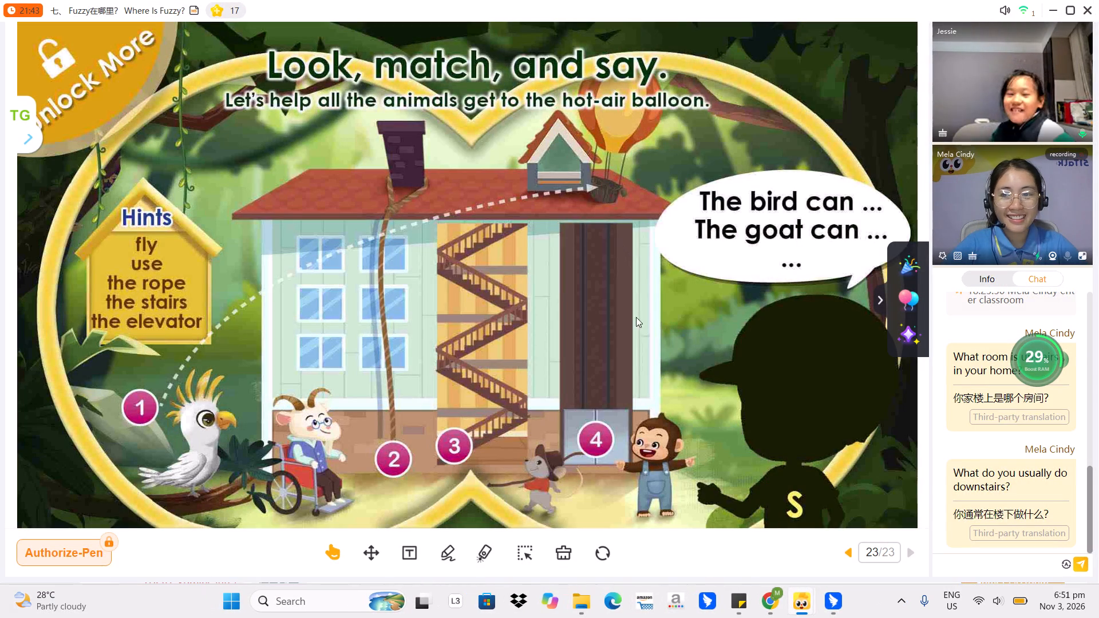
Authorize the student to use the pen on the slide.
{"action": "left_click", "coordinate": [65, 555]}
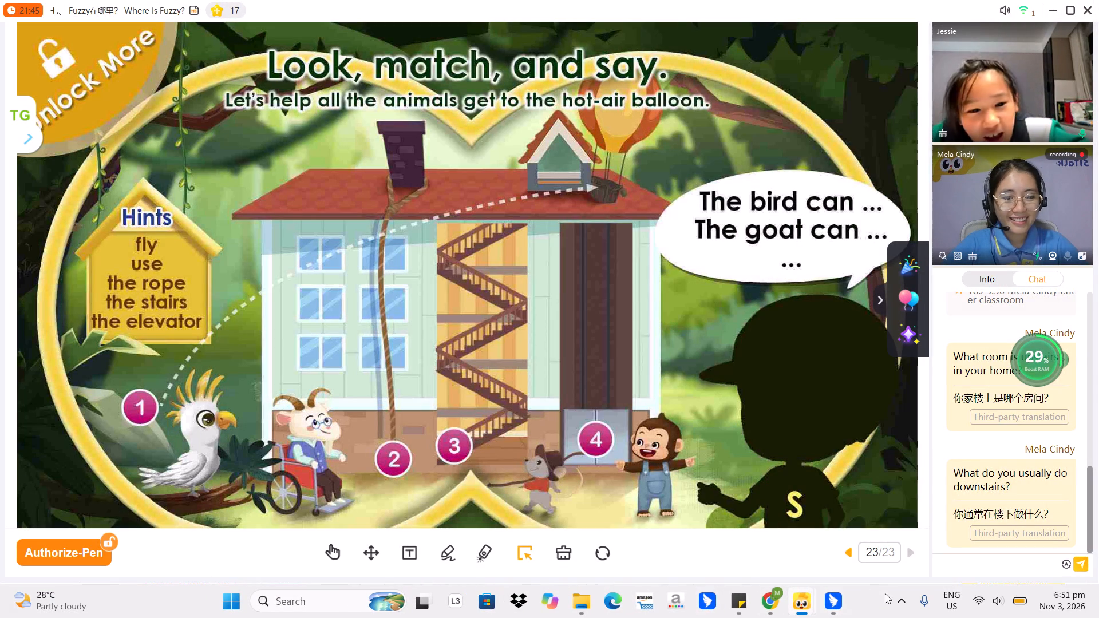
Open the Dola assistant in a smaller window over the classroom and start a new chat.
{"action": "left_click", "coordinate": [299, 595]}
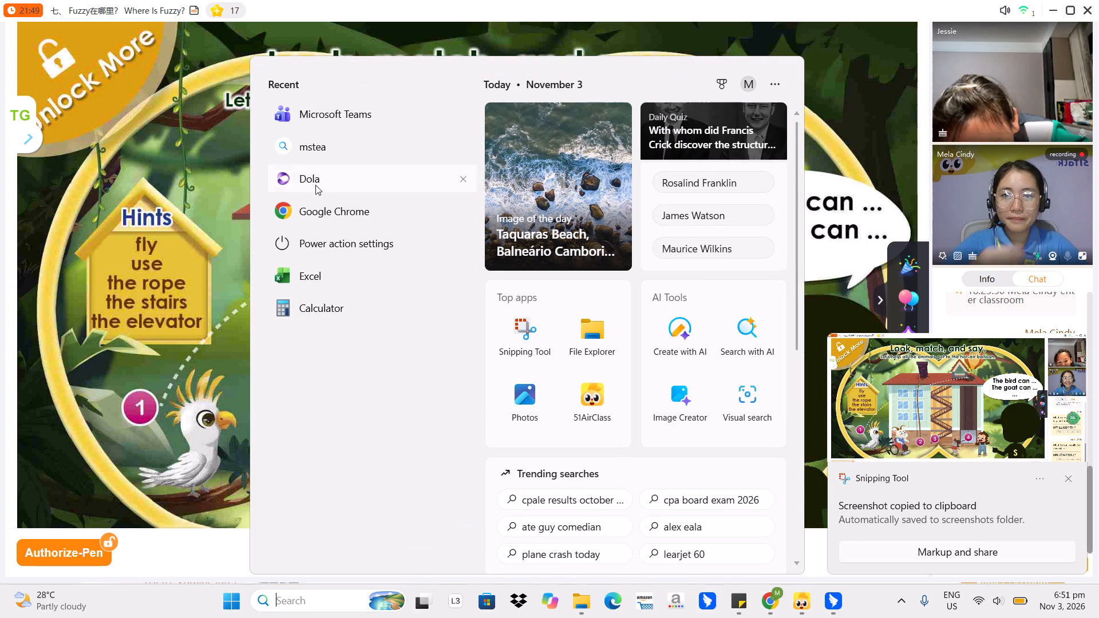
{"action": "left_click", "coordinate": [315, 181]}
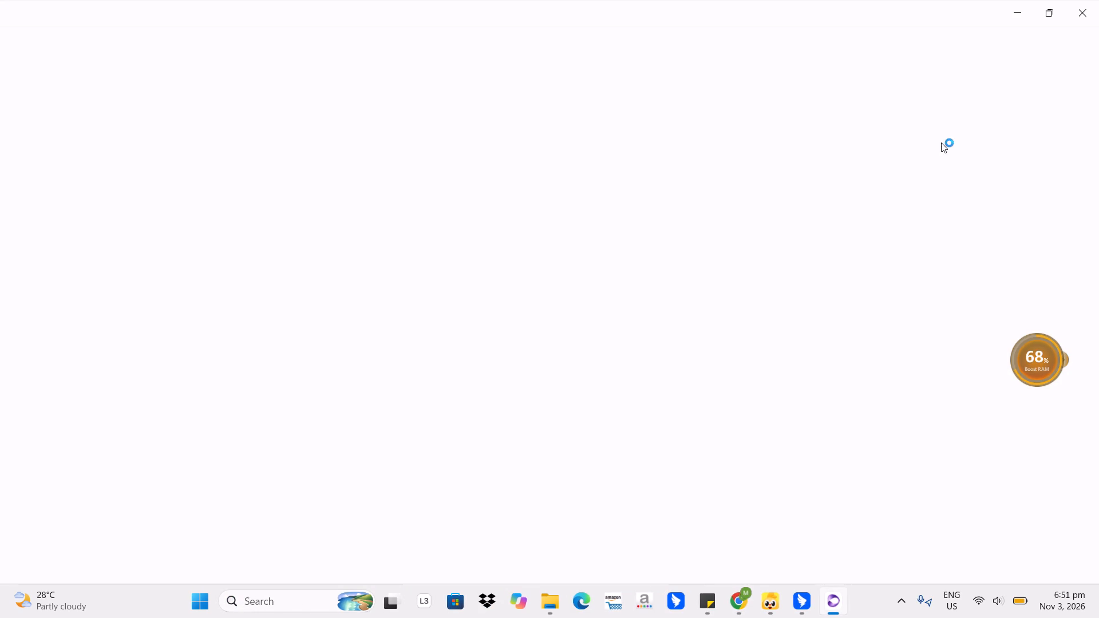
{"action": "left_click", "coordinate": [1059, 6]}
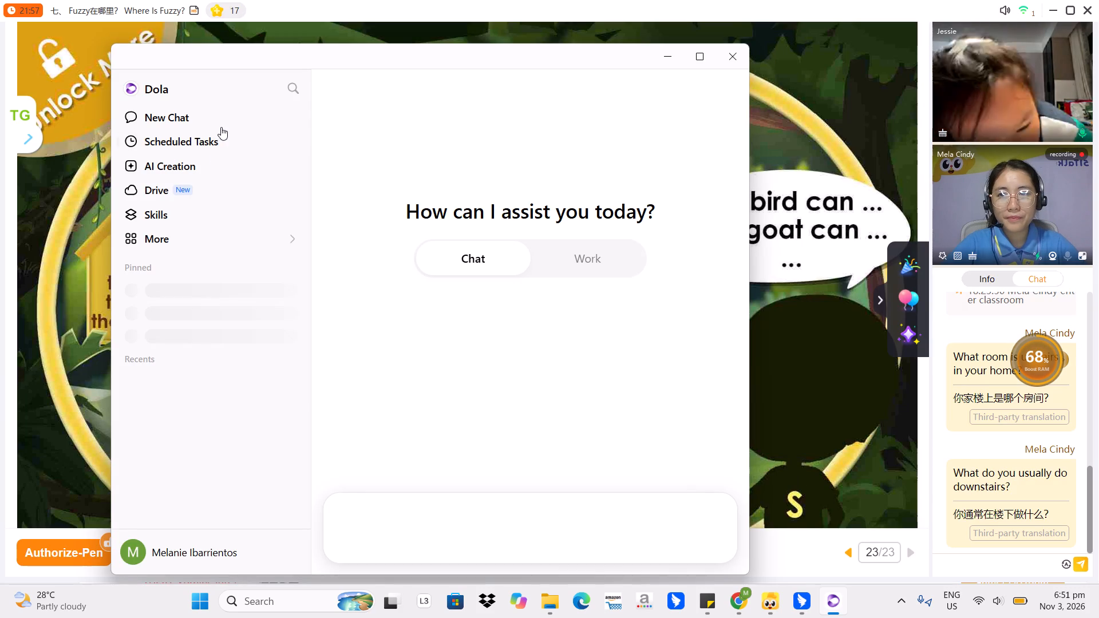
{"action": "left_click", "coordinate": [220, 123]}
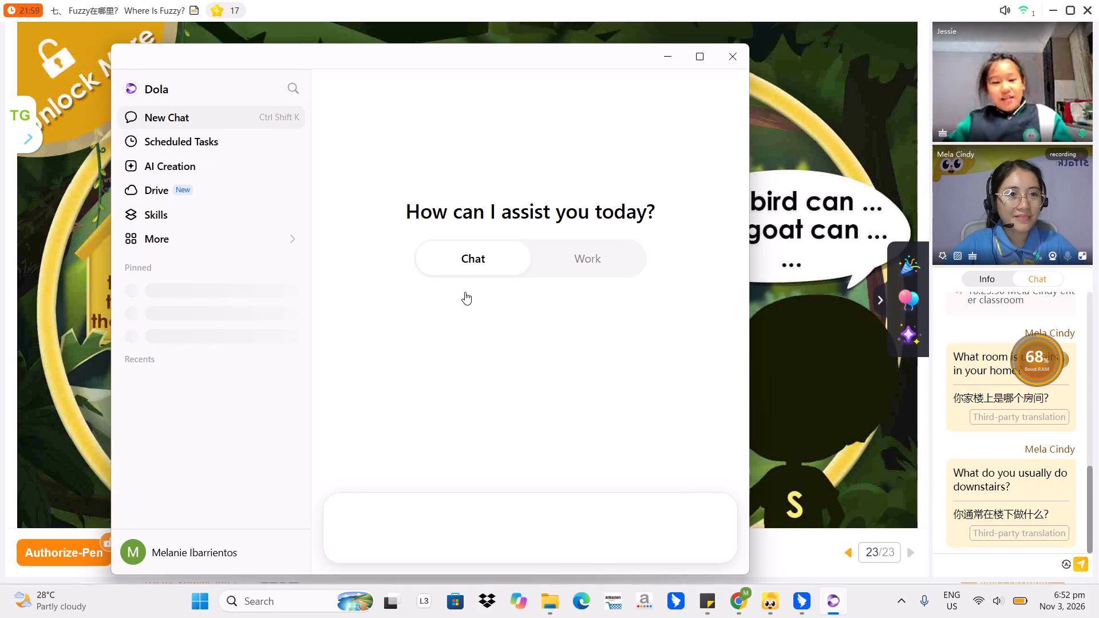
Paste the captured activity screenshot into the new chat's message.
{"action": "key", "text": "ctrl+v"}
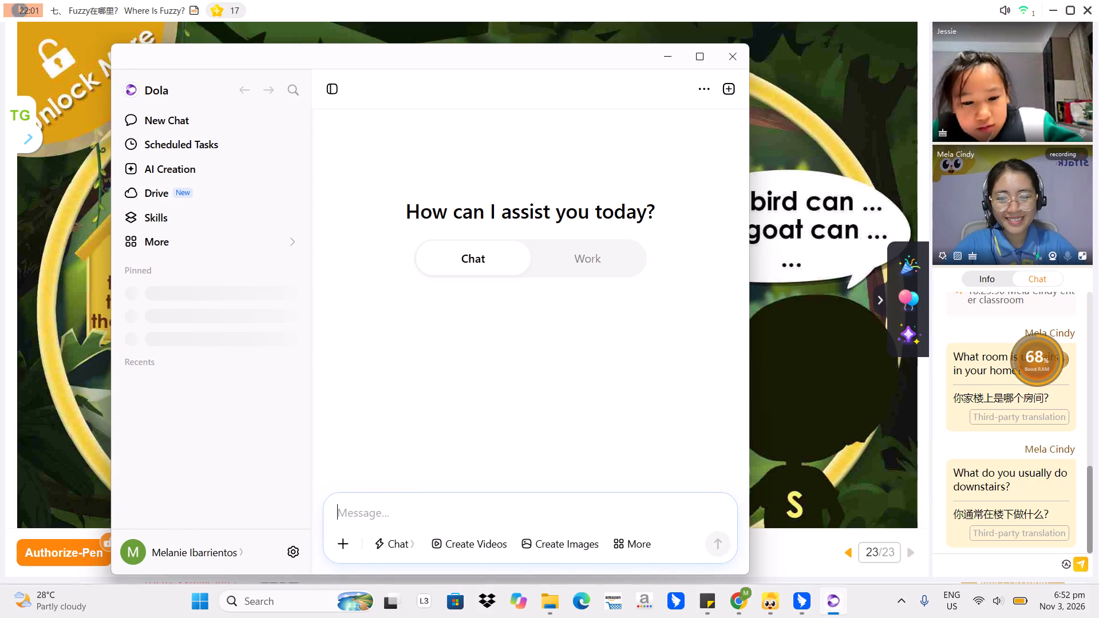
{"action": "left_click", "coordinate": [361, 512]}
{"action": "key", "text": "ctrl+v"}
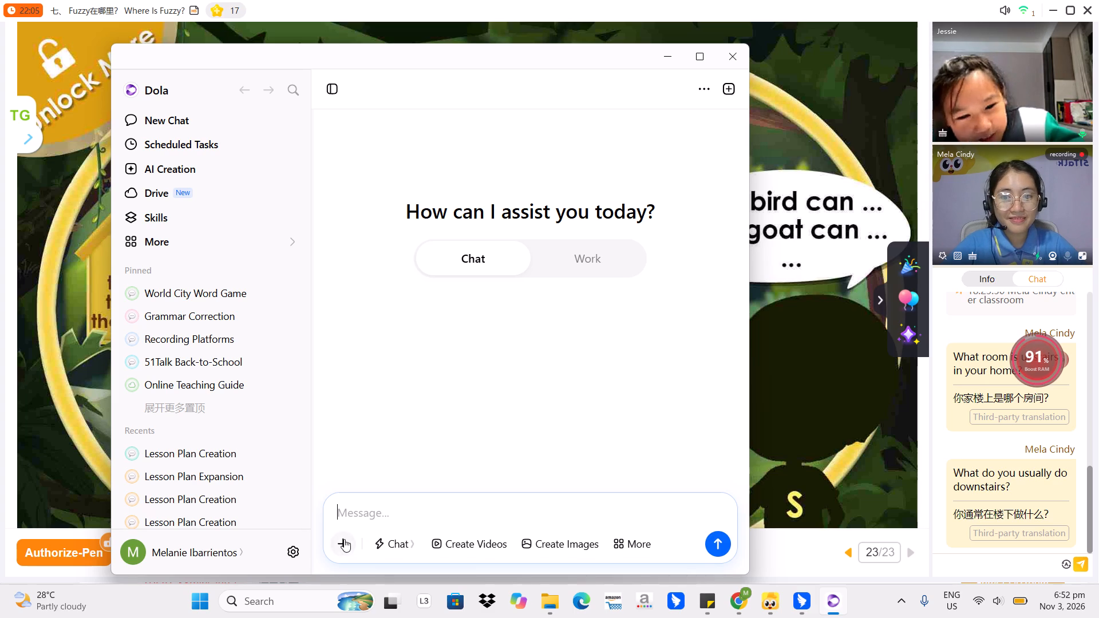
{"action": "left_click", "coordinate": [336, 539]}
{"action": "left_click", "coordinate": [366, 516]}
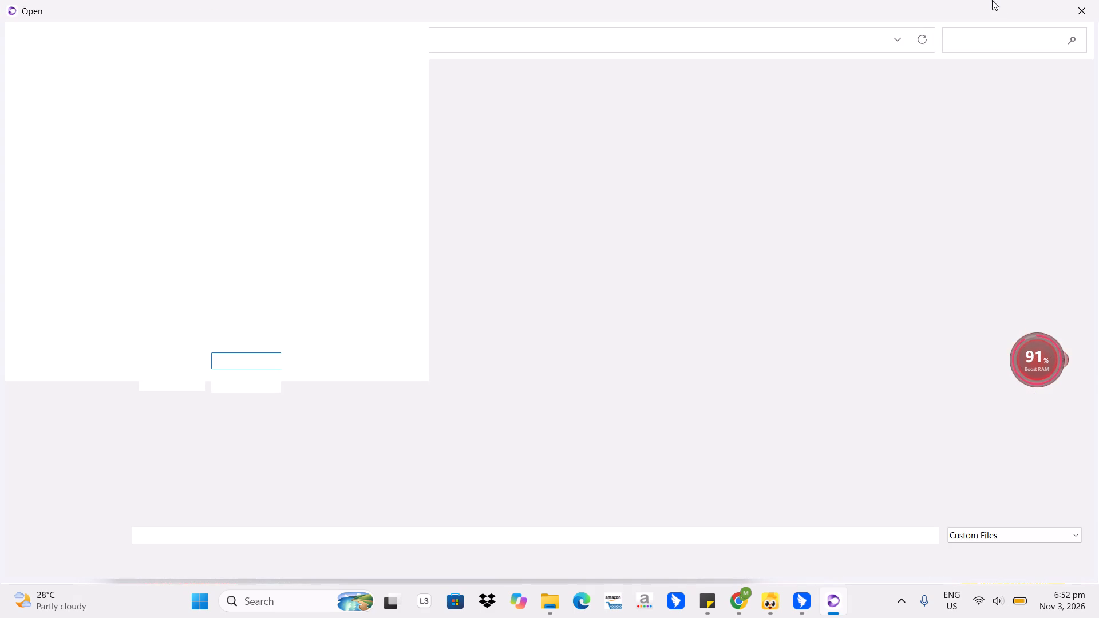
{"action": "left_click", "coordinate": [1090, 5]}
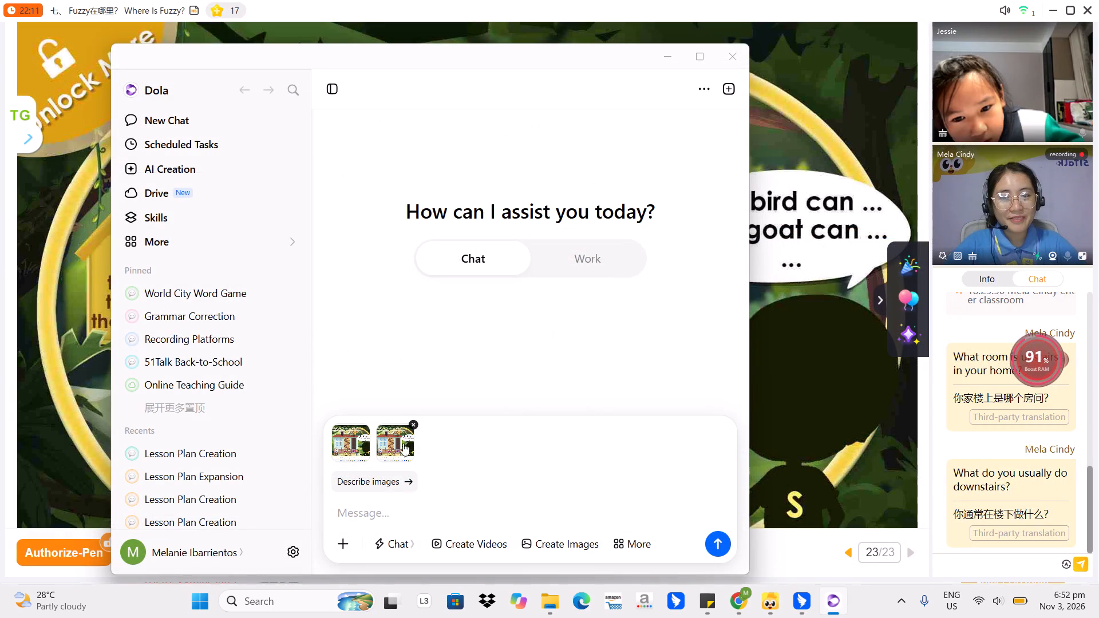
Remove the duplicate screenshot from the message attachments.
{"action": "left_click", "coordinate": [418, 426]}
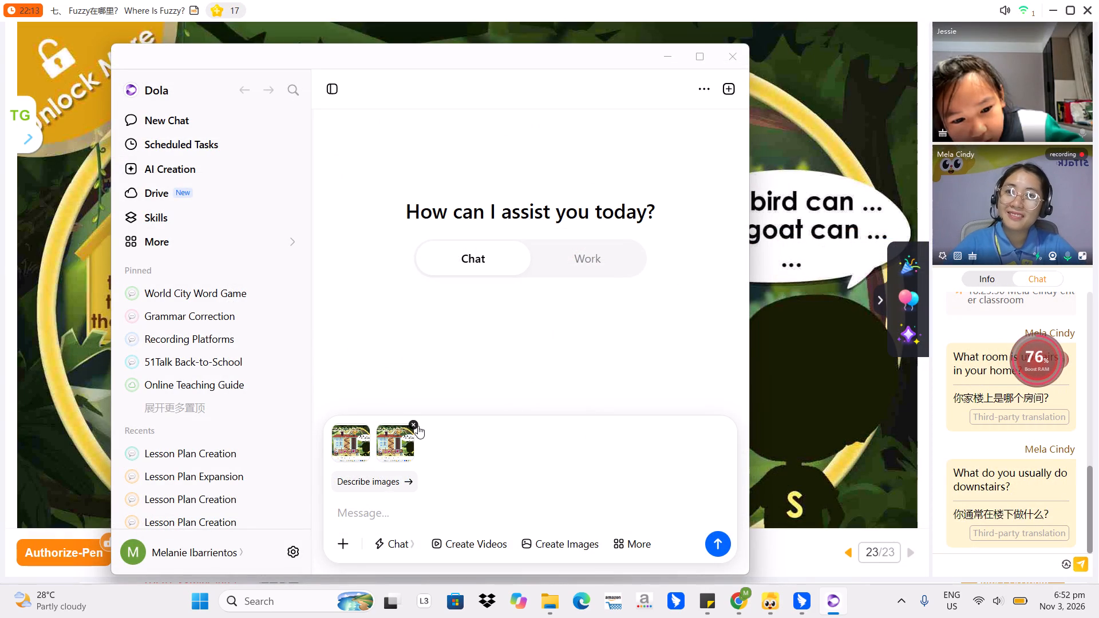
{"action": "left_click", "coordinate": [412, 420]}
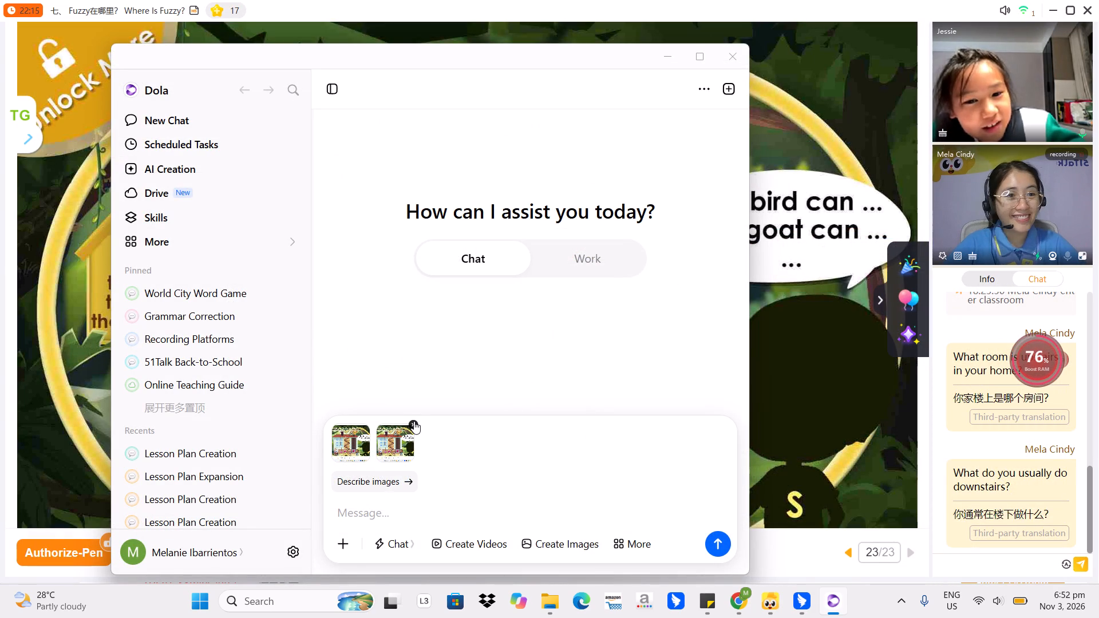
Free up memory with the floating RAM booster.
{"action": "left_click", "coordinate": [1028, 381]}
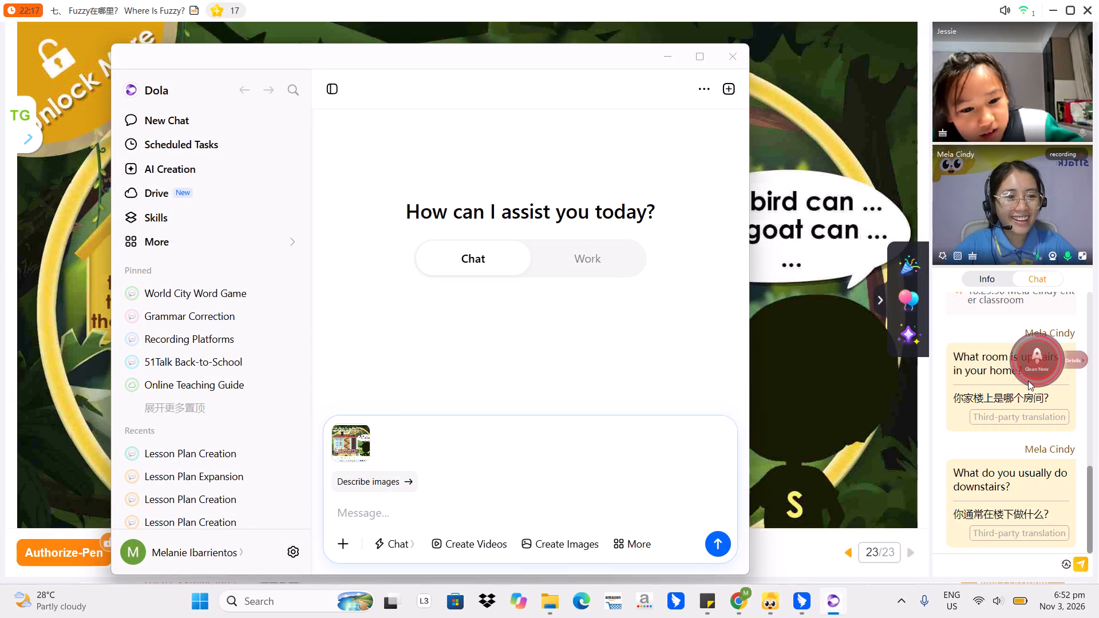
Send the screenshot to Dola with the message "help me".
{"action": "left_click", "coordinate": [366, 513]}
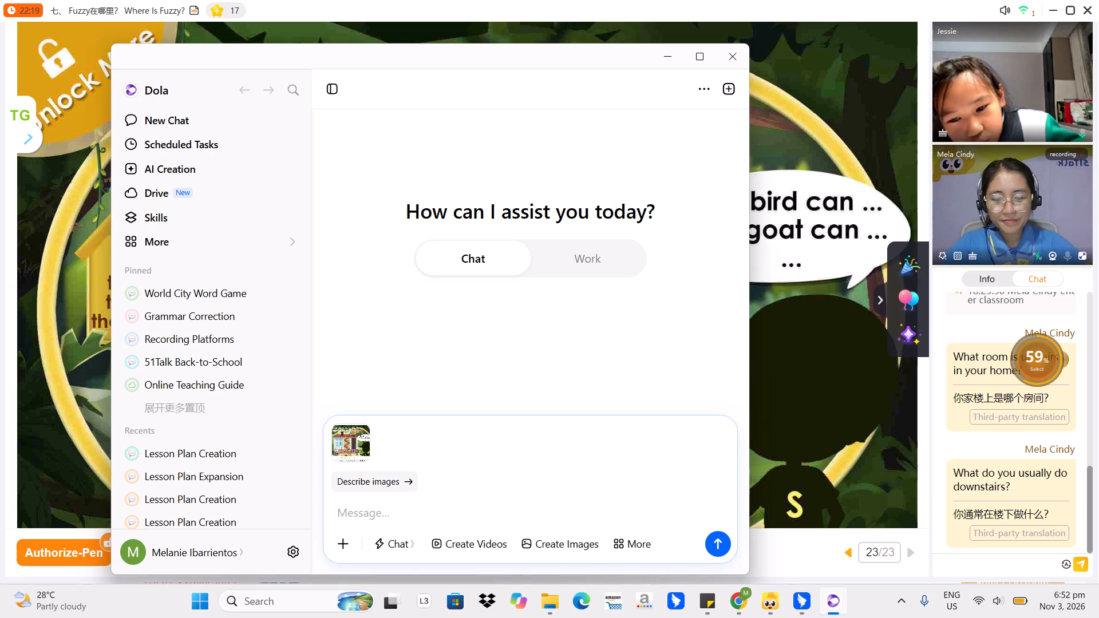
{"action": "type", "text": "help me"}
{"action": "key", "text": "Return"}
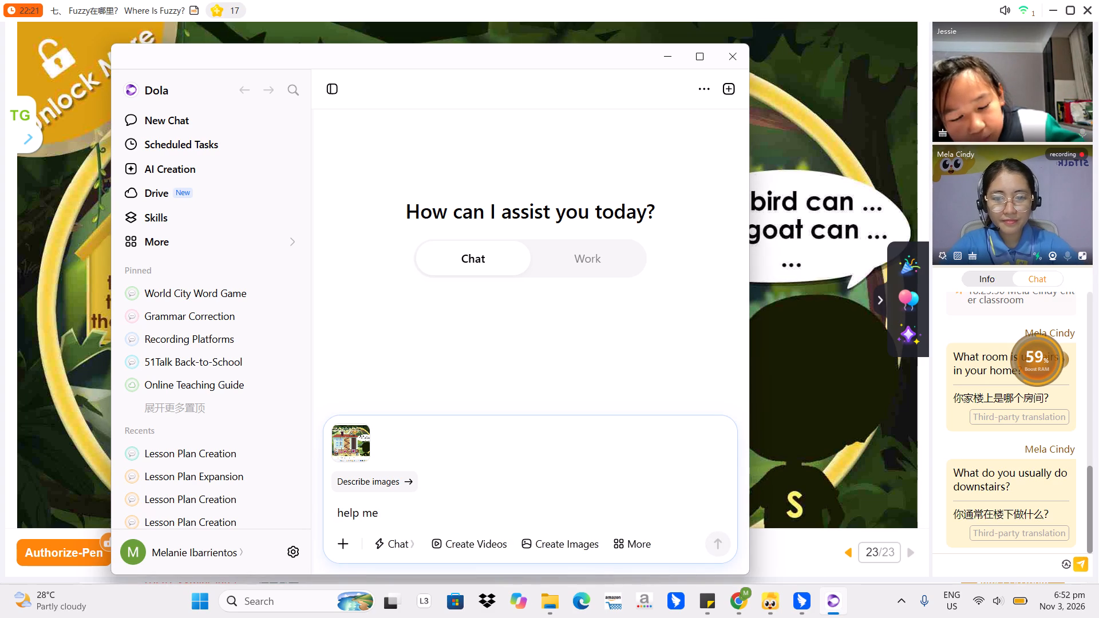
Return to the classroom and outline the bird beside number 1 with a rectangle.
{"action": "left_click", "coordinate": [818, 394]}
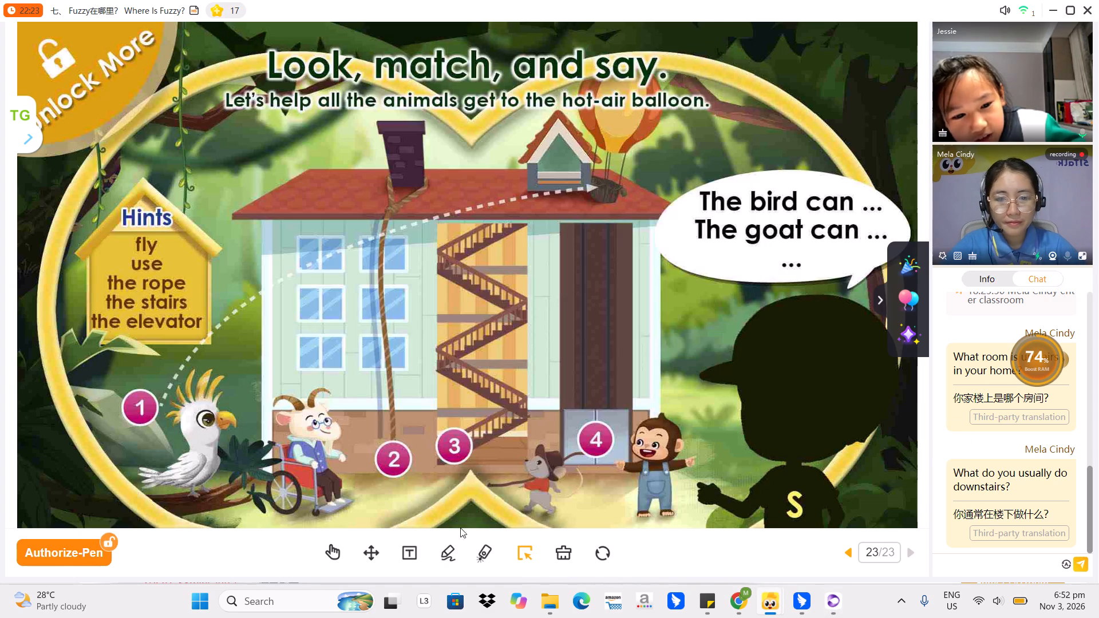
{"action": "left_click_drag", "start_coordinate": [157, 401], "coordinate": [223, 469]}
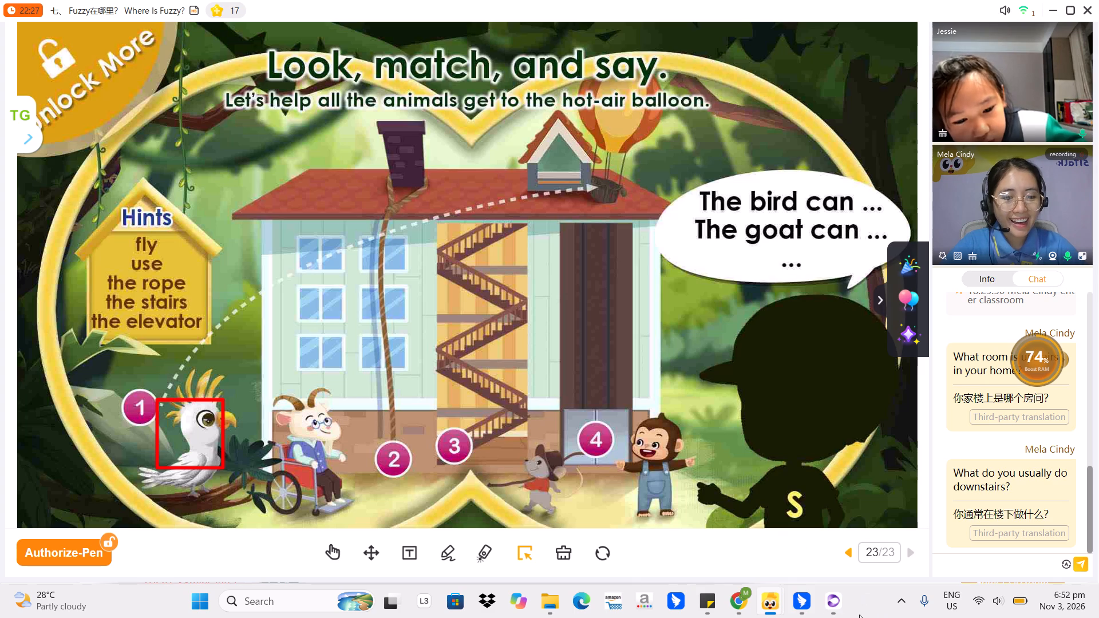
Open the lesson plan in Sticky Notes and read the matching answers, CCQs and FUQs for the animals activity.
{"action": "left_click", "coordinate": [838, 600]}
{"action": "left_click", "coordinate": [705, 600]}
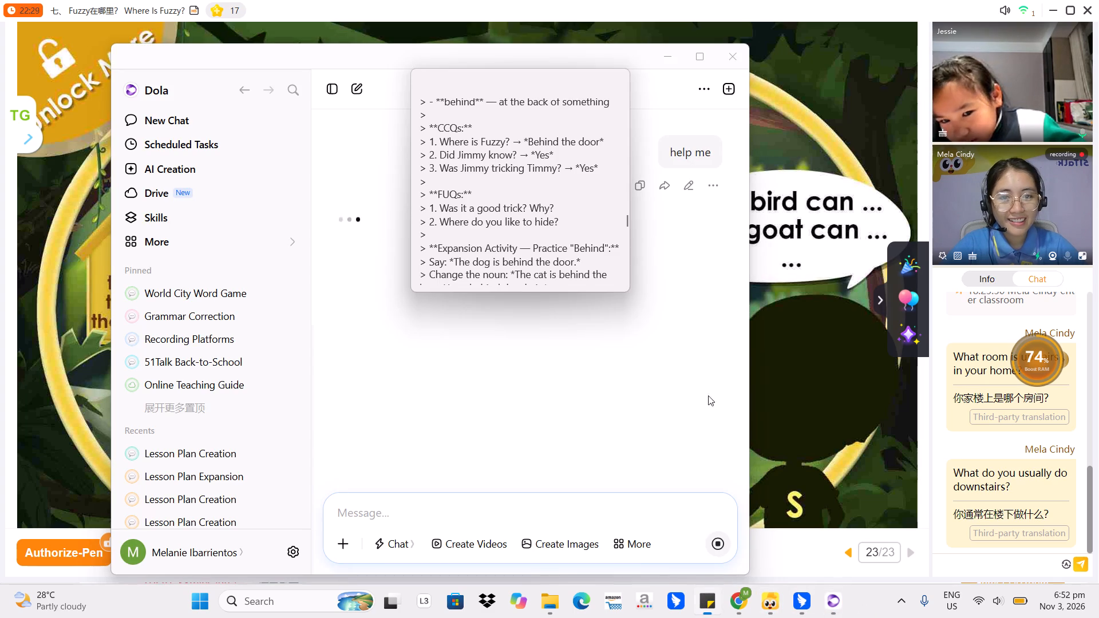
{"action": "left_click", "coordinate": [673, 56]}
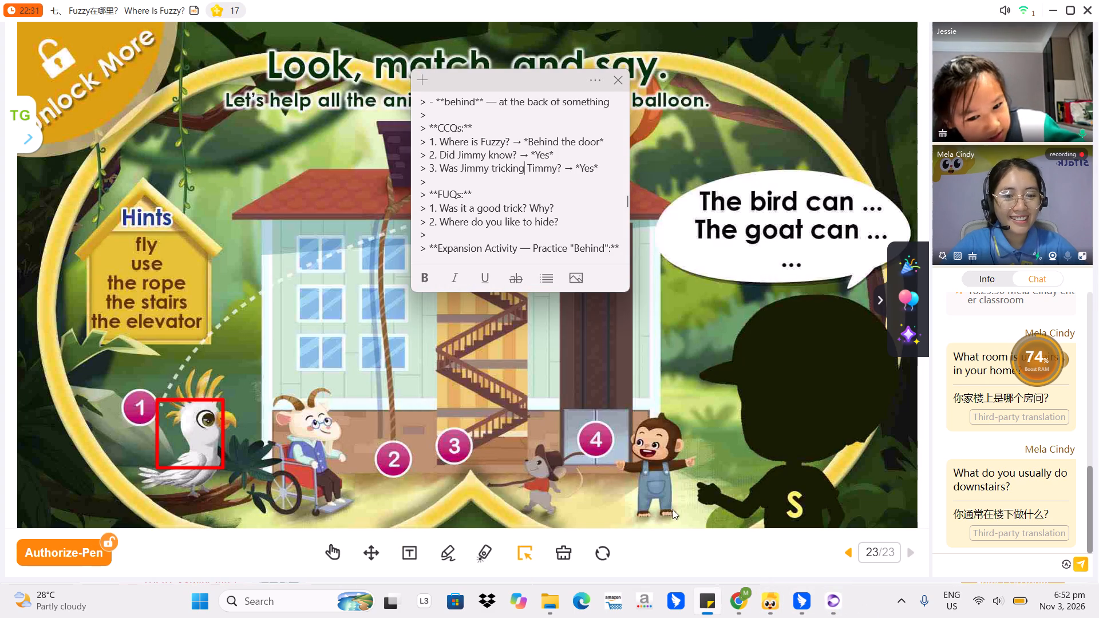
{"action": "scroll", "coordinate": [552, 220], "scroll_direction": "down", "scroll_amount": 1}
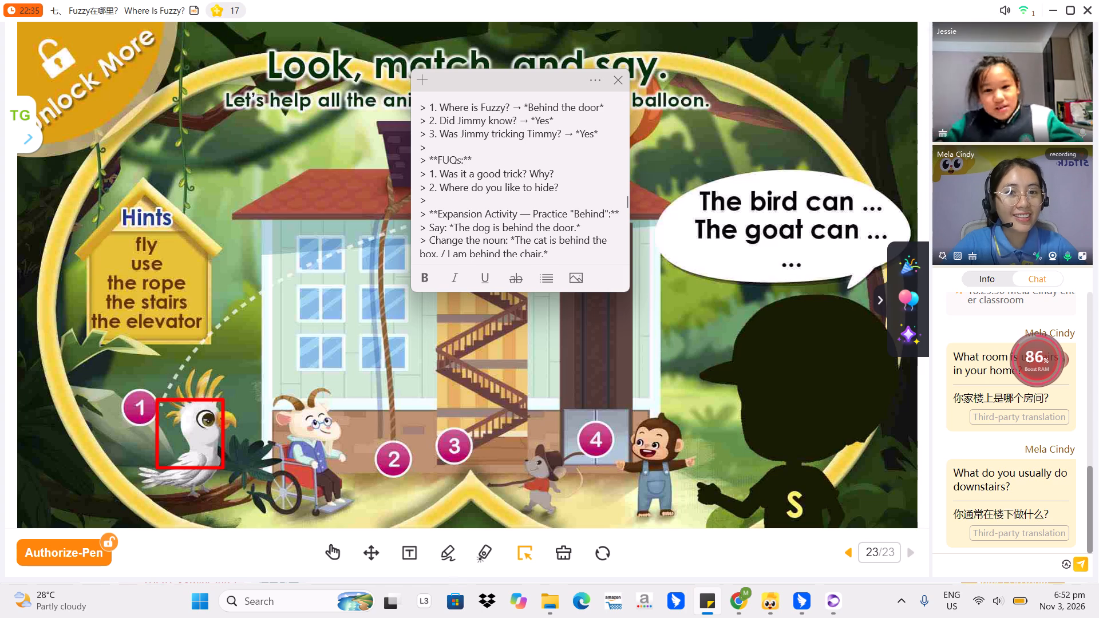
{"action": "scroll", "coordinate": [552, 220], "scroll_direction": "down", "scroll_amount": 10}
{"action": "scroll", "coordinate": [539, 242], "scroll_direction": "up", "scroll_amount": 3}
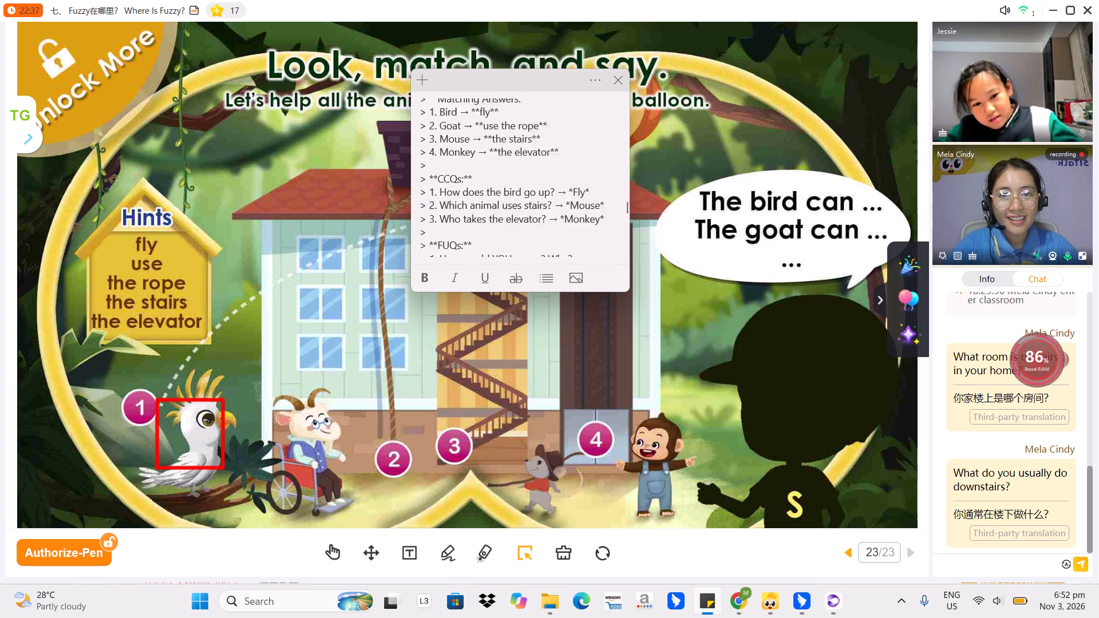
{"action": "scroll", "coordinate": [555, 219], "scroll_direction": "down", "scroll_amount": 1}
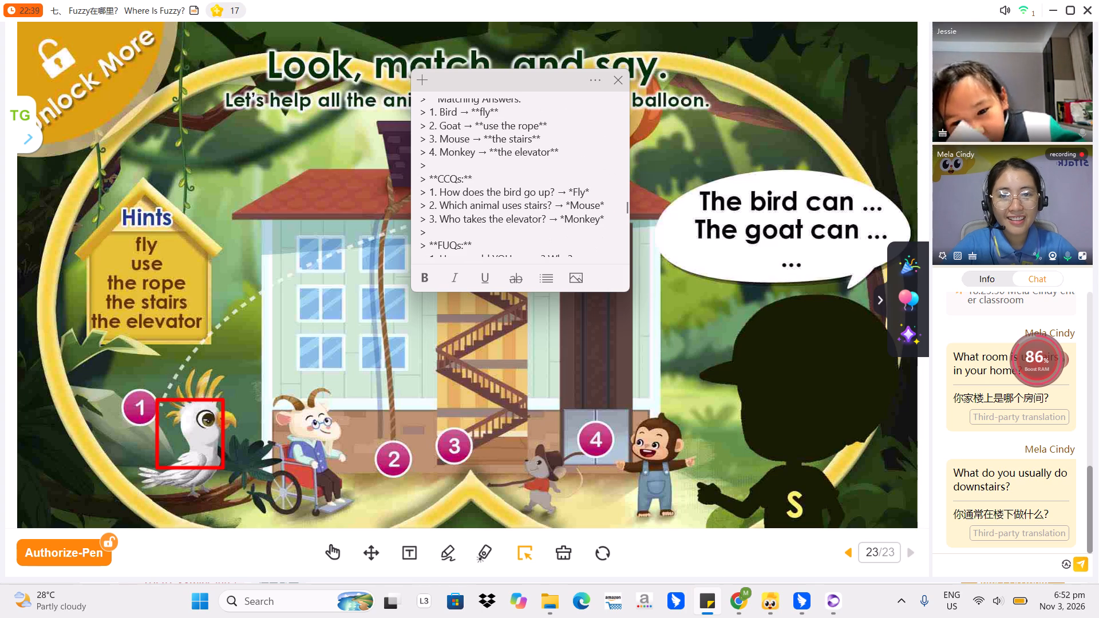
{"action": "left_click", "coordinate": [549, 228]}
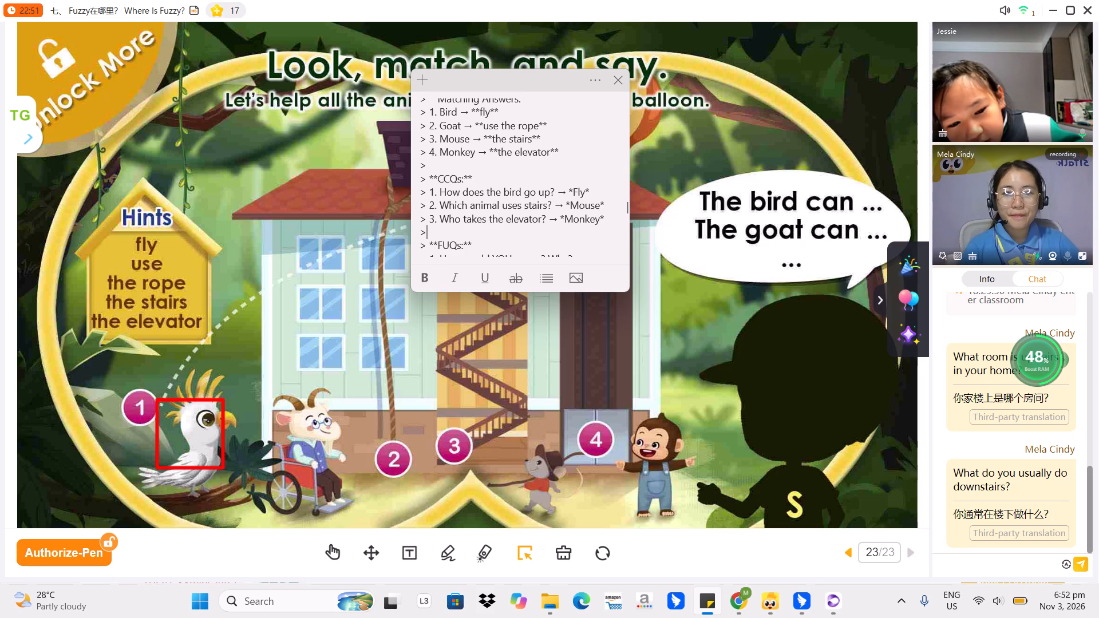
{"action": "scroll", "coordinate": [552, 214], "scroll_direction": "down", "scroll_amount": 1}
{"action": "left_click", "coordinate": [552, 212]}
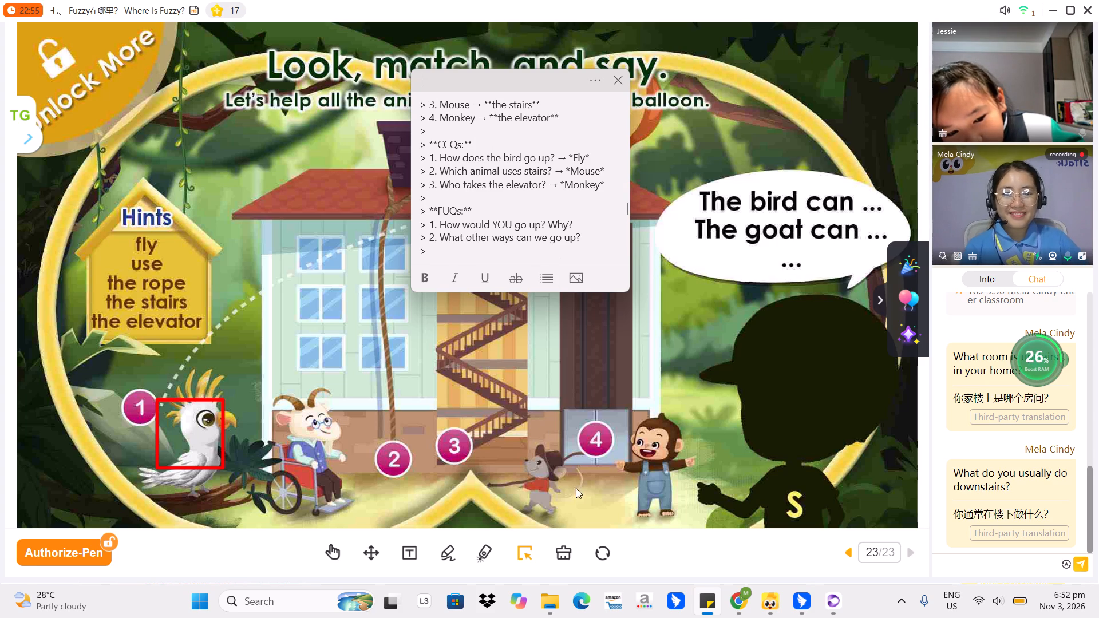
Return to the classroom and bring the sticky note back up at the animal matching answers.
{"action": "left_click", "coordinate": [1098, 0]}
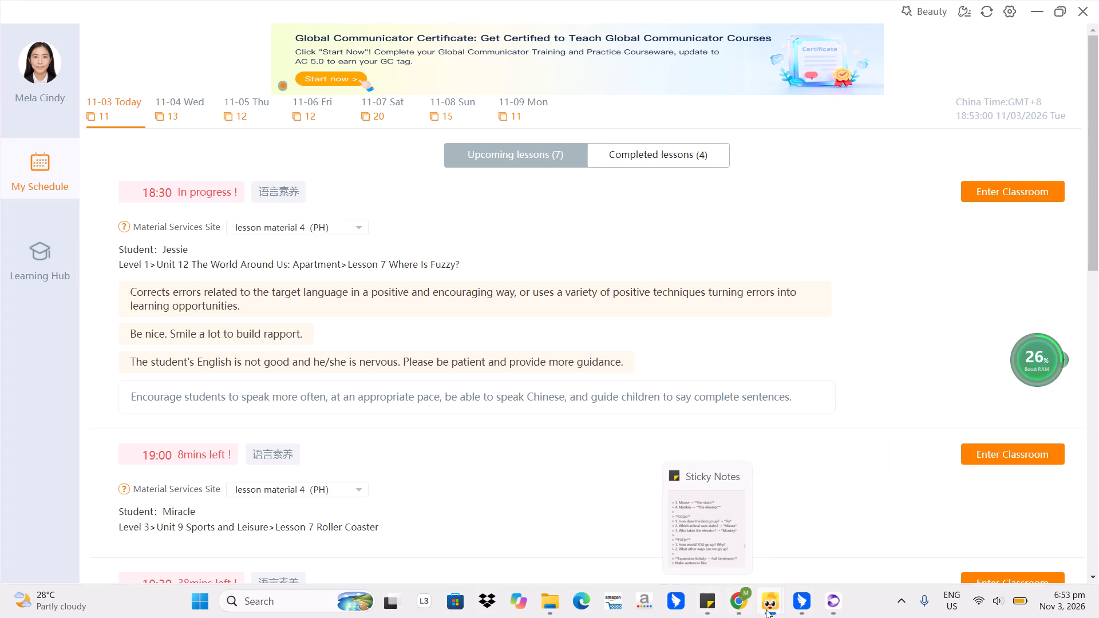
{"action": "left_click", "coordinate": [828, 532]}
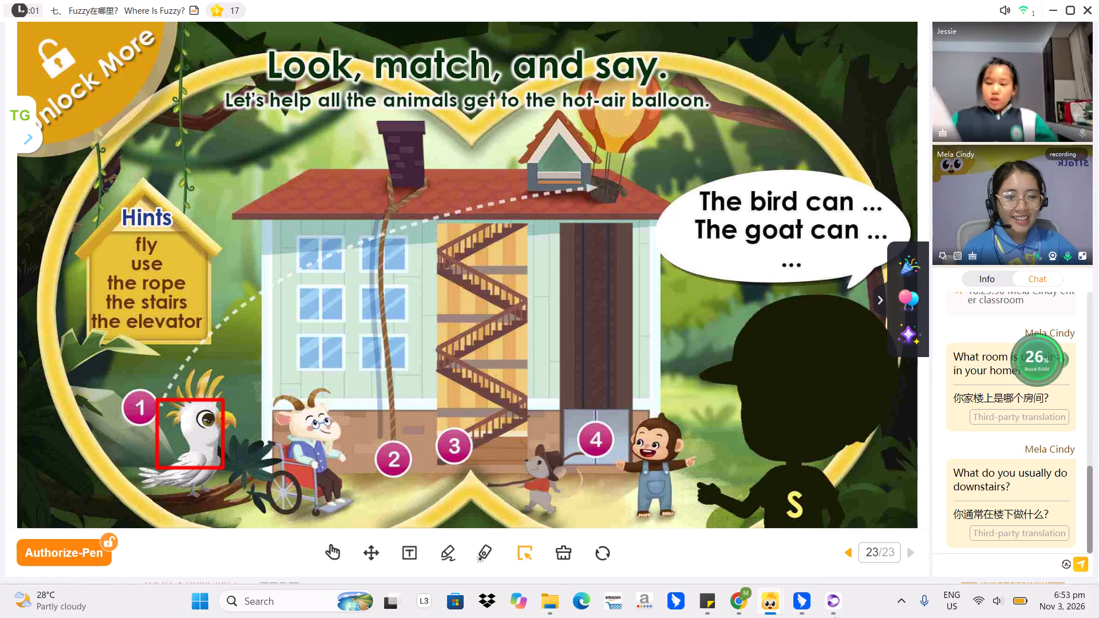
{"action": "left_click", "coordinate": [703, 593]}
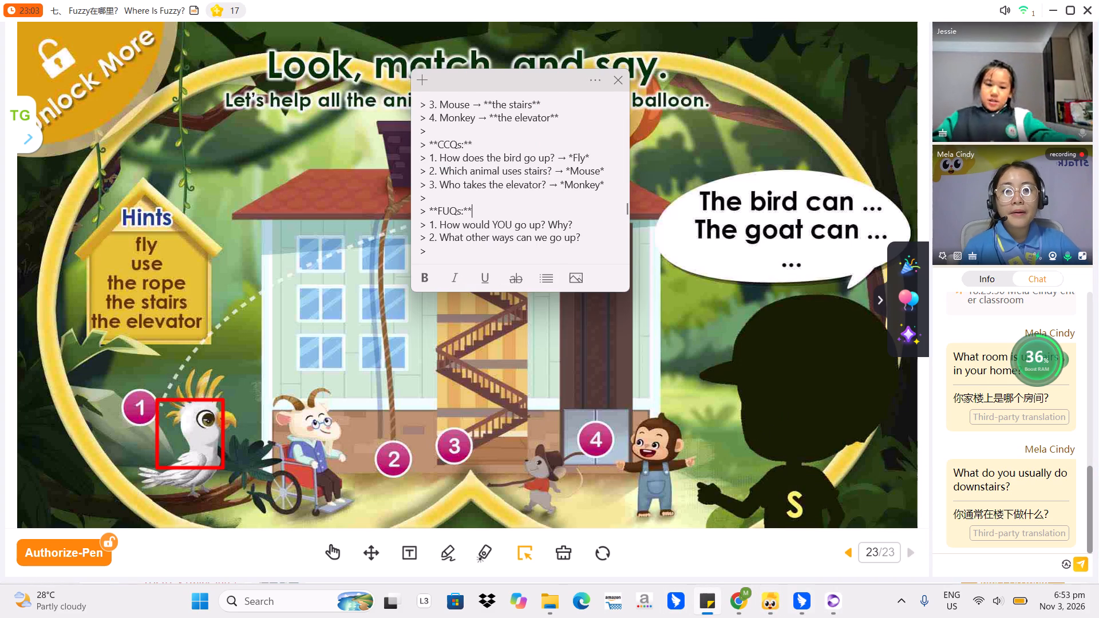
{"action": "scroll", "coordinate": [504, 184], "scroll_direction": "up", "scroll_amount": 1}
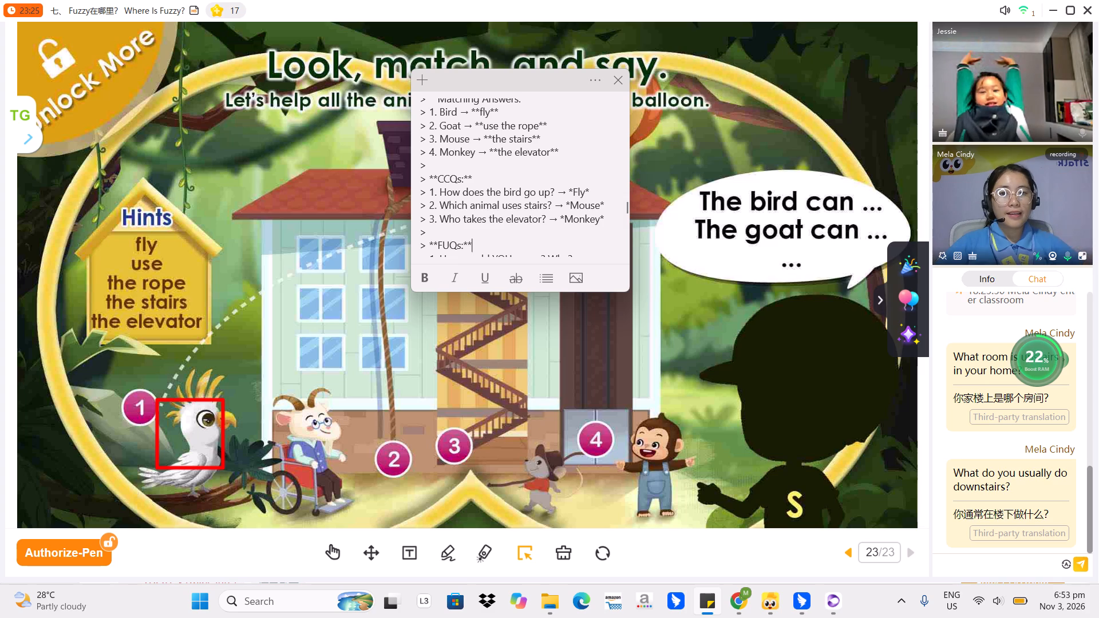
{"action": "left_click", "coordinate": [517, 402]}
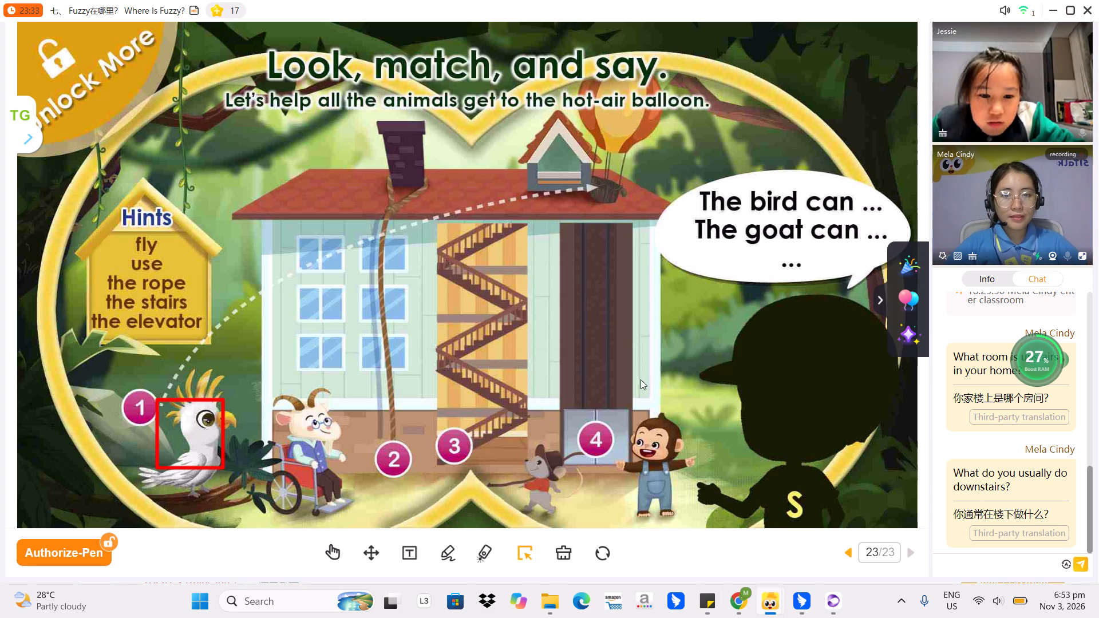
{"action": "left_click", "coordinate": [717, 596]}
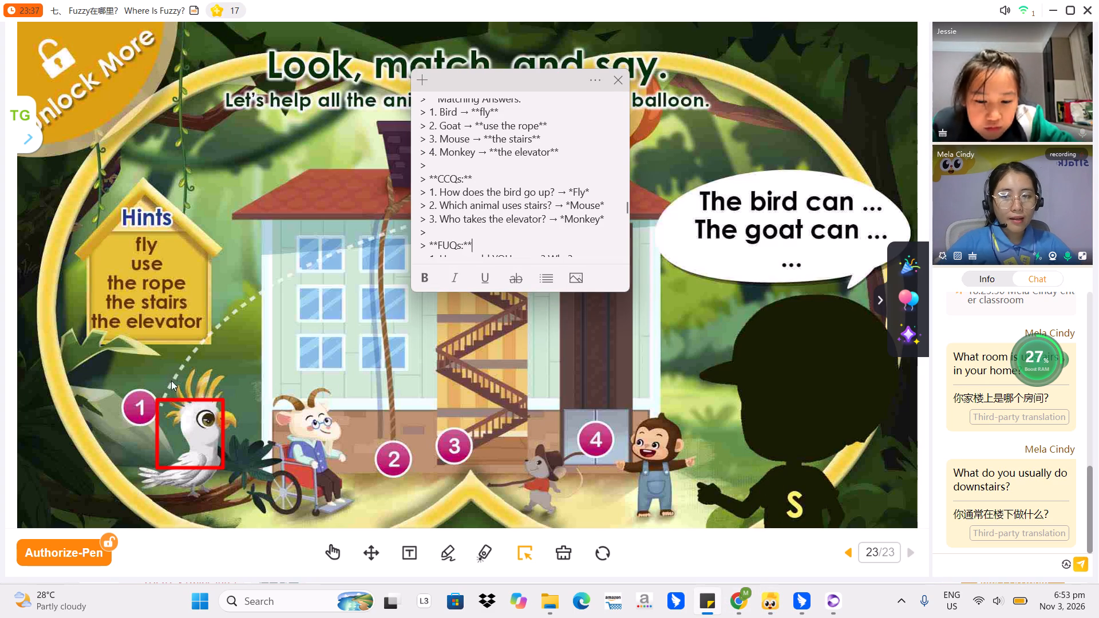
Clear the annotations on the slide and outline the animals from the bird to the monkey with one large rectangle.
{"action": "left_click_drag", "start_coordinate": [102, 366], "coordinate": [727, 532]}
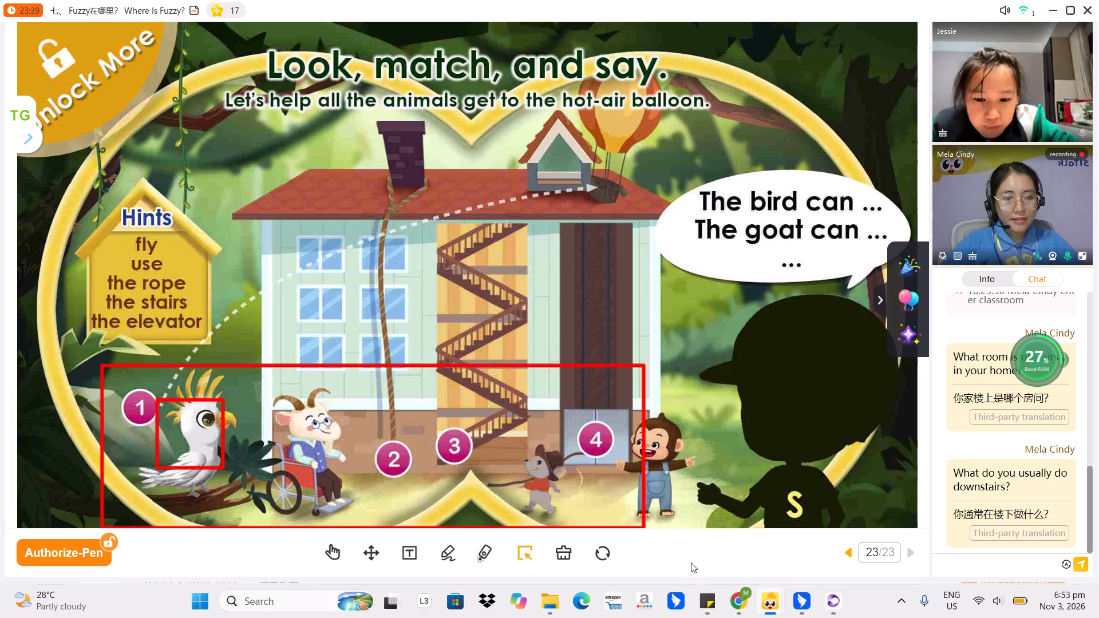
{"action": "left_click", "coordinate": [566, 560]}
{"action": "left_click", "coordinate": [528, 551]}
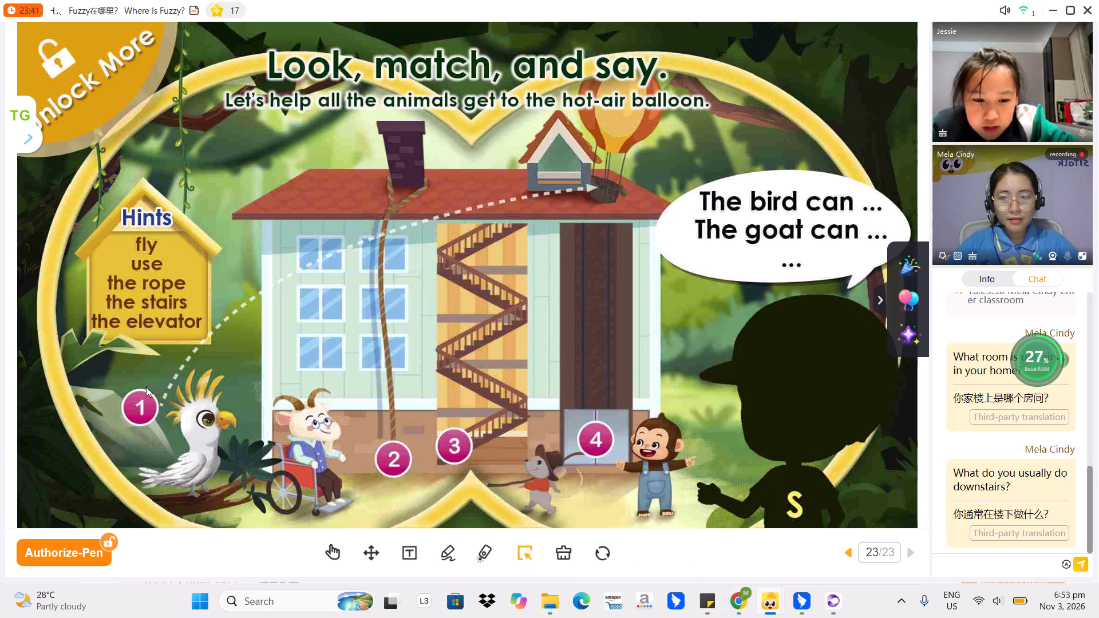
{"action": "left_click_drag", "start_coordinate": [148, 382], "coordinate": [747, 526]}
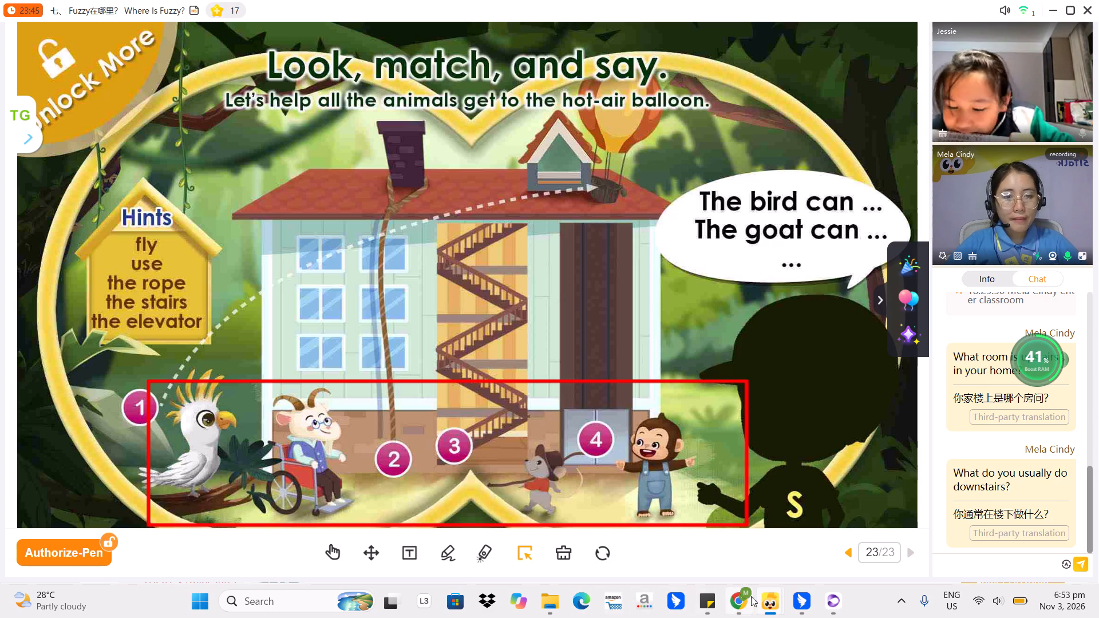
Check the FUQs for the animals activity in the sticky note.
{"action": "left_click", "coordinate": [703, 605]}
{"action": "scroll", "coordinate": [490, 210], "scroll_direction": "down", "scroll_amount": 1}
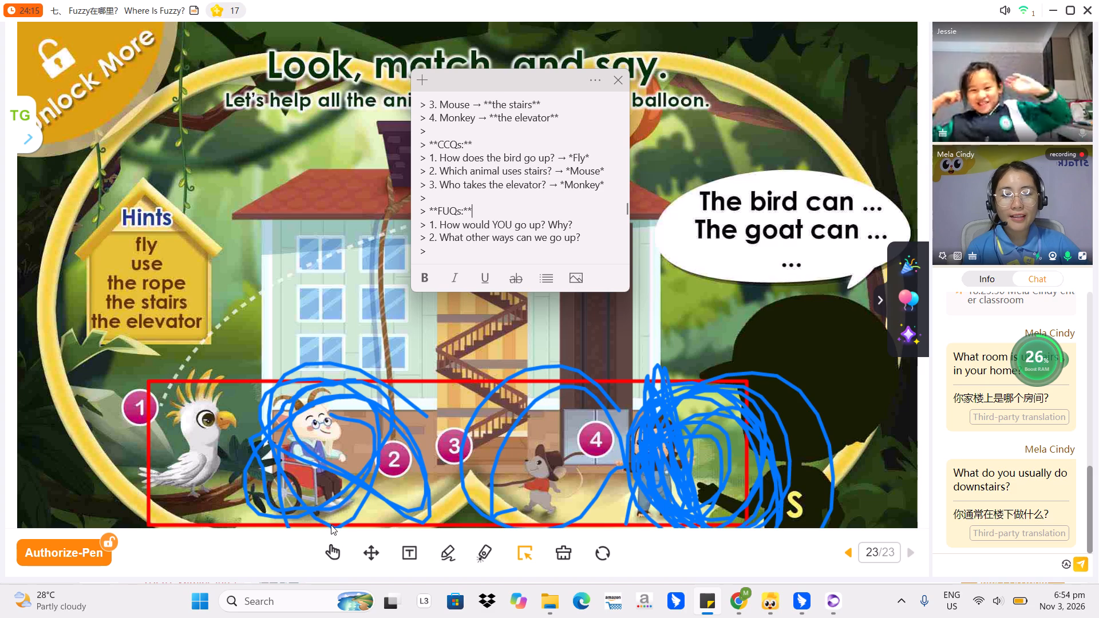
Switch the classroom back to the hand tool and award the student a star.
{"action": "left_click", "coordinate": [331, 557]}
{"action": "left_click", "coordinate": [220, 6]}
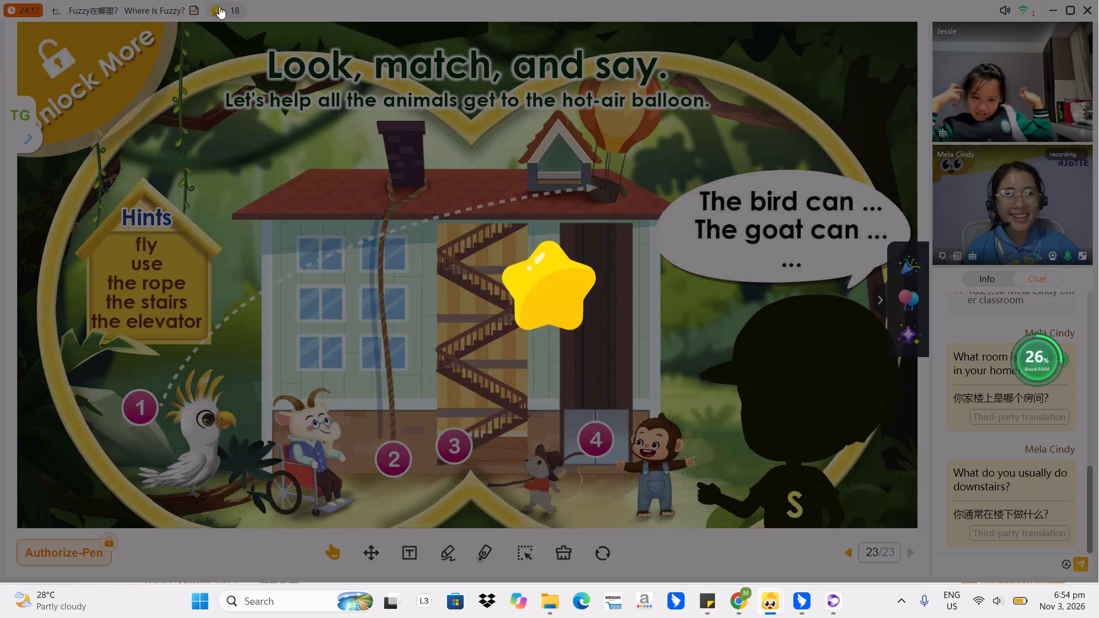
Go back to the Key Sentences slide, advance to the "See you soon!" slide and play the Goodbye Song.
{"action": "left_click", "coordinate": [851, 555]}
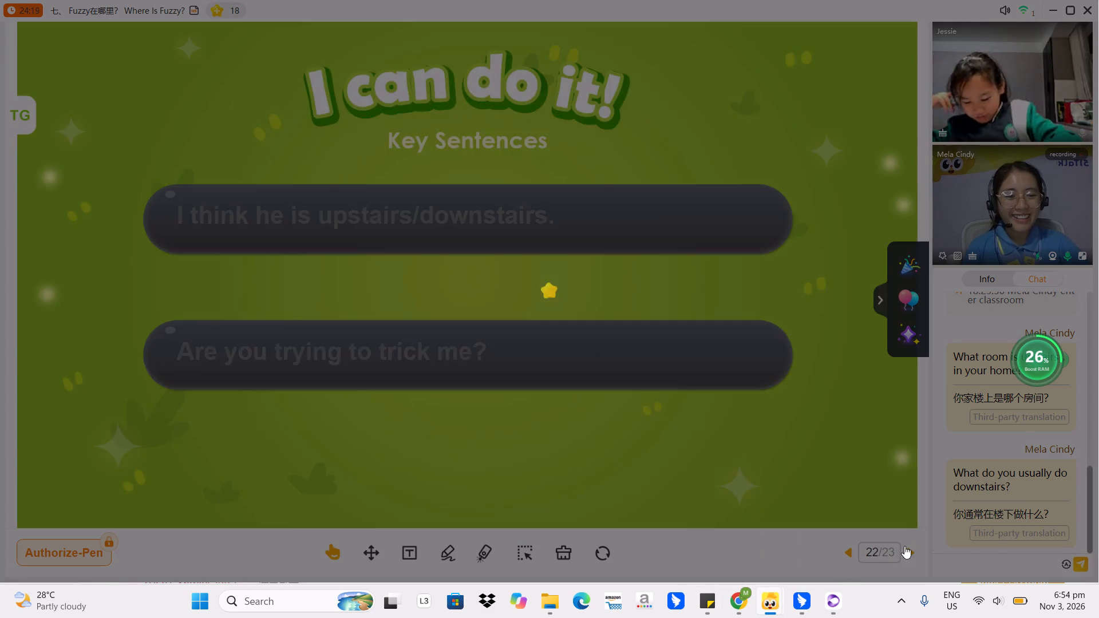
{"action": "left_click", "coordinate": [908, 548]}
{"action": "left_click", "coordinate": [824, 439]}
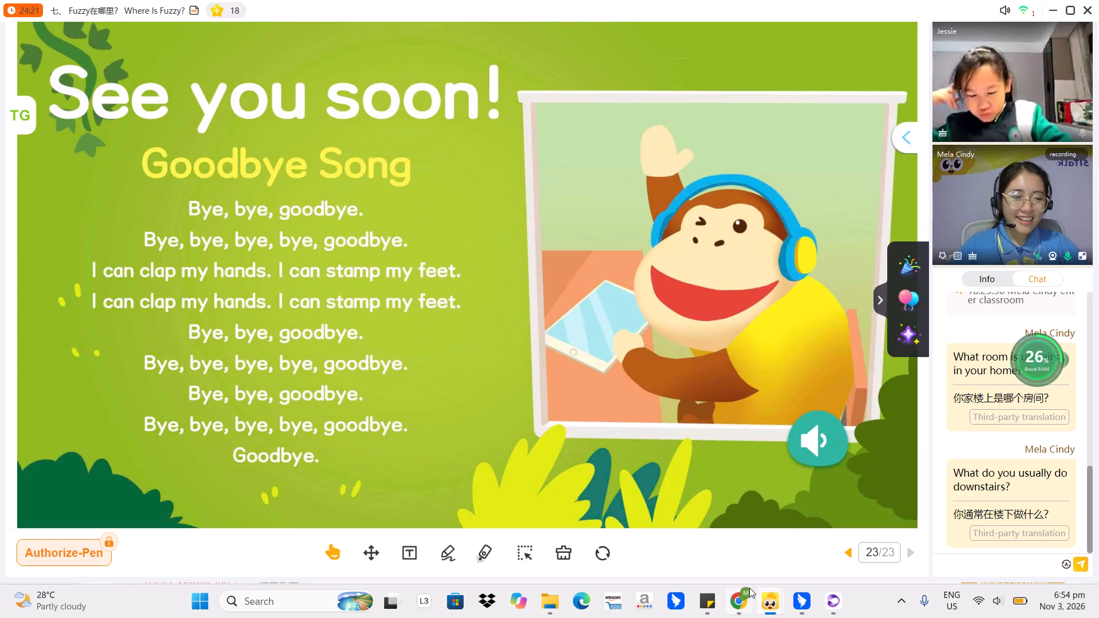
In Chrome, open the lesson memo for the 18:30~19:00 "Where Is Fuzzy?" lesson from Lesson History.
{"action": "left_click", "coordinate": [735, 600]}
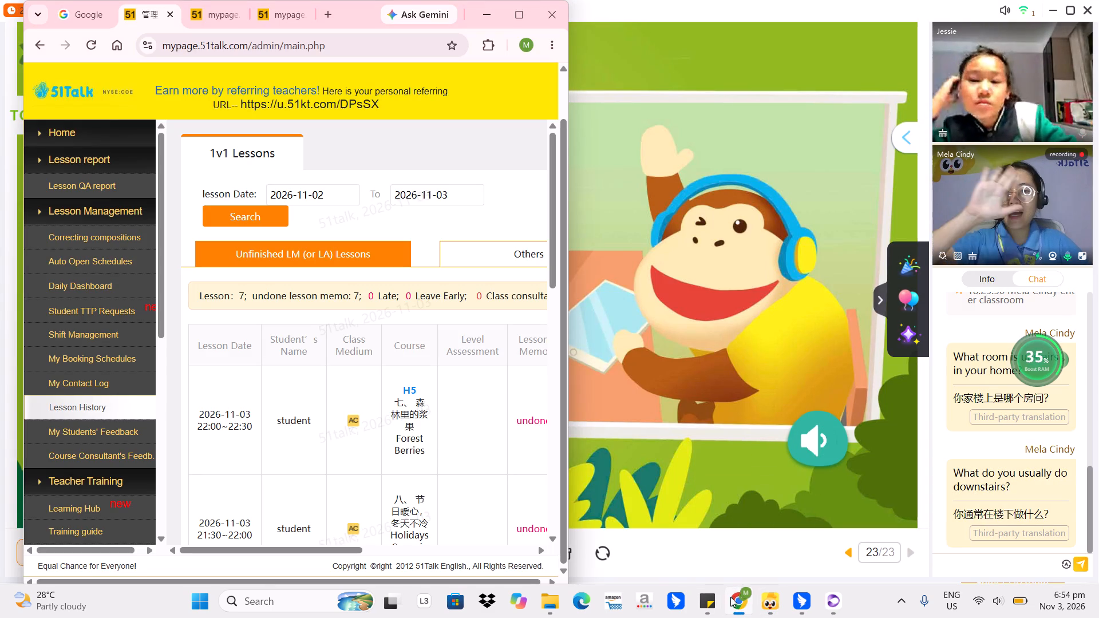
{"action": "left_click", "coordinate": [98, 385]}
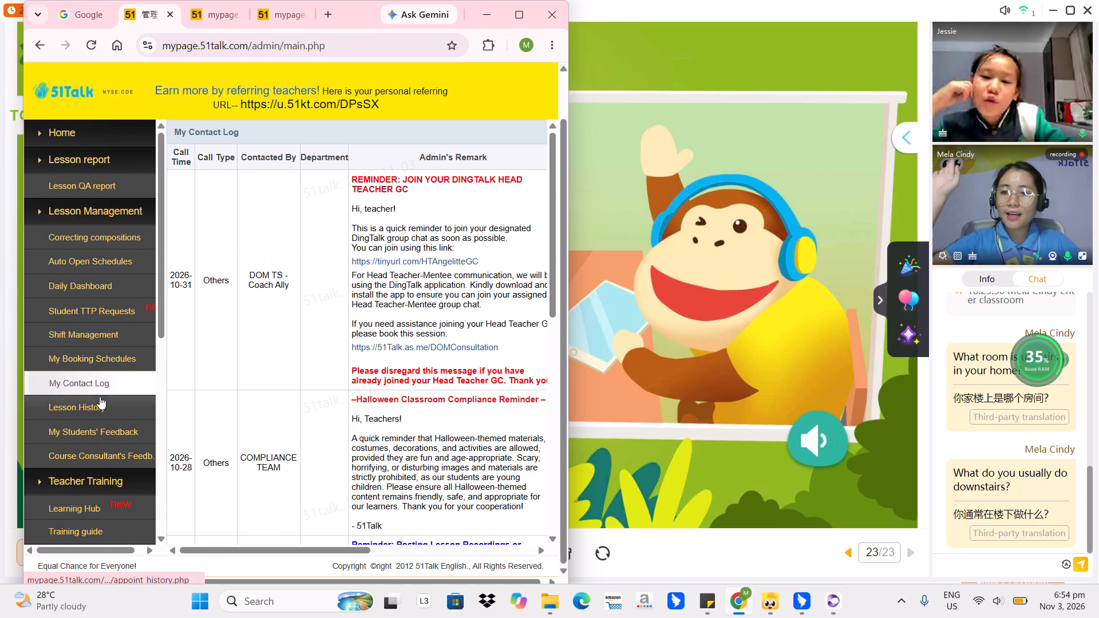
{"action": "left_click", "coordinate": [97, 402]}
{"action": "scroll", "coordinate": [381, 342], "scroll_direction": "down", "scroll_amount": 3}
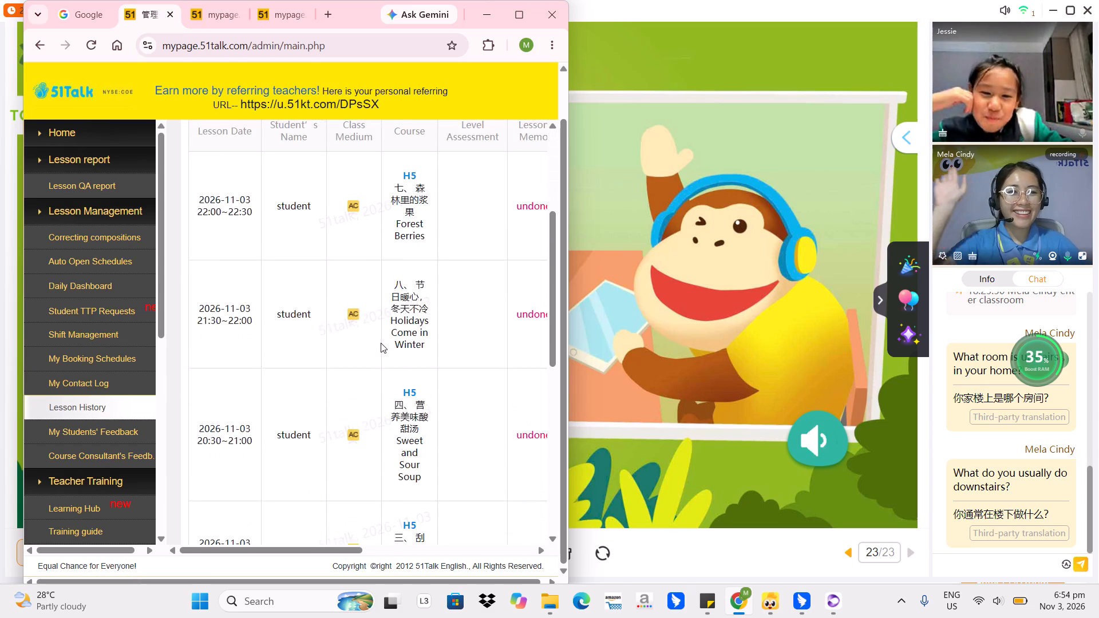
{"action": "scroll", "coordinate": [381, 342], "scroll_direction": "down", "scroll_amount": 11}
{"action": "left_click", "coordinate": [322, 540]}
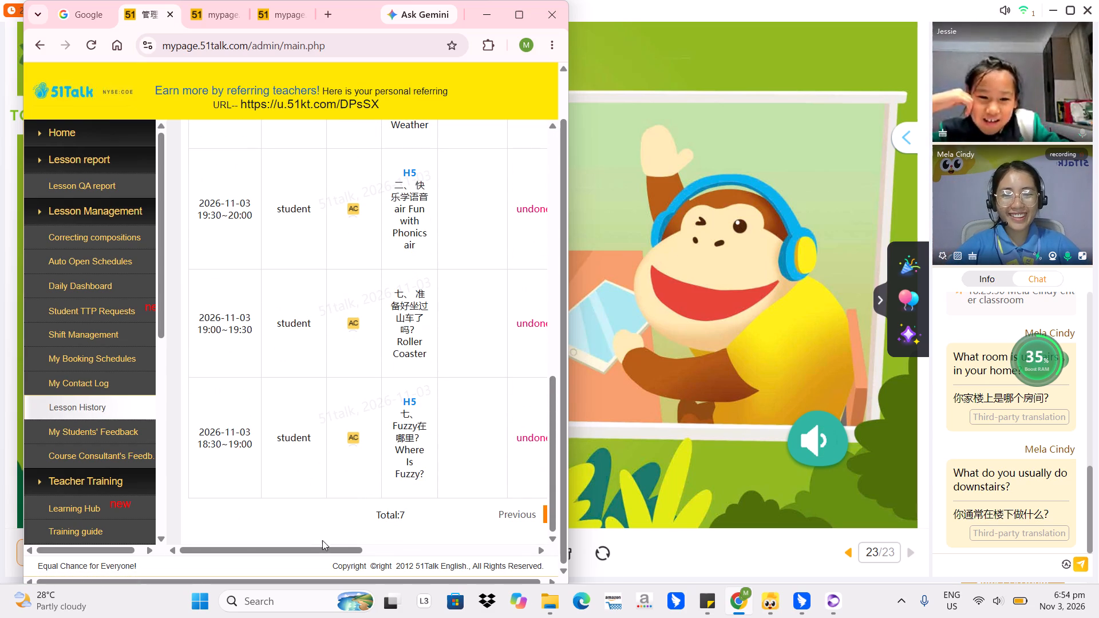
{"action": "left_click_drag", "start_coordinate": [318, 546], "coordinate": [369, 550]}
{"action": "left_click", "coordinate": [426, 437]}
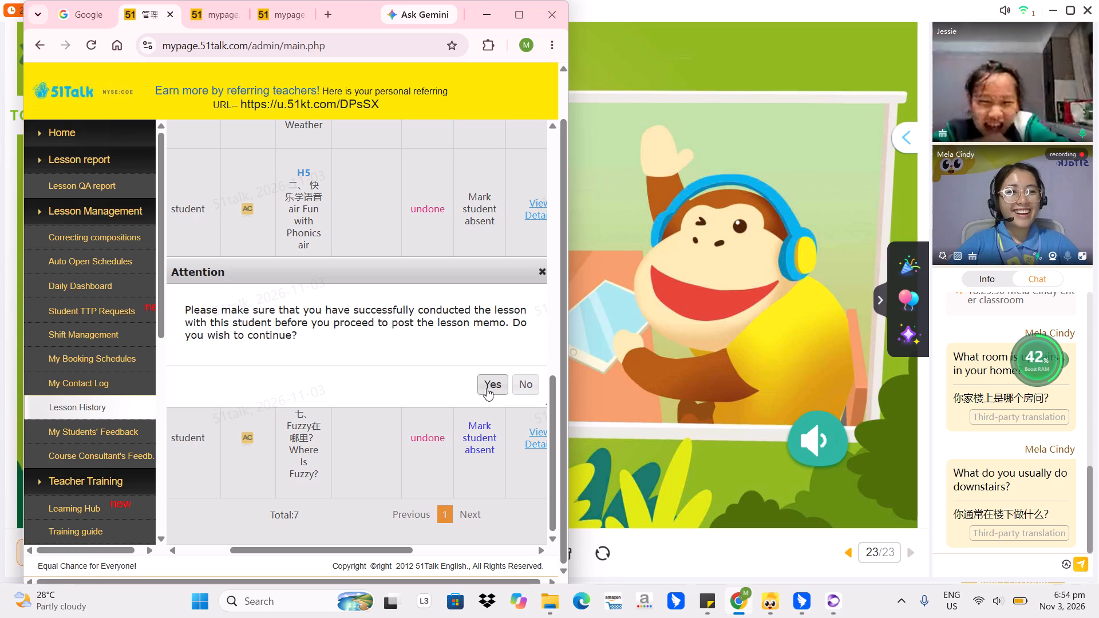
{"action": "left_click", "coordinate": [487, 388]}
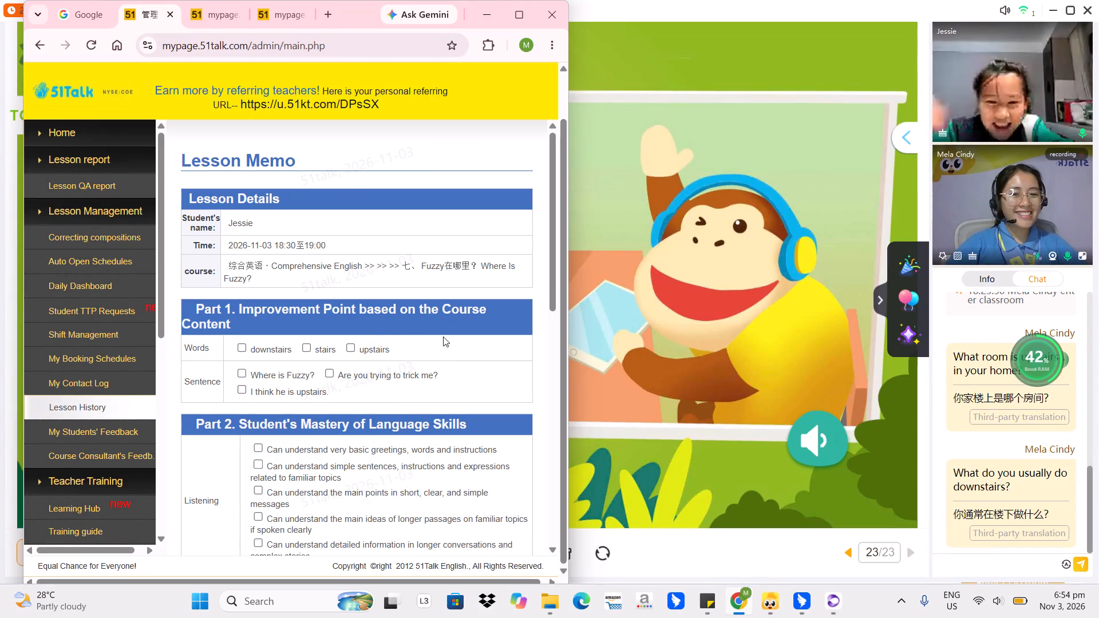
In Part 1 of the memo, mark the word "downstairs" and the sentence "Are you trying to trick me?" as improvement points.
{"action": "scroll", "coordinate": [359, 318], "scroll_direction": "down", "scroll_amount": 2}
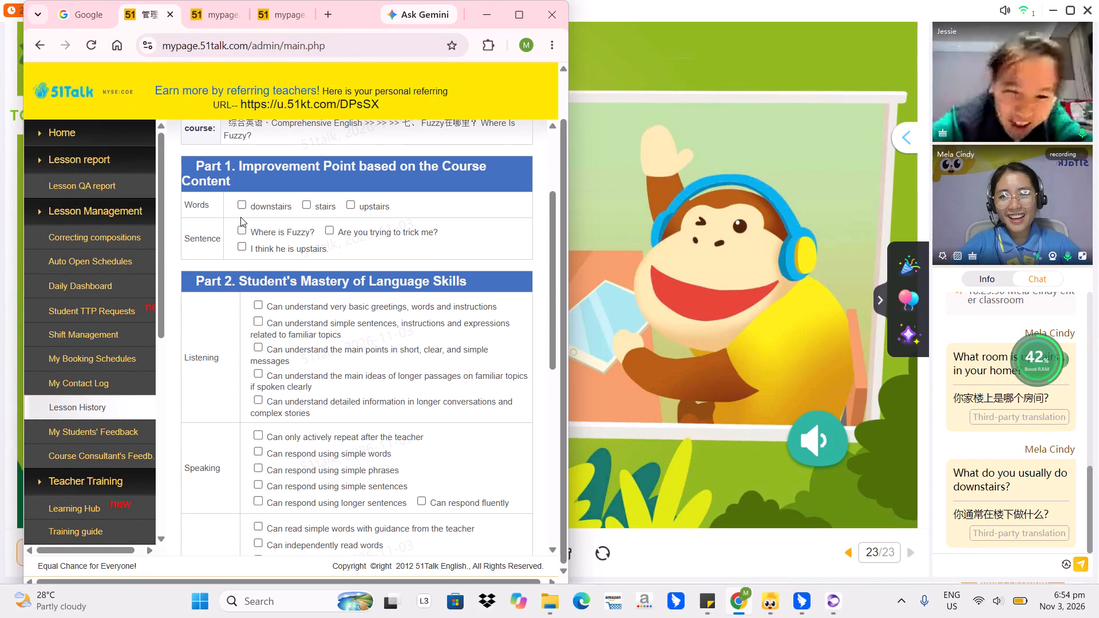
{"action": "left_click", "coordinate": [238, 203]}
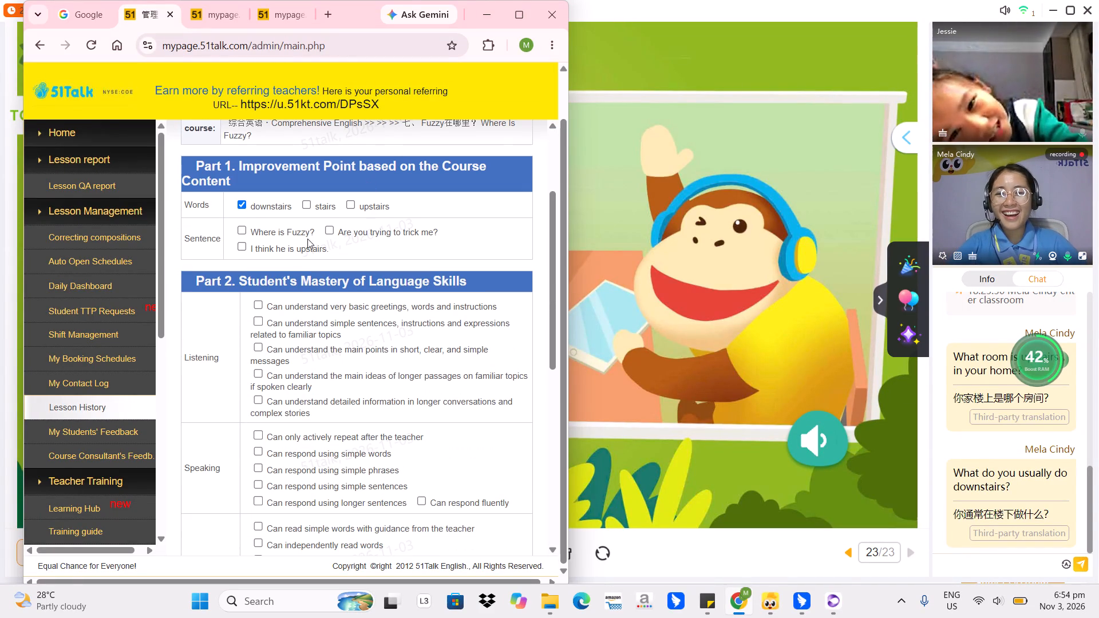
{"action": "left_click", "coordinate": [326, 229]}
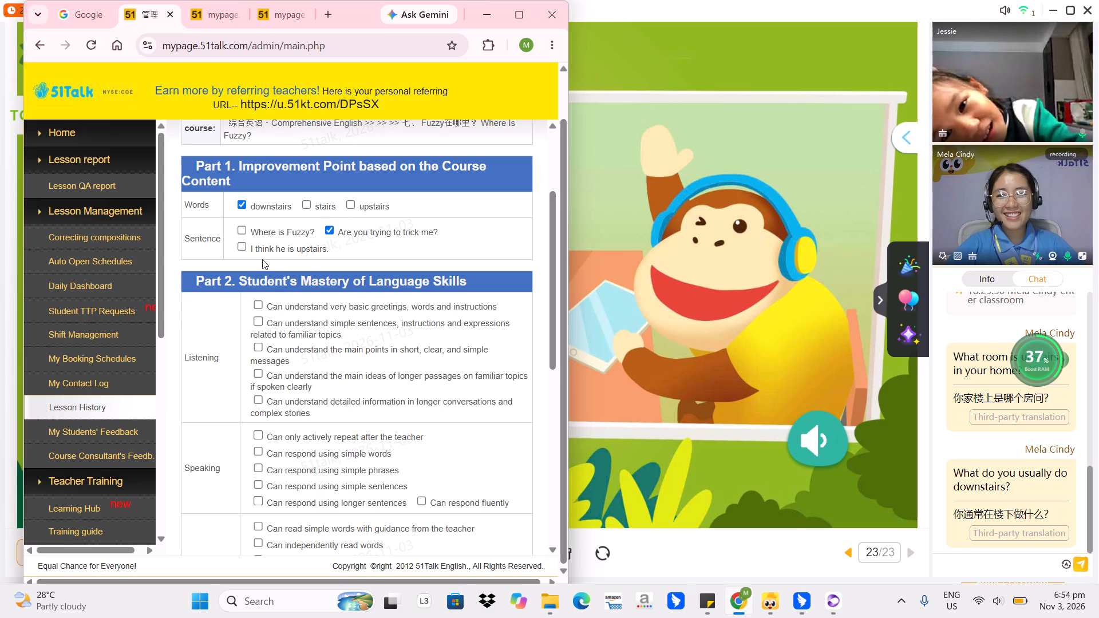
Rate Part 2: main points in short, simple messages; responds using simple phrases; reads words but needs guidance with sentences; pronunciation very accurate.
{"action": "left_click", "coordinate": [260, 347]}
{"action": "scroll", "coordinate": [288, 342], "scroll_direction": "down", "scroll_amount": 2}
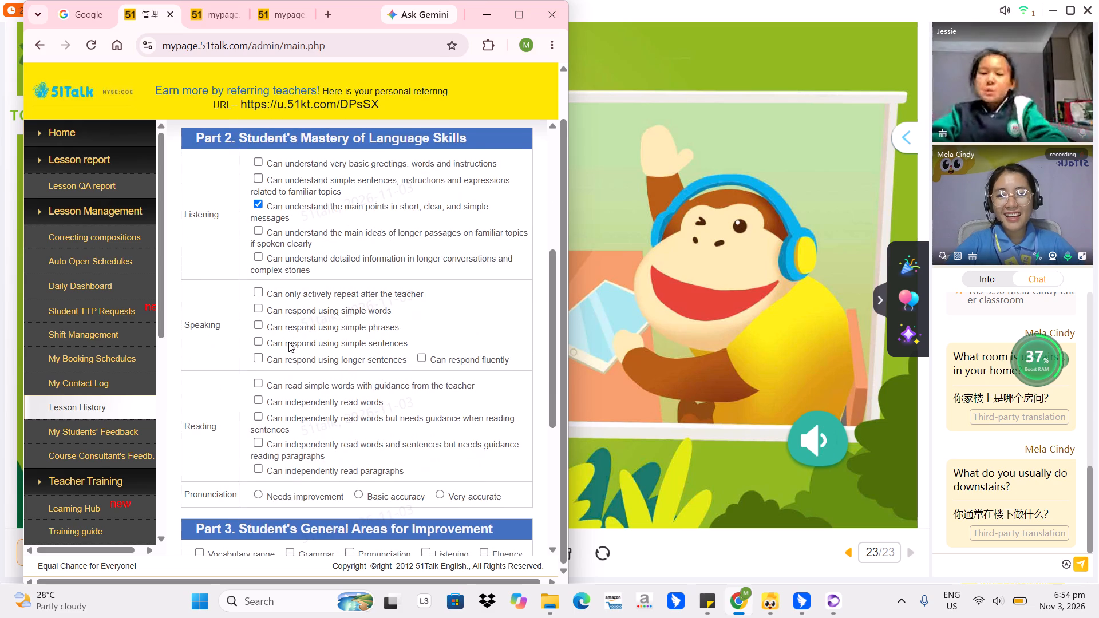
{"action": "left_click", "coordinate": [256, 326]}
{"action": "scroll", "coordinate": [389, 354], "scroll_direction": "down", "scroll_amount": 2}
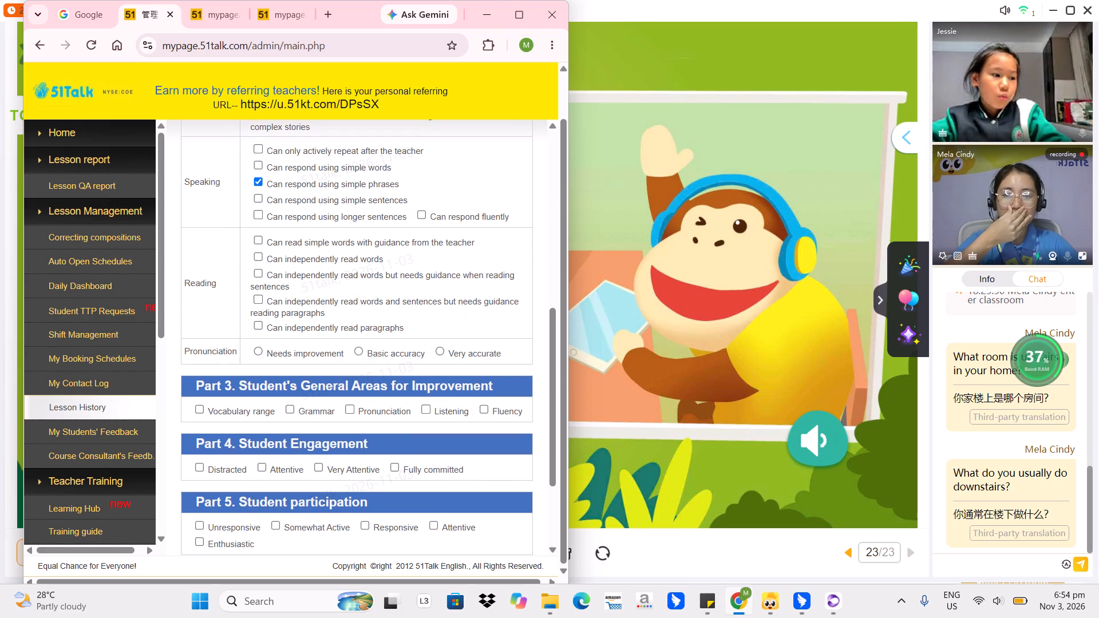
{"action": "left_click", "coordinate": [260, 275]}
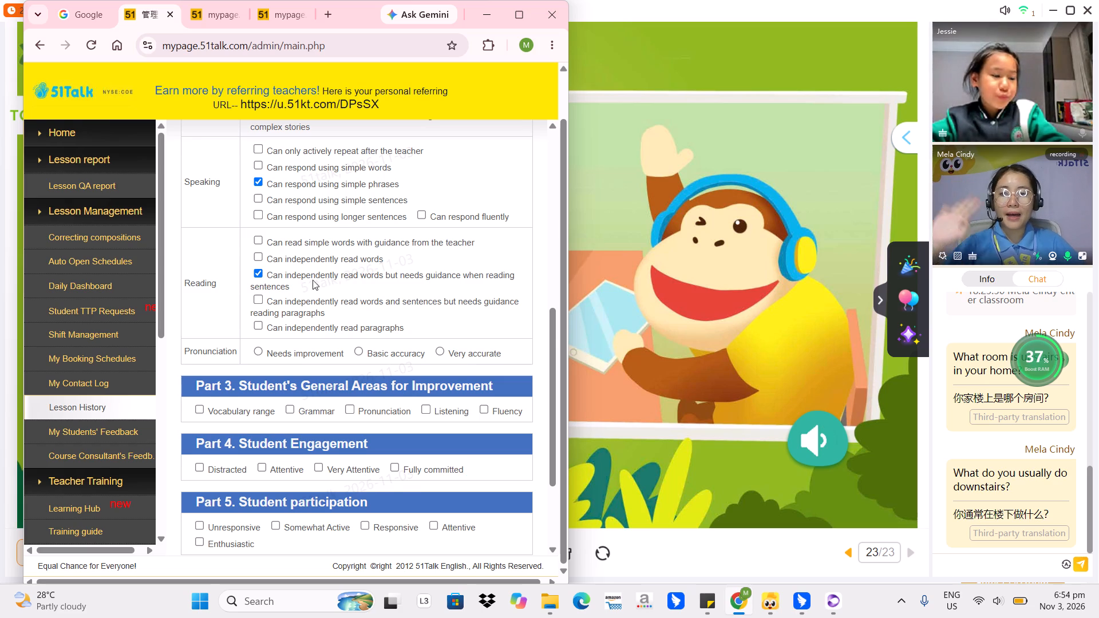
{"action": "scroll", "coordinate": [313, 283], "scroll_direction": "down", "scroll_amount": 1}
{"action": "left_click", "coordinate": [437, 280]}
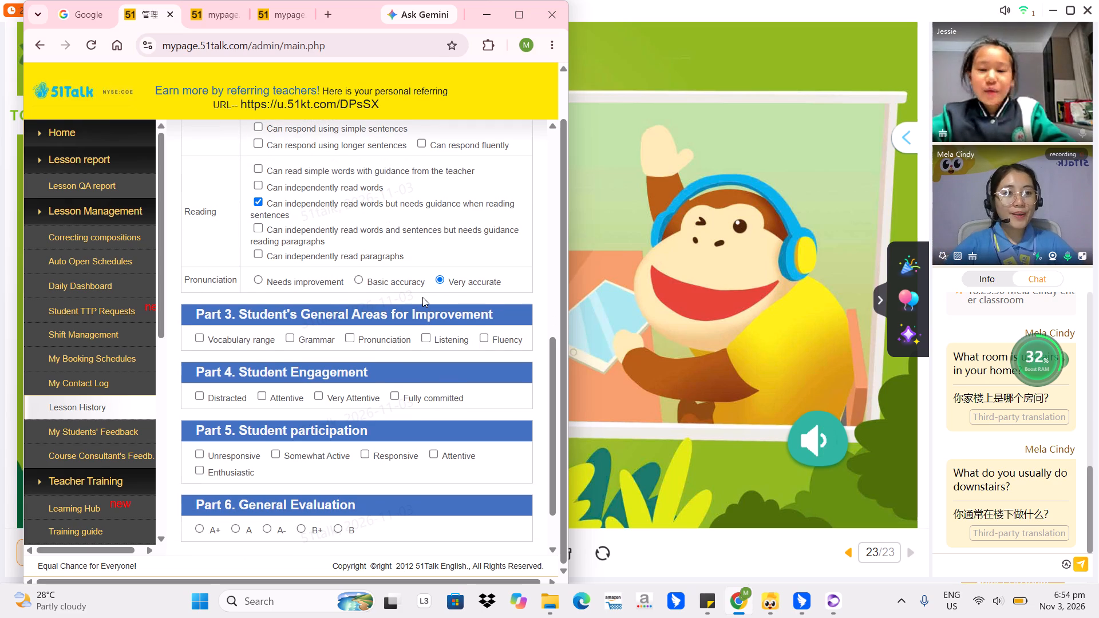
Mark Fluency as the student's general area for improvement in Part 3.
{"action": "scroll", "coordinate": [422, 299], "scroll_direction": "down", "scroll_amount": 1}
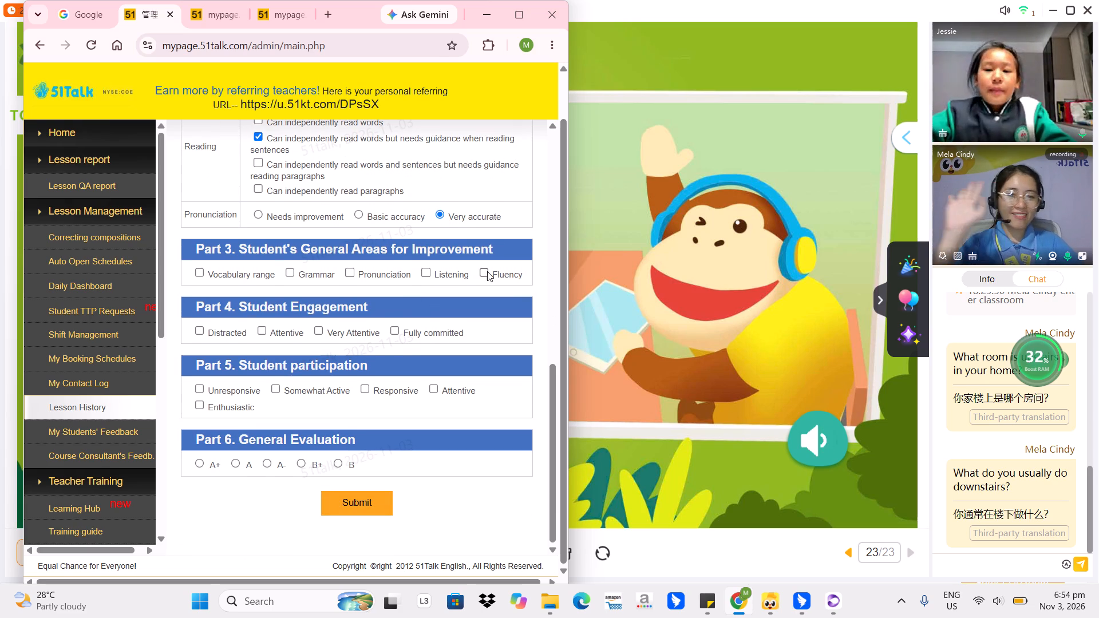
{"action": "left_click", "coordinate": [487, 271]}
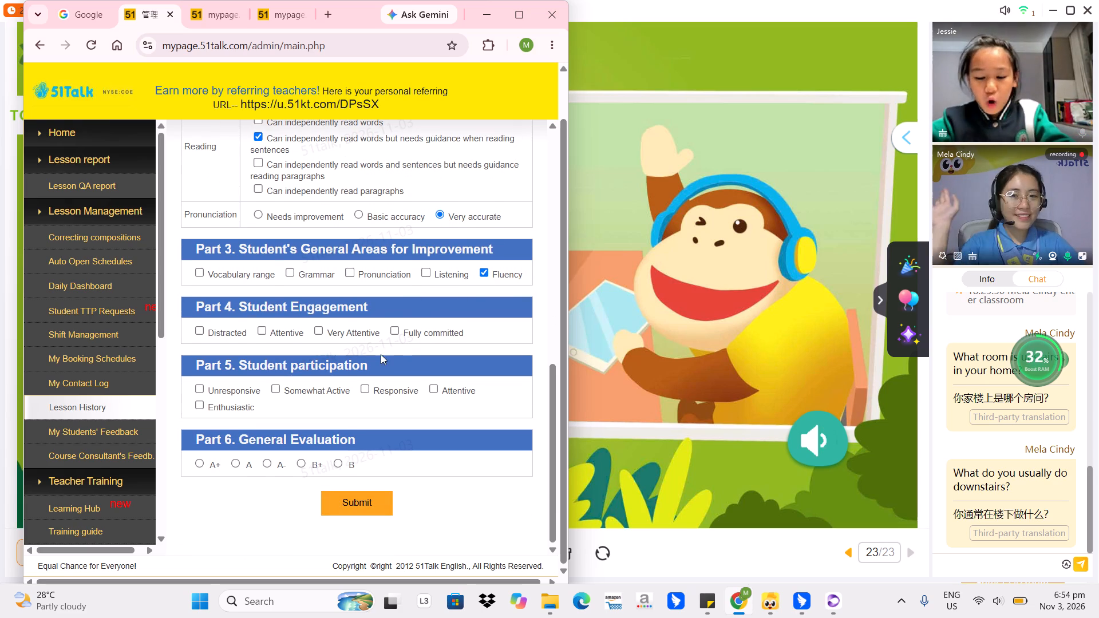
Rate the student's engagement as Fully committed, participation as Enthusiastic, and general evaluation as A+ in Parts 4 to 6.
{"action": "left_click", "coordinate": [396, 328]}
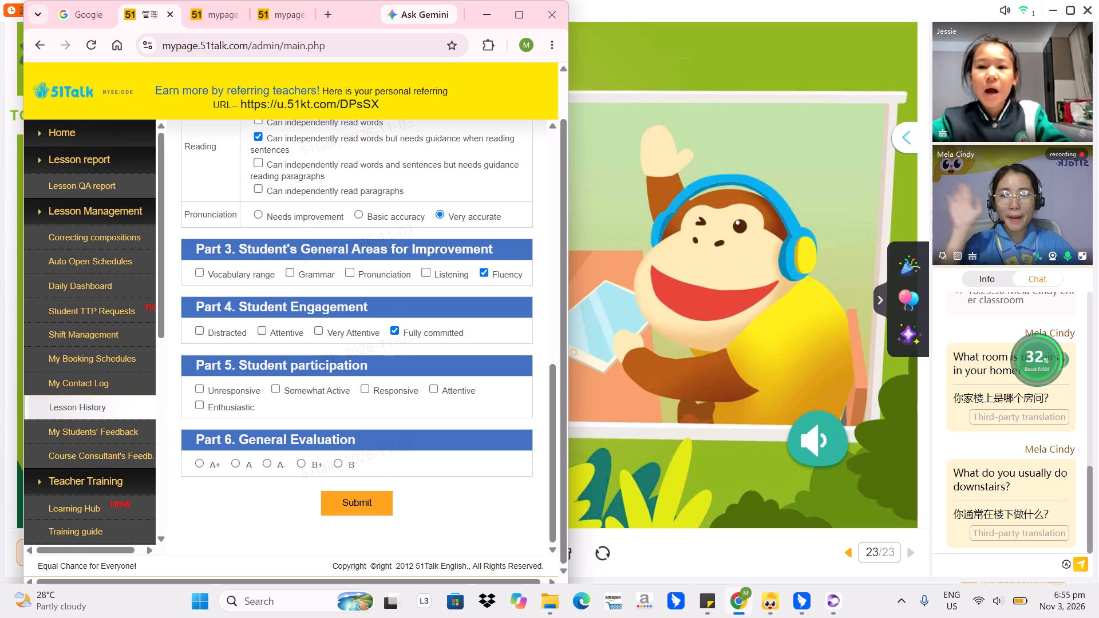
{"action": "left_click", "coordinate": [201, 407]}
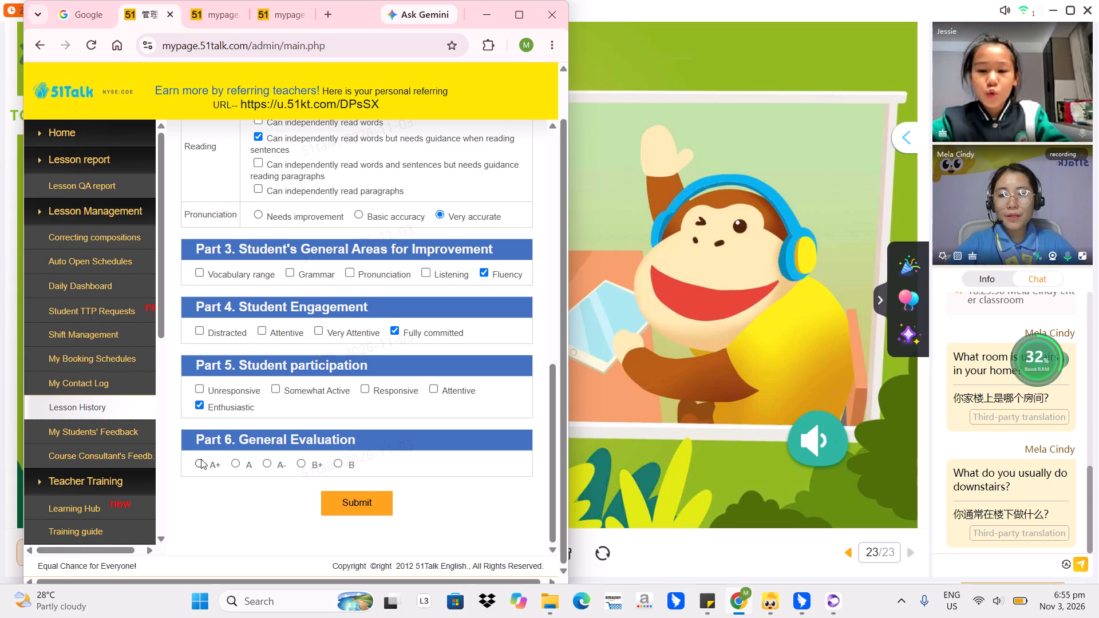
{"action": "left_click", "coordinate": [201, 459]}
Review the completed ratings and submit the lesson memo.
{"action": "scroll", "coordinate": [350, 439], "scroll_direction": "down", "scroll_amount": 3}
{"action": "scroll", "coordinate": [377, 306], "scroll_direction": "up", "scroll_amount": 3}
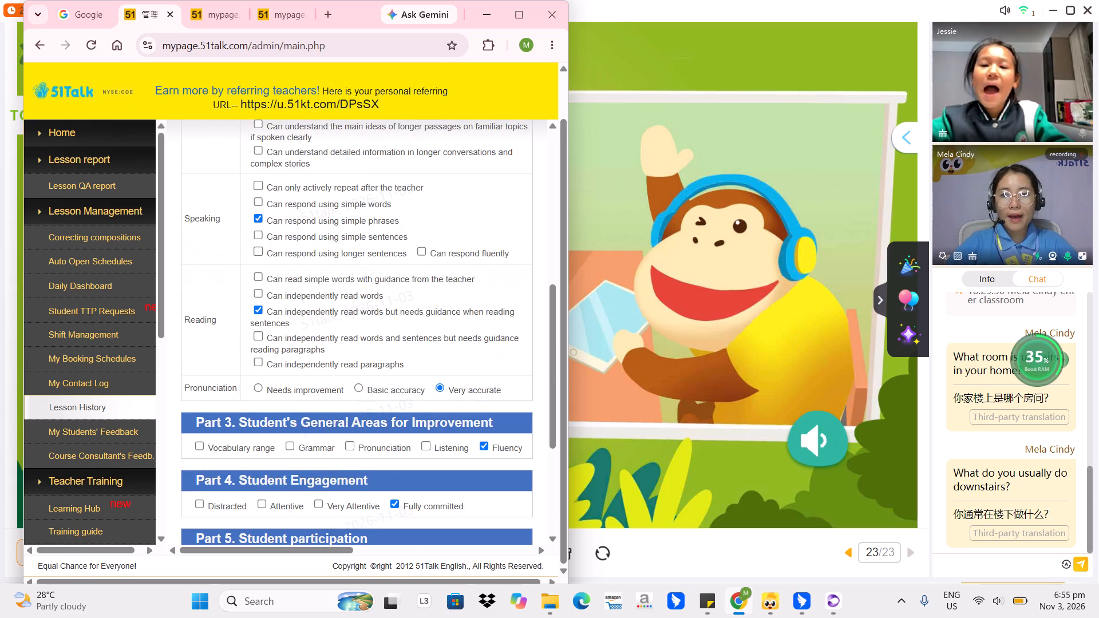
{"action": "scroll", "coordinate": [327, 251], "scroll_direction": "up", "scroll_amount": 2}
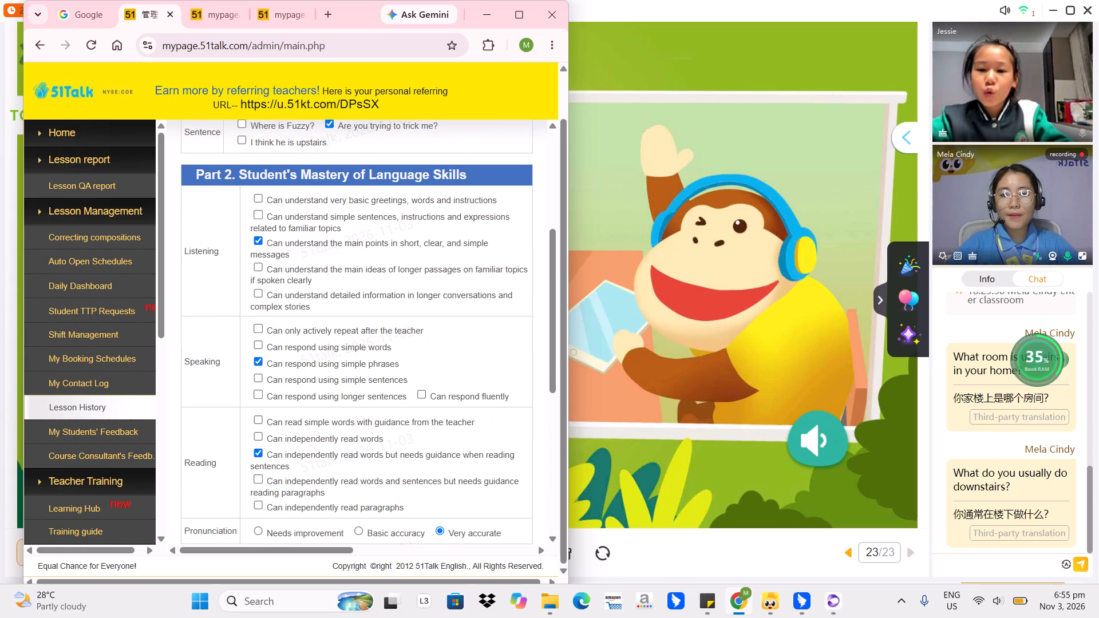
{"action": "scroll", "coordinate": [401, 374], "scroll_direction": "down", "scroll_amount": 8}
{"action": "left_click", "coordinate": [354, 501]}
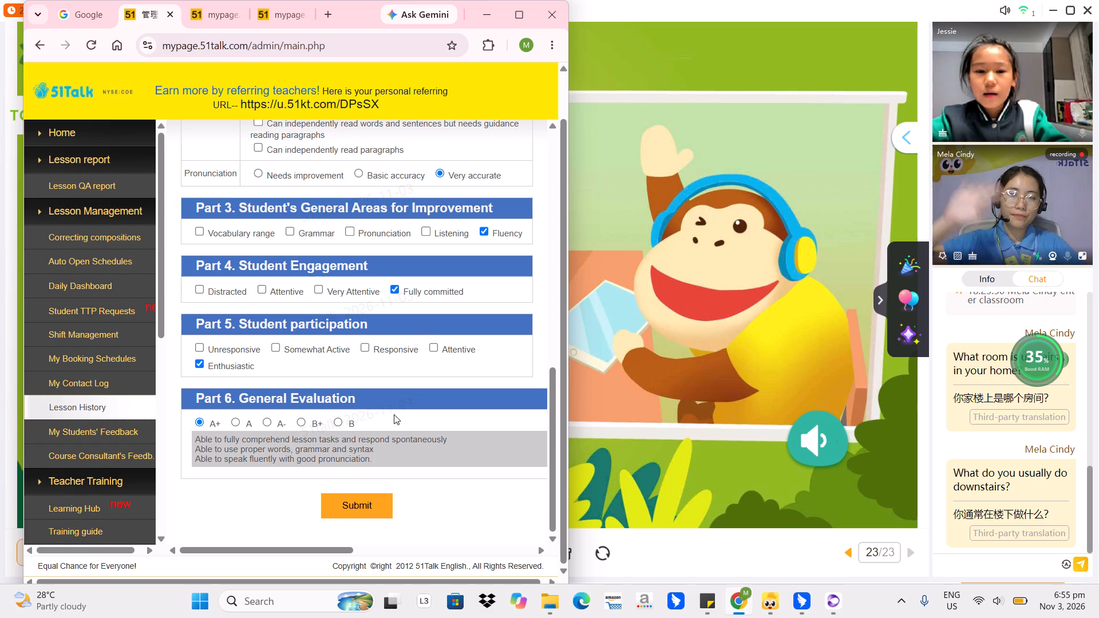
{"action": "left_click", "coordinate": [375, 395]}
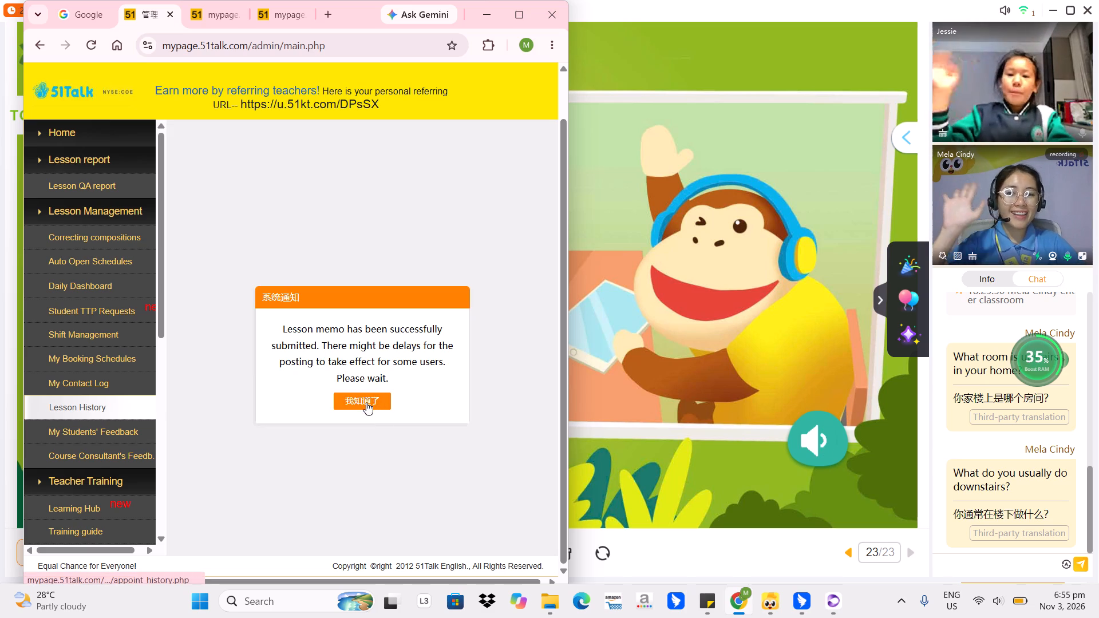
Return to the 51Talk classroom and leave the finished "Where Is Fuzzy?" lesson.
{"action": "left_click", "coordinate": [652, 270]}
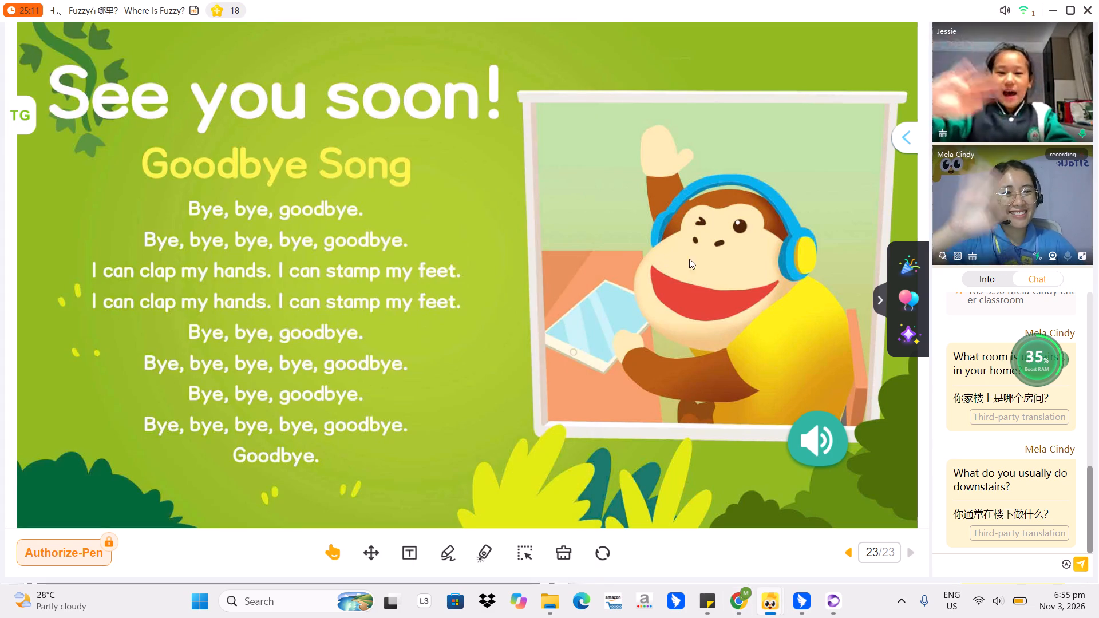
{"action": "left_click", "coordinate": [1091, 5]}
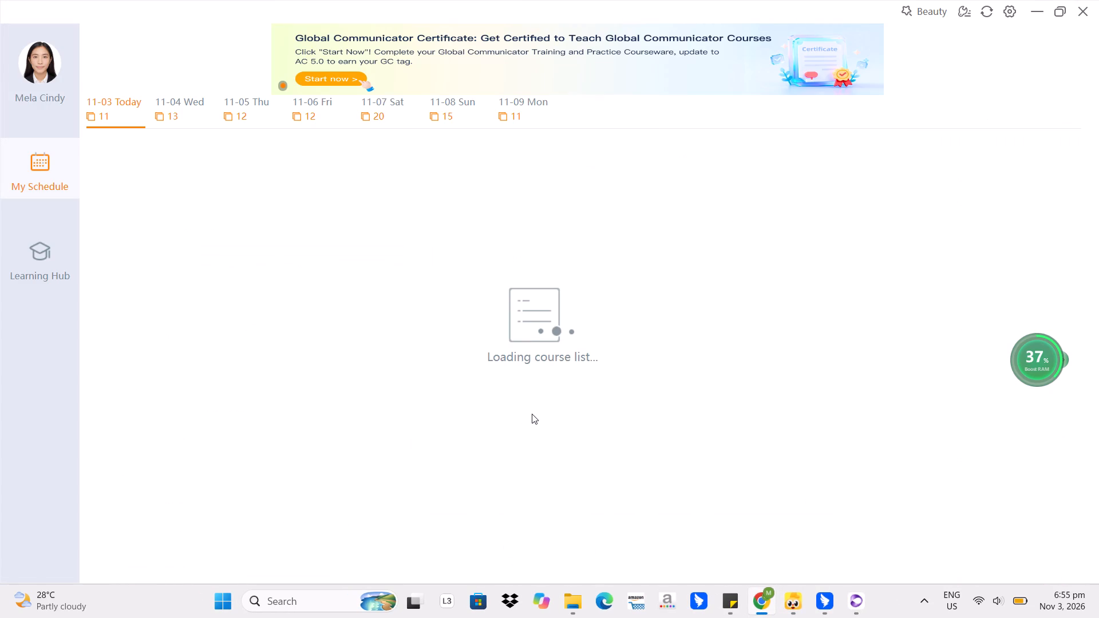
Look through today's upcoming lessons in My Schedule, down to the 22:00 lesson.
{"action": "scroll", "coordinate": [503, 443], "scroll_direction": "down", "scroll_amount": 6}
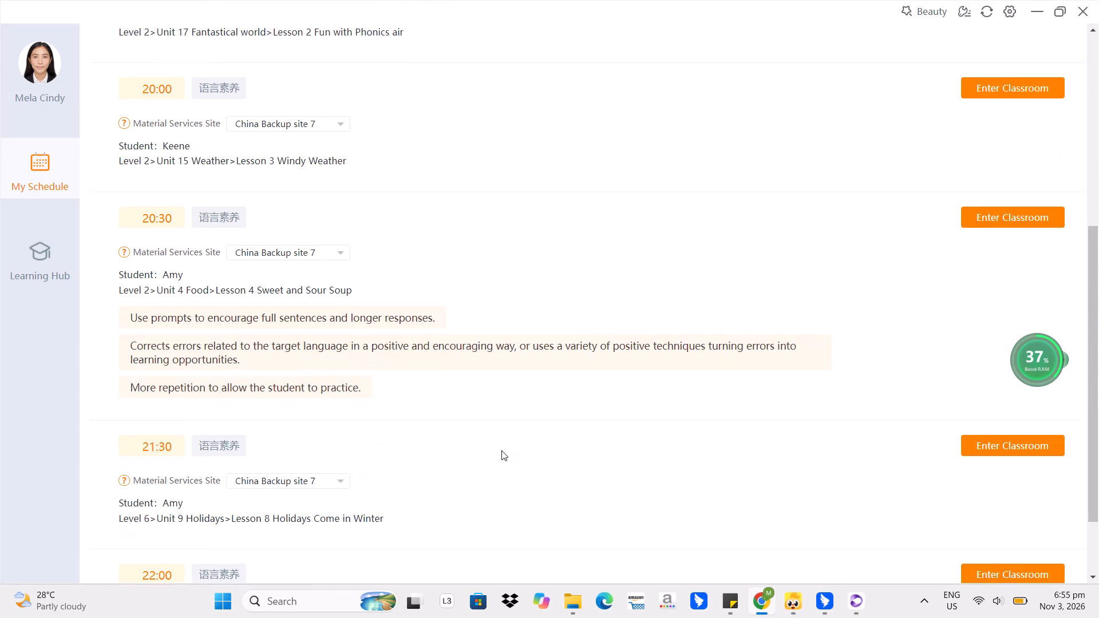
{"action": "scroll", "coordinate": [501, 450], "scroll_direction": "down", "scroll_amount": 3}
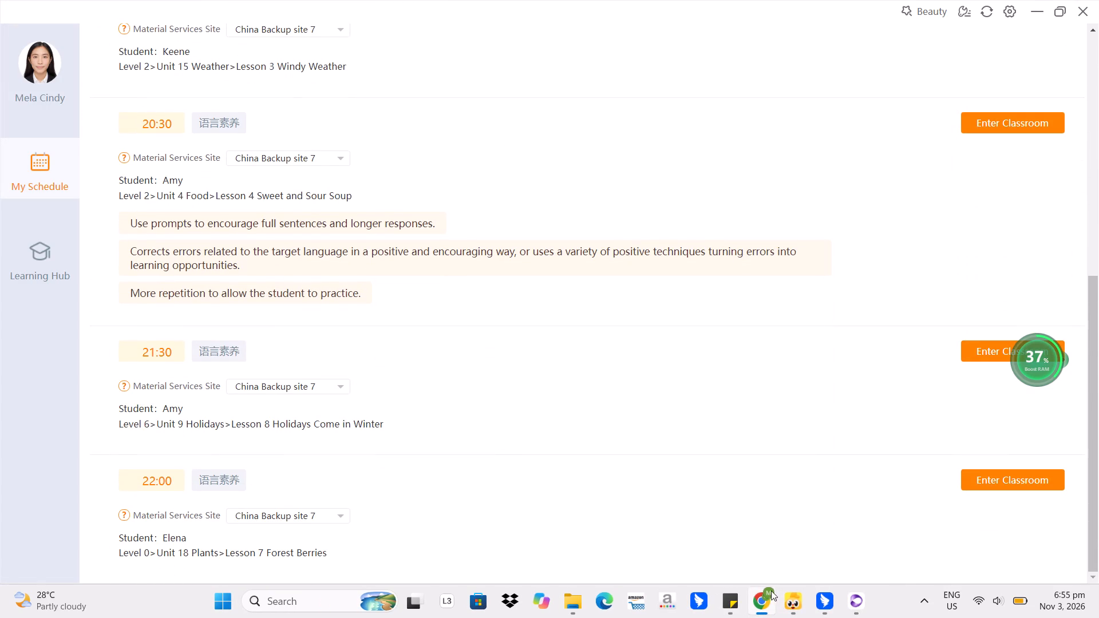
Switch to Chrome, maximize it, and examine this week's evening lessons in Your Schedule on the teacher portal's home page.
{"action": "left_click", "coordinate": [772, 599]}
{"action": "left_click", "coordinate": [766, 602]}
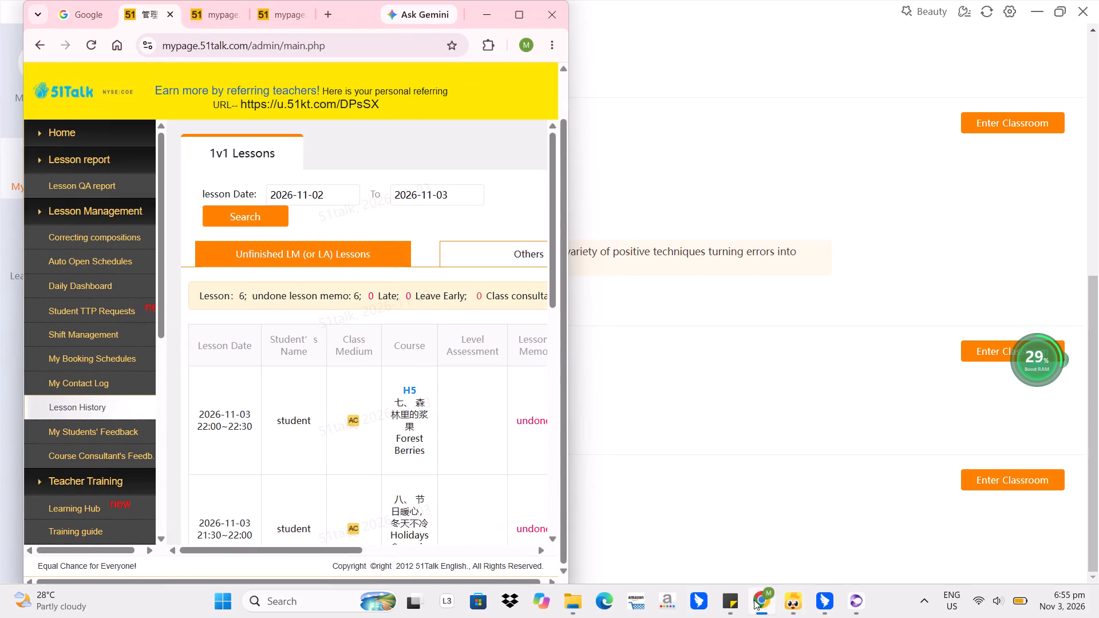
{"action": "left_click", "coordinate": [525, 13]}
{"action": "left_click", "coordinate": [86, 128]}
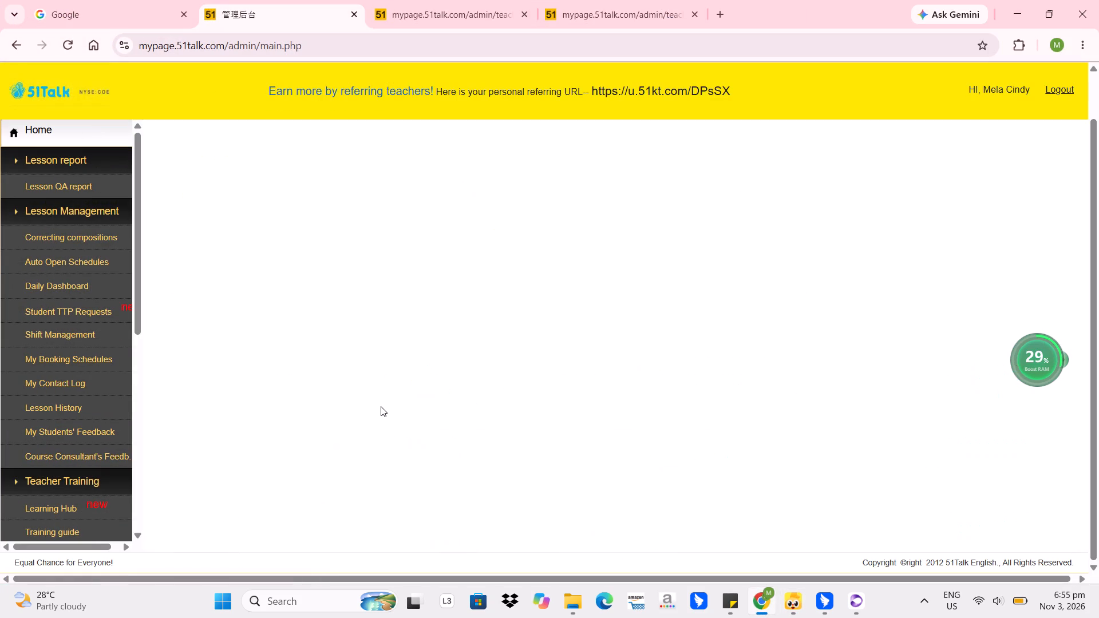
{"action": "scroll", "coordinate": [373, 423], "scroll_direction": "down", "scroll_amount": 8}
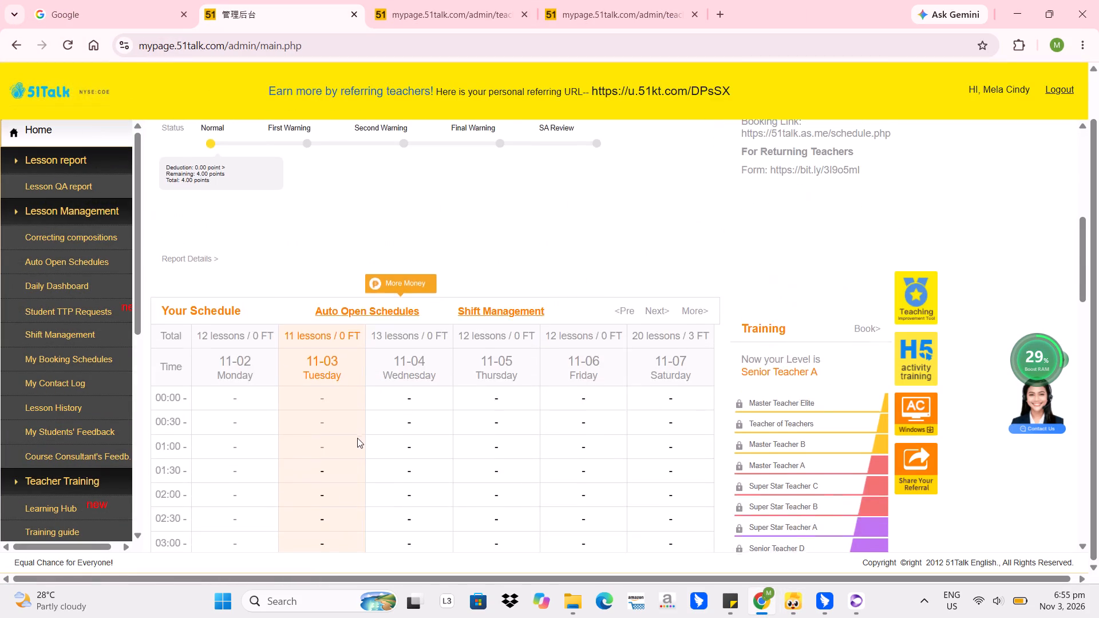
{"action": "scroll", "coordinate": [357, 438], "scroll_direction": "down", "scroll_amount": 7}
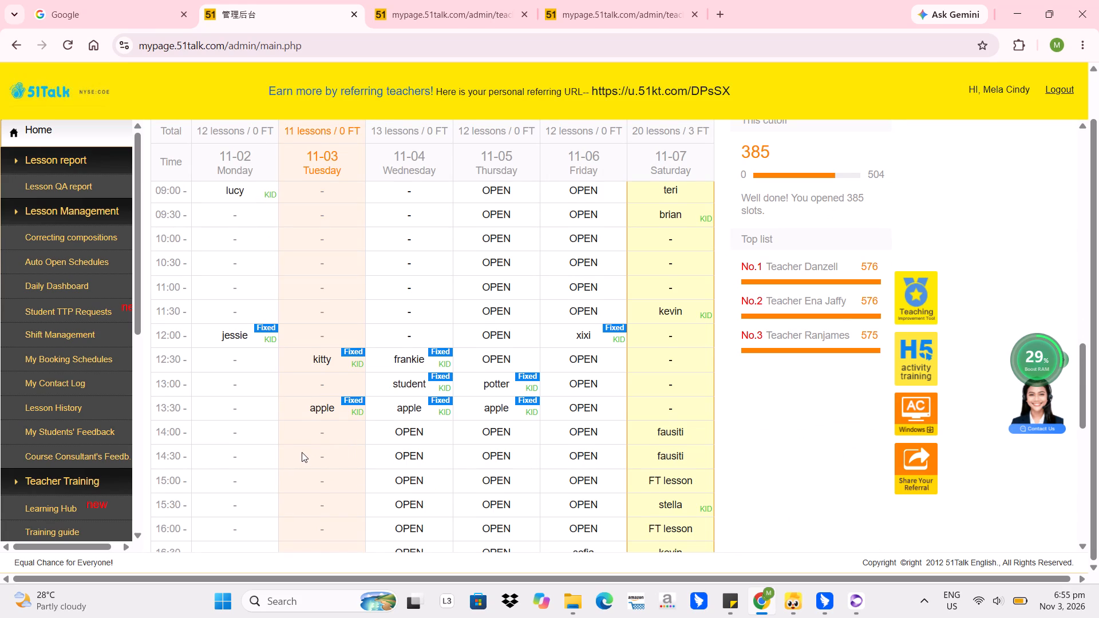
{"action": "scroll", "coordinate": [331, 439], "scroll_direction": "down", "scroll_amount": 4}
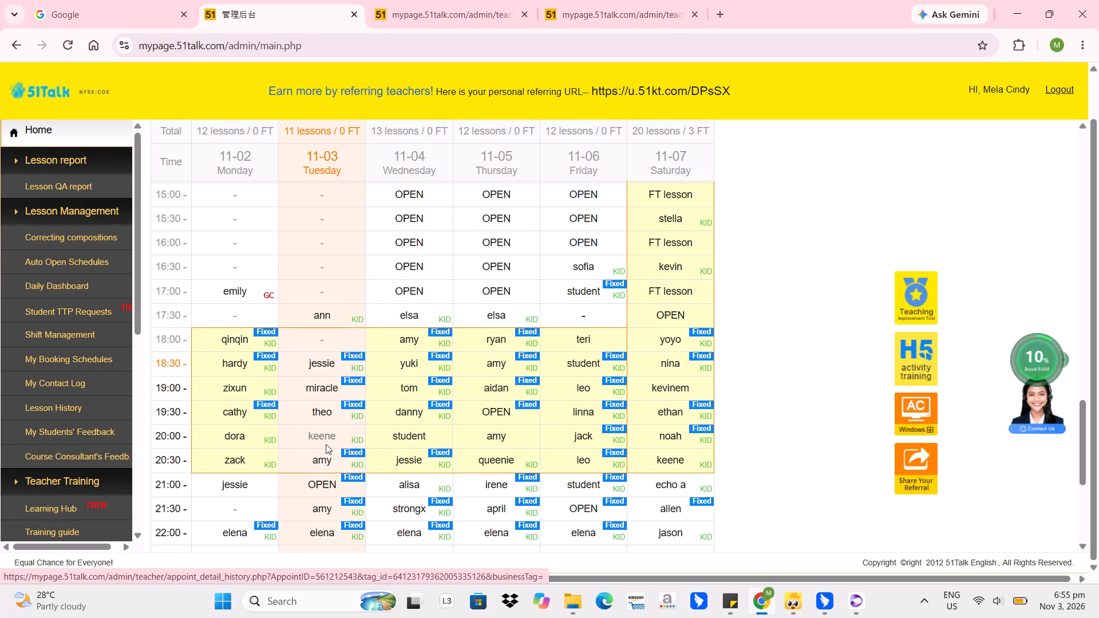
Open Auto Open Schedules and examine the weekly fixed slots, including the evening hours.
{"action": "left_click", "coordinate": [69, 267]}
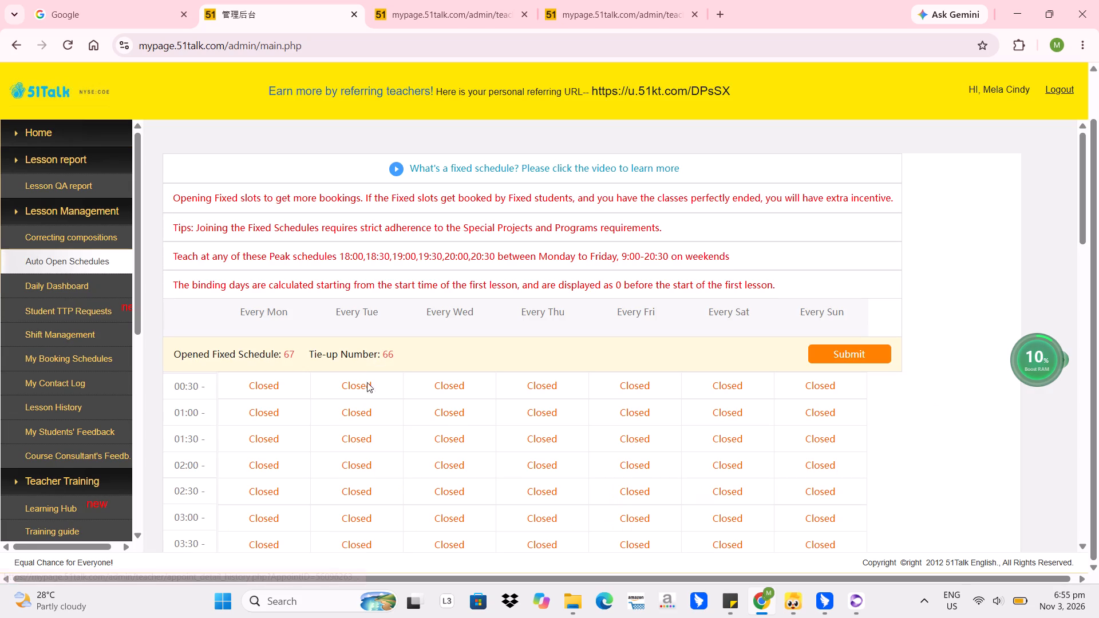
{"action": "scroll", "coordinate": [381, 442], "scroll_direction": "down", "scroll_amount": 10}
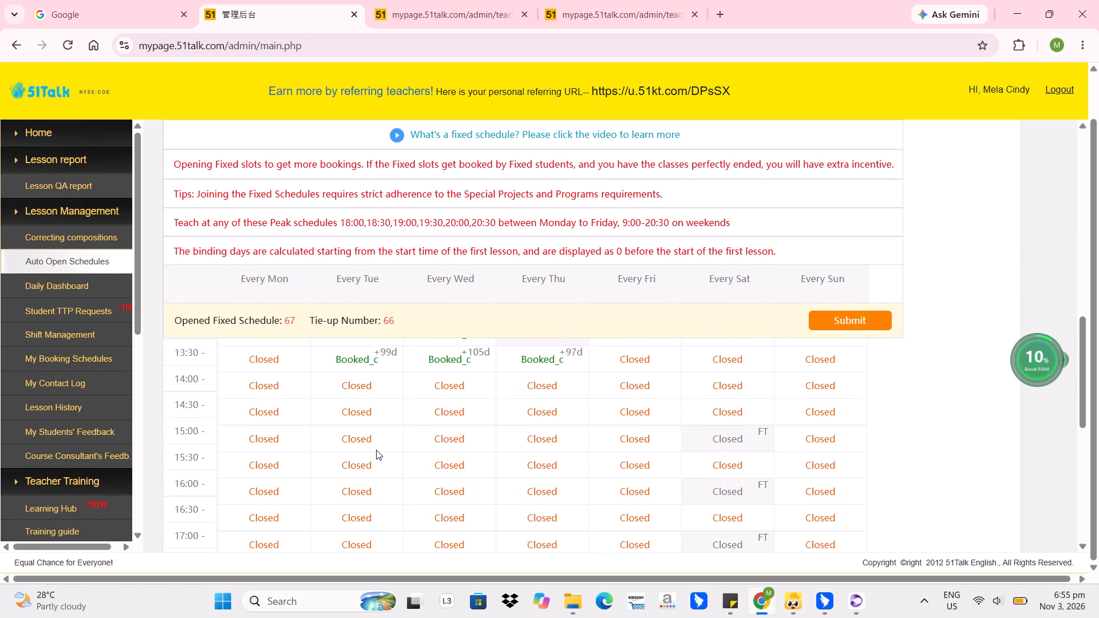
{"action": "scroll", "coordinate": [376, 450], "scroll_direction": "down", "scroll_amount": 4}
{"action": "scroll", "coordinate": [376, 450], "scroll_direction": "up", "scroll_amount": 2}
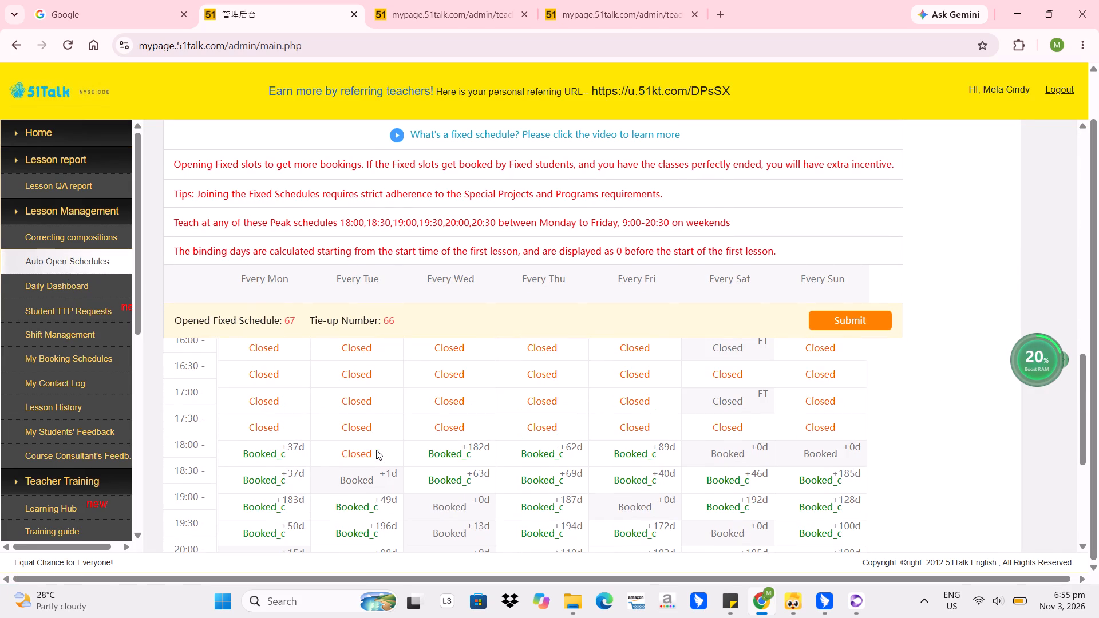
{"action": "scroll", "coordinate": [376, 450], "scroll_direction": "down", "scroll_amount": 4}
{"action": "scroll", "coordinate": [376, 450], "scroll_direction": "up", "scroll_amount": 1}
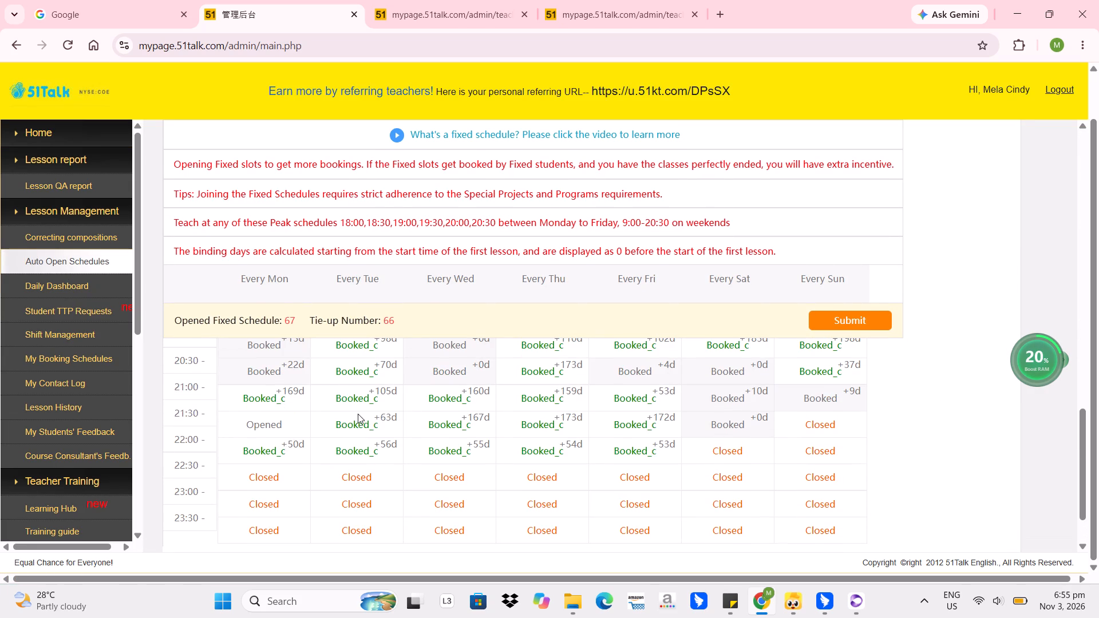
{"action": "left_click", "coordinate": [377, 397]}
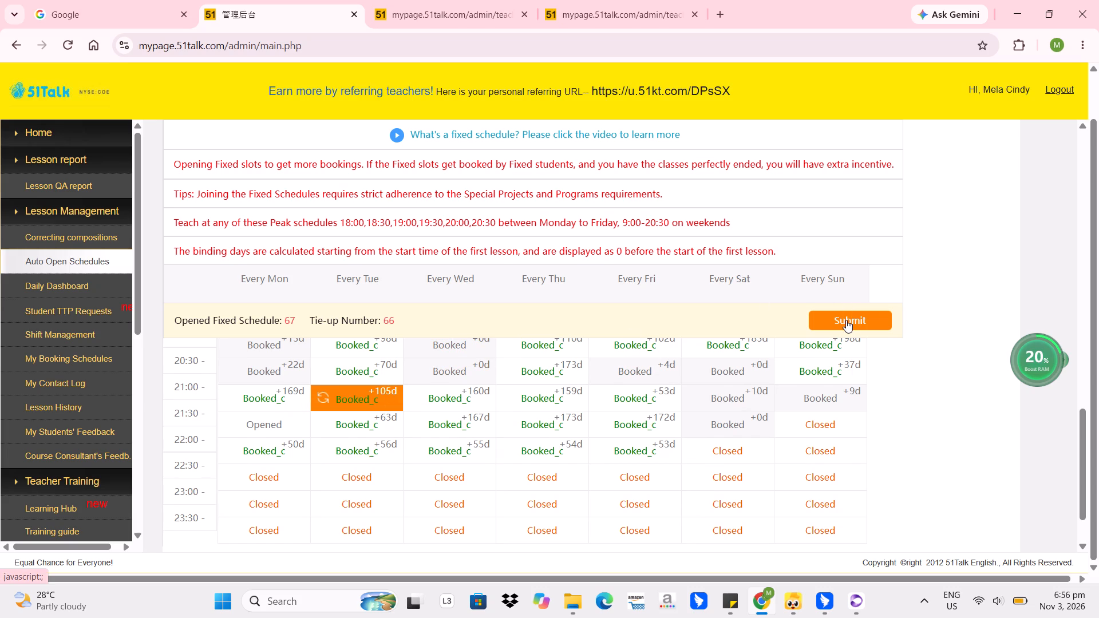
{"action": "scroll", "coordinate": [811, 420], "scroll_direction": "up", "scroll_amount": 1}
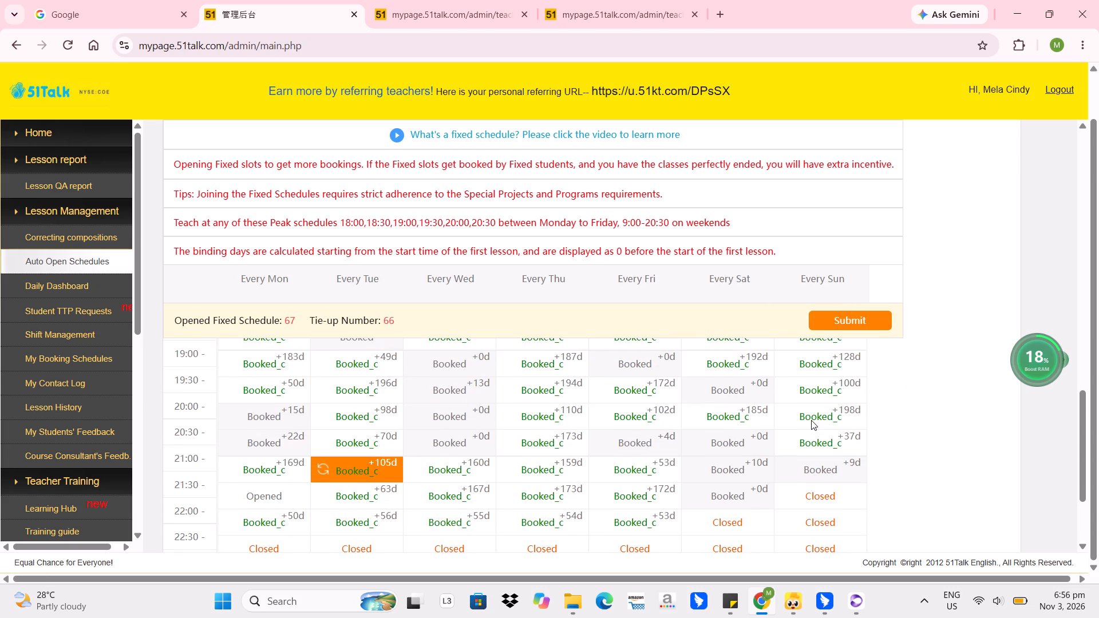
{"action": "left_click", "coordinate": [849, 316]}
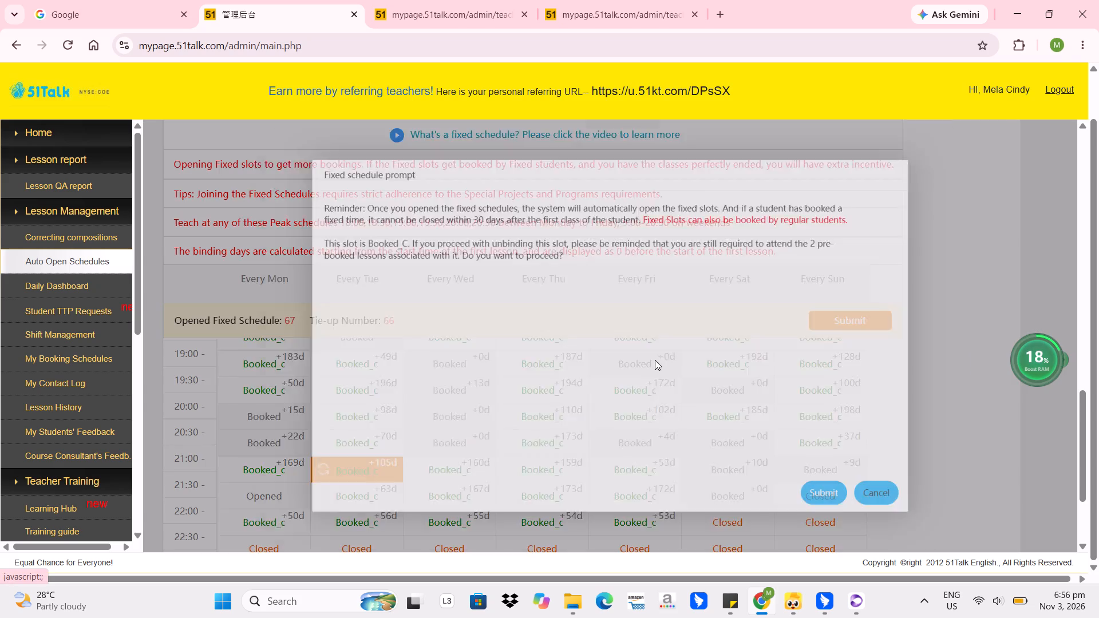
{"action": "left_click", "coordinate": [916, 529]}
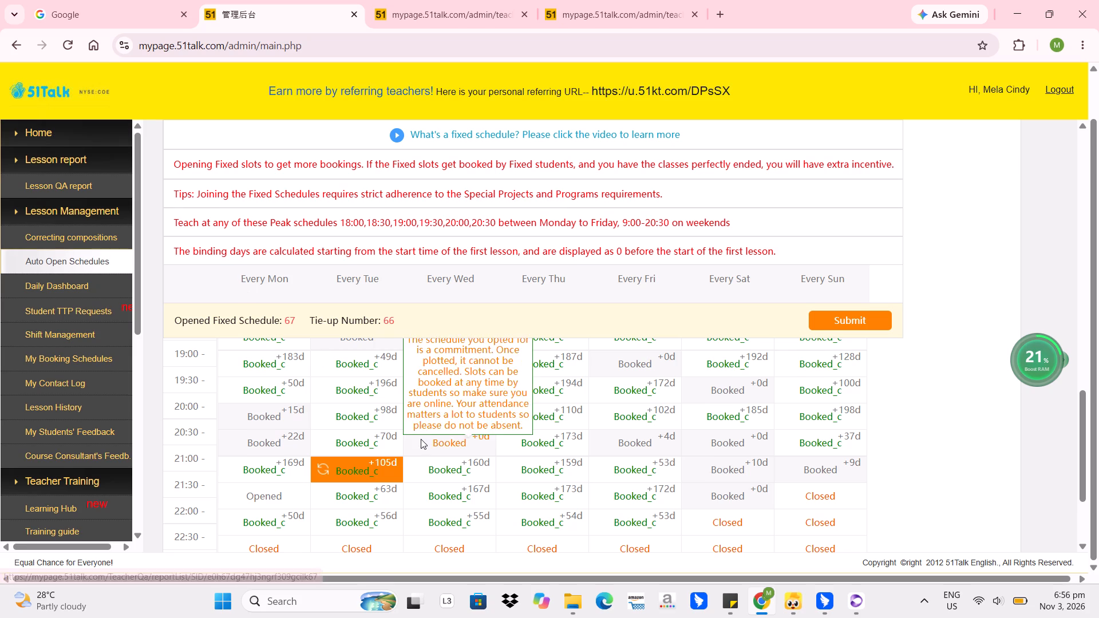
Open the Tuesday 18:00 slot as a fixed schedule, deselect Tuesday 21:00, and submit before heading back to the home page.
{"action": "scroll", "coordinate": [421, 439], "scroll_direction": "up", "scroll_amount": 1}
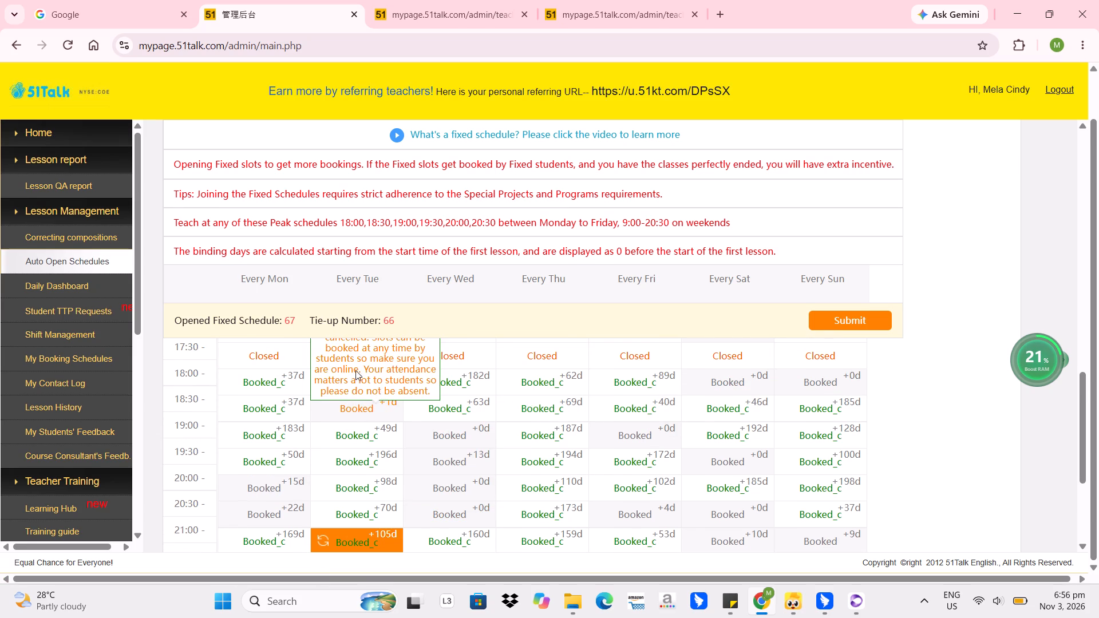
{"action": "left_click", "coordinate": [367, 381]}
{"action": "left_click", "coordinate": [369, 541]}
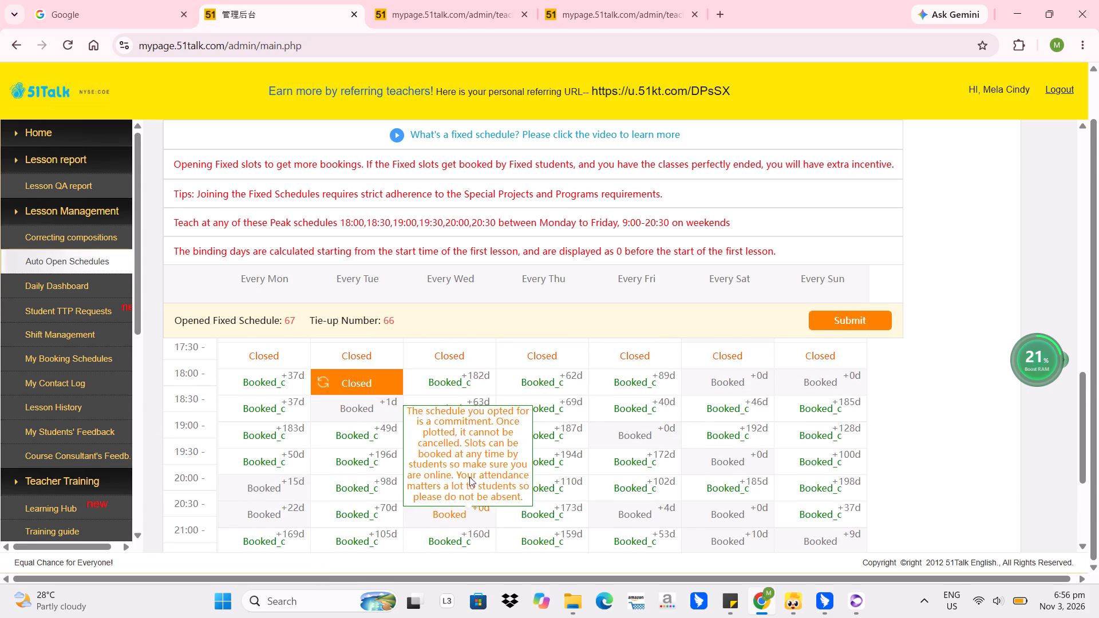
{"action": "left_click", "coordinate": [841, 321]}
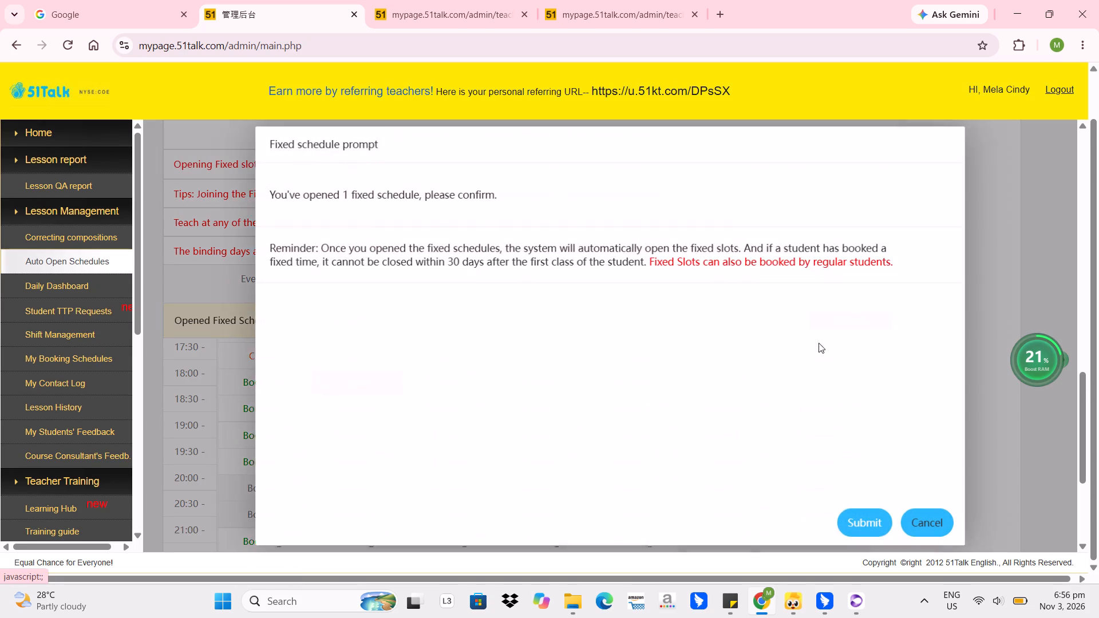
{"action": "left_click", "coordinate": [871, 516]}
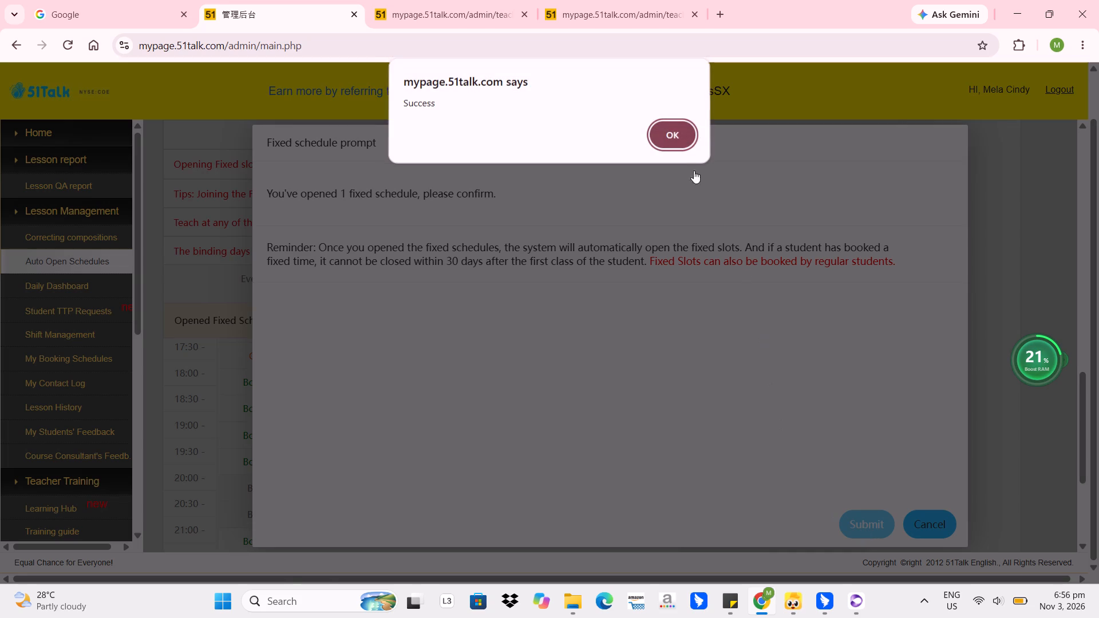
{"action": "left_click", "coordinate": [677, 133]}
{"action": "left_click", "coordinate": [64, 139]}
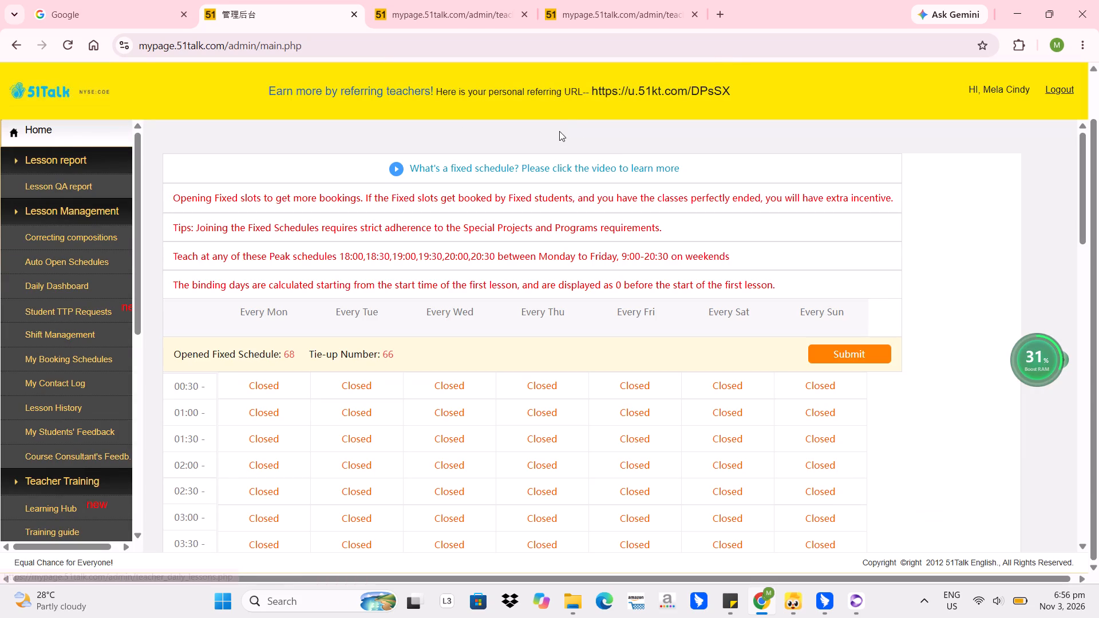
Switch back to the 51Talk study center, check the upcoming lessons, and enter the classroom for the 19:00 "Roller Coaster" lesson.
{"action": "left_click", "coordinate": [1025, 0]}
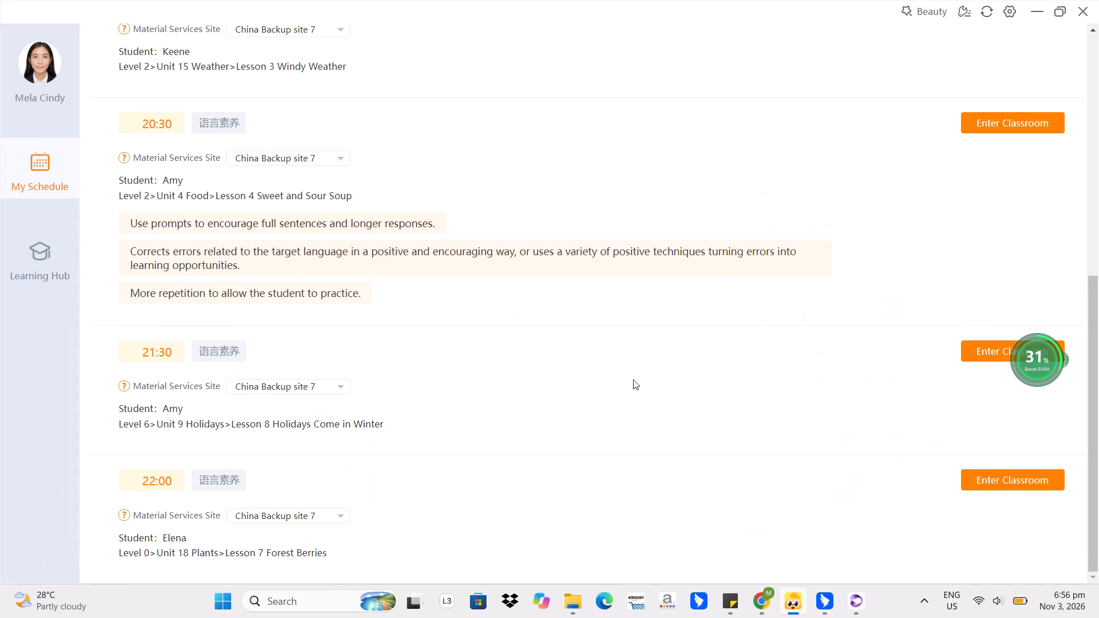
{"action": "scroll", "coordinate": [594, 421], "scroll_direction": "up", "scroll_amount": 12}
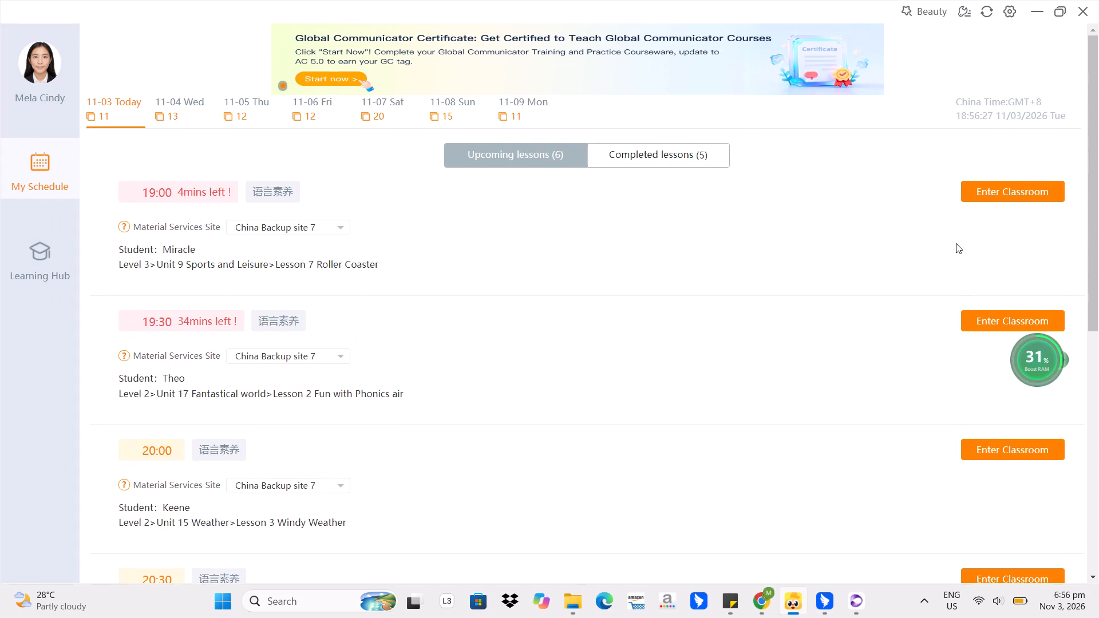
{"action": "scroll", "coordinate": [908, 281], "scroll_direction": "down", "scroll_amount": 9}
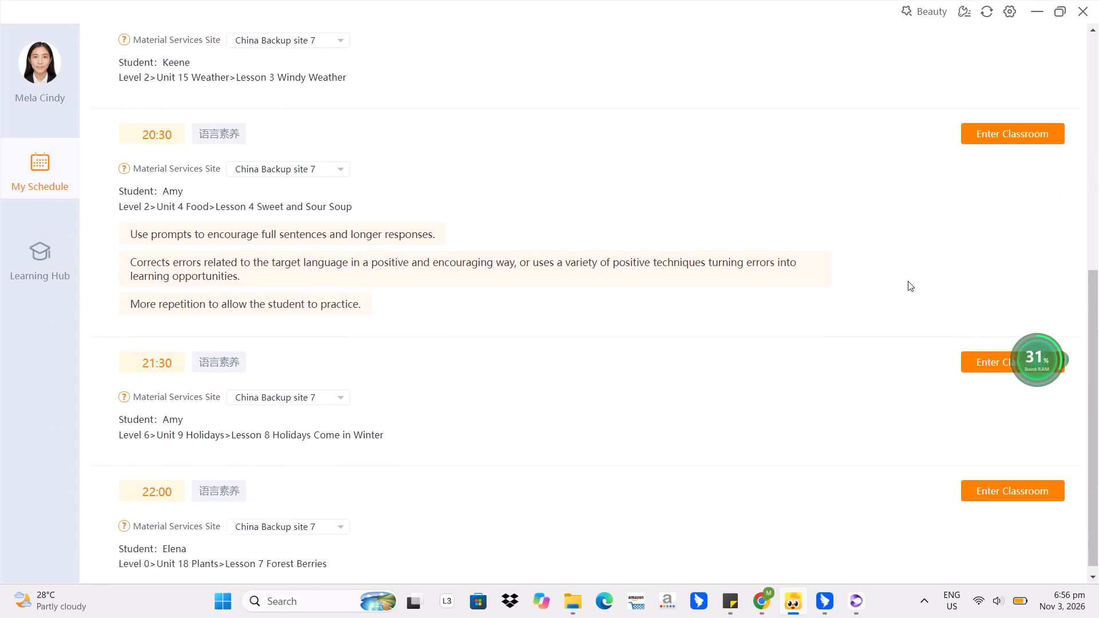
{"action": "scroll", "coordinate": [908, 281], "scroll_direction": "down", "scroll_amount": 2}
{"action": "scroll", "coordinate": [908, 281], "scroll_direction": "up", "scroll_amount": 10}
{"action": "left_click", "coordinate": [1003, 190]}
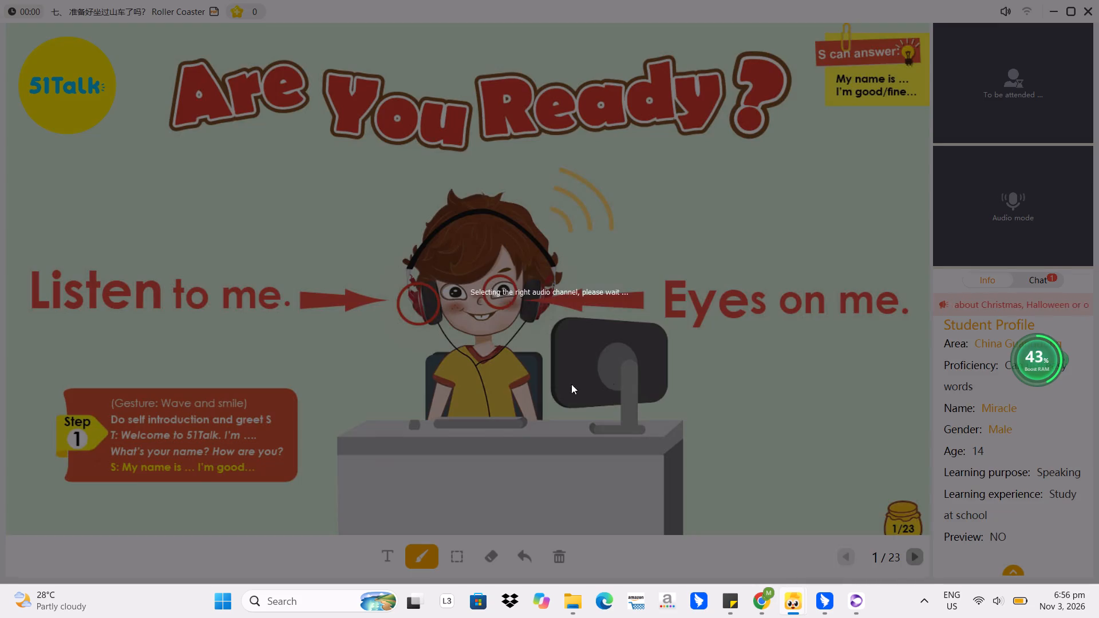
{"action": "left_click", "coordinate": [519, 421]}
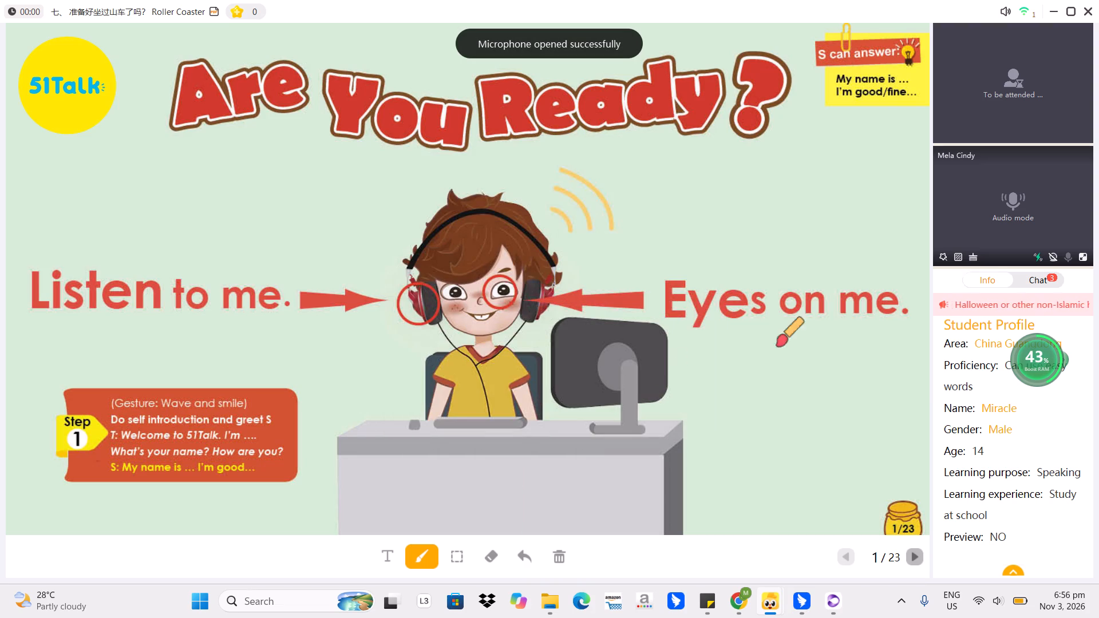
Mute the teacher's microphone in the "Roller Coaster" classroom.
{"action": "left_click", "coordinate": [1065, 255]}
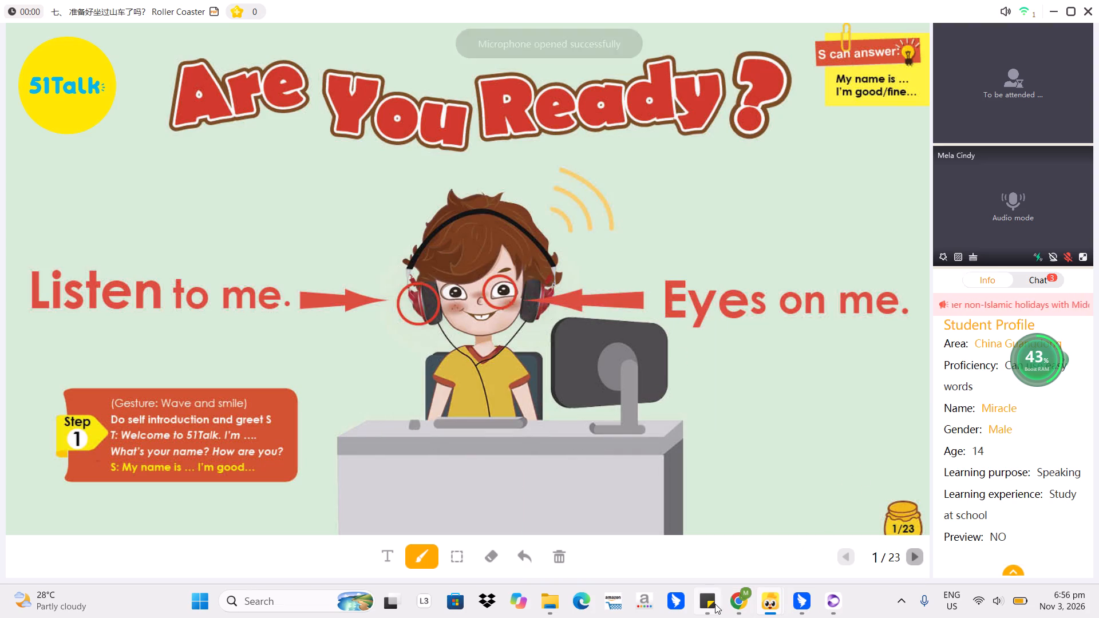
Switch to Sticky Notes, bring up the list of all notes, and close the open note about the bird, mouse and monkey.
{"action": "left_click", "coordinate": [712, 605]}
{"action": "left_click", "coordinate": [600, 73]}
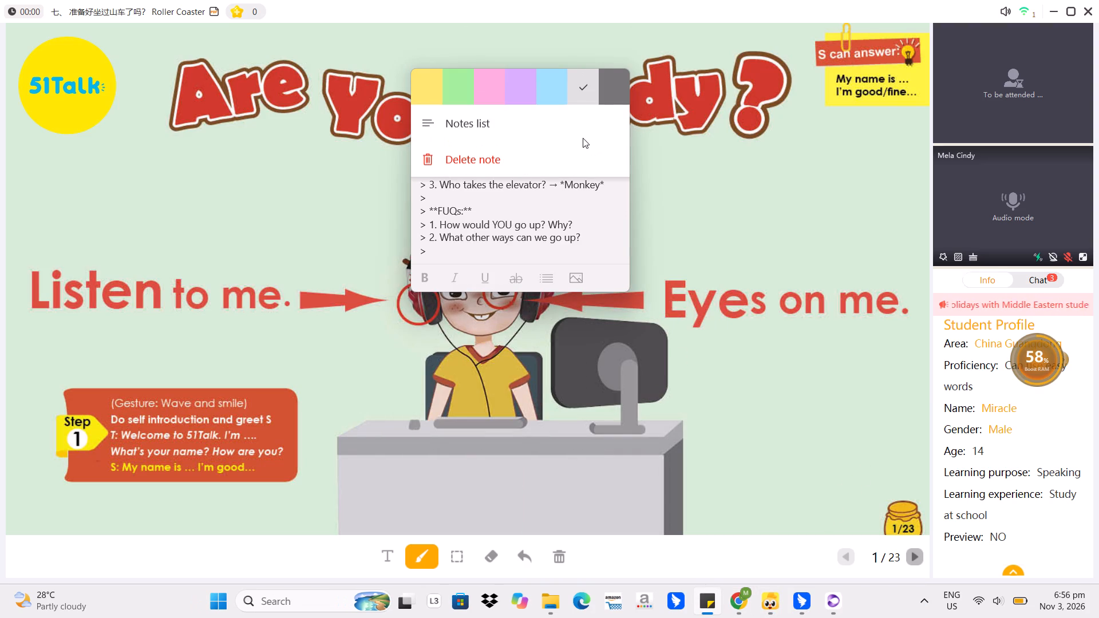
{"action": "left_click", "coordinate": [574, 120]}
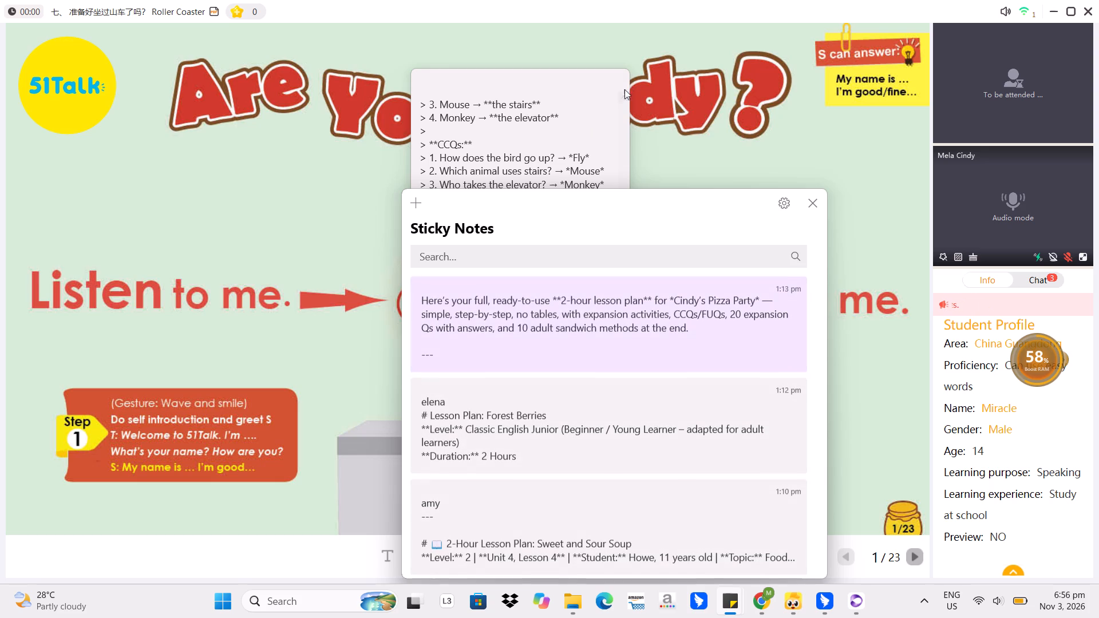
{"action": "left_click", "coordinate": [607, 84]}
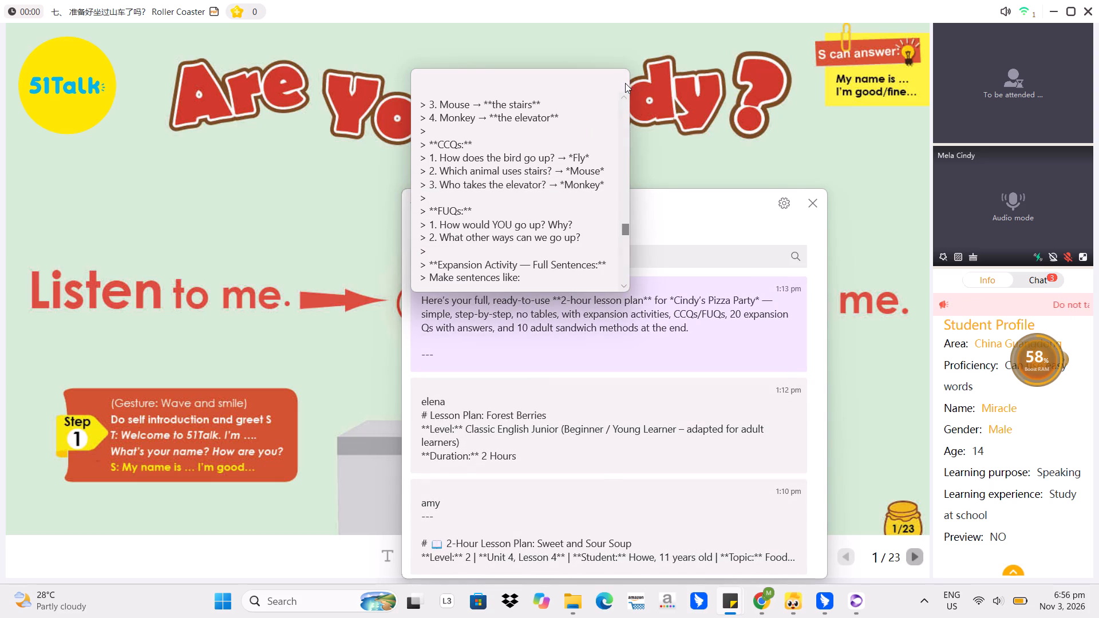
{"action": "left_click", "coordinate": [621, 77]}
Find the "Lesson Plan: Roller Coaster (Amusement Park Fun)" note, open it, and close the notes list.
{"action": "left_click_drag", "start_coordinate": [603, 200], "coordinate": [545, 129]}
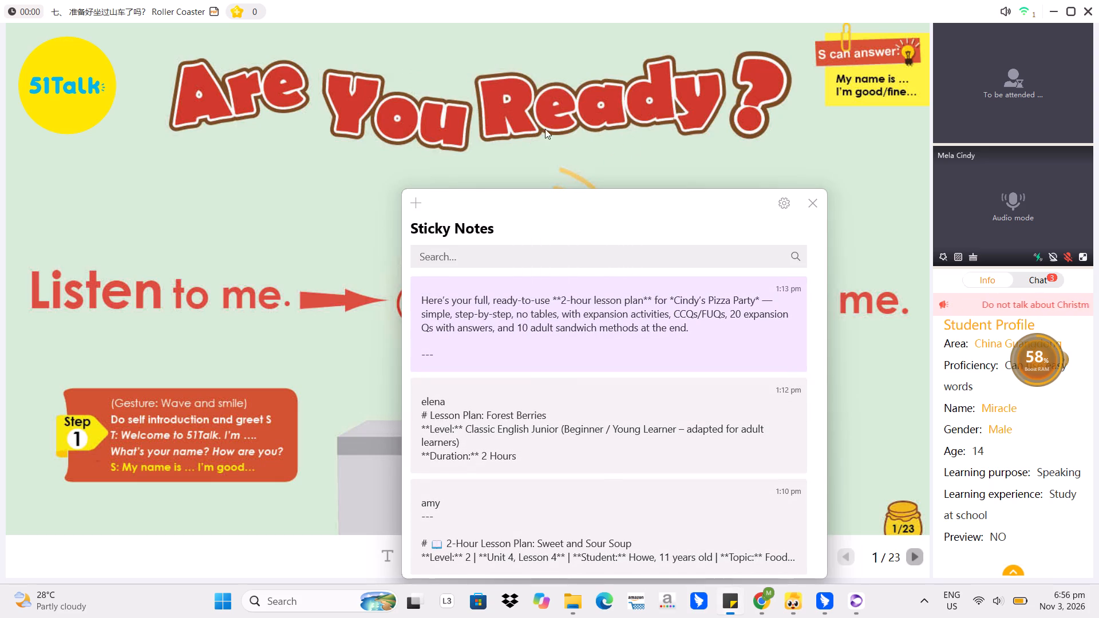
{"action": "left_click_drag", "start_coordinate": [545, 129], "coordinate": [517, 100]}
{"action": "scroll", "coordinate": [535, 288], "scroll_direction": "down", "scroll_amount": 6}
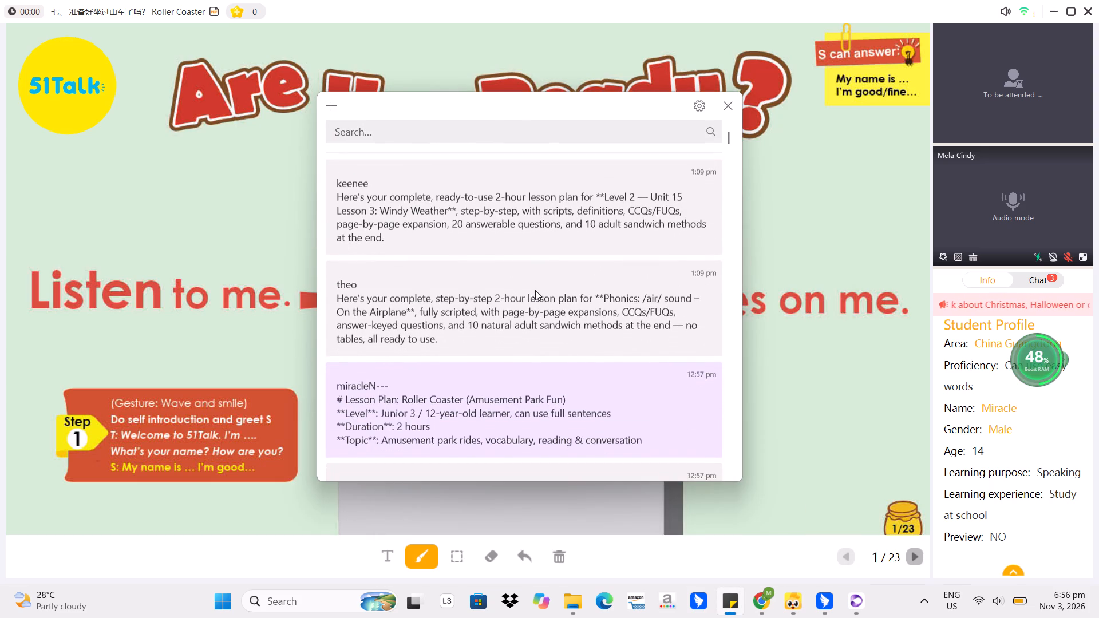
{"action": "scroll", "coordinate": [535, 290], "scroll_direction": "down", "scroll_amount": 2}
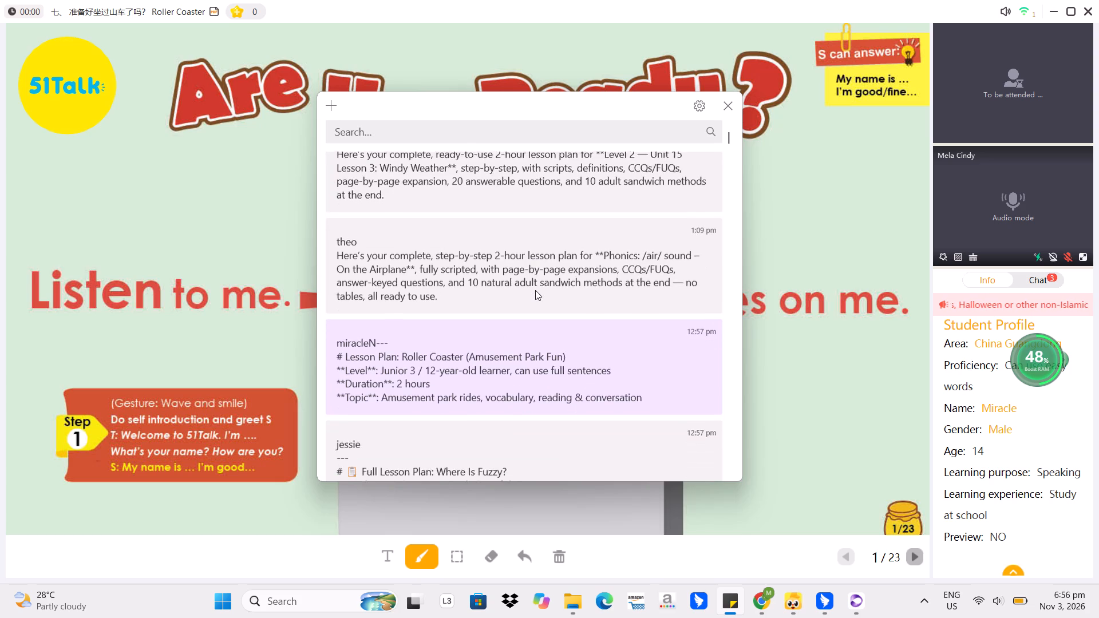
{"action": "scroll", "coordinate": [535, 290], "scroll_direction": "down", "scroll_amount": 1}
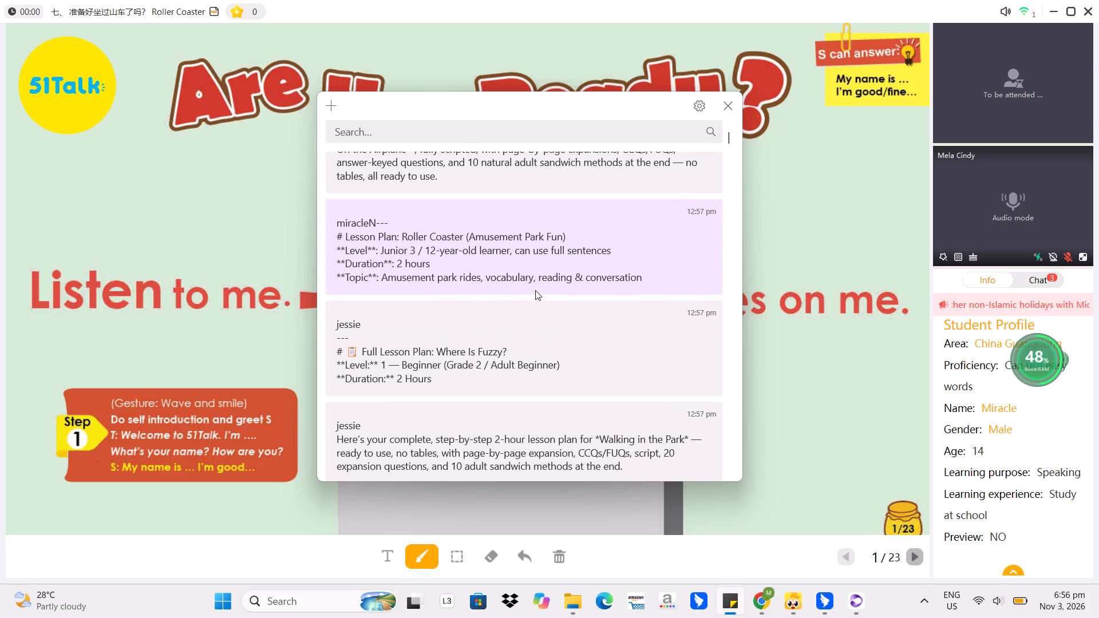
{"action": "double_click", "coordinate": [553, 259]}
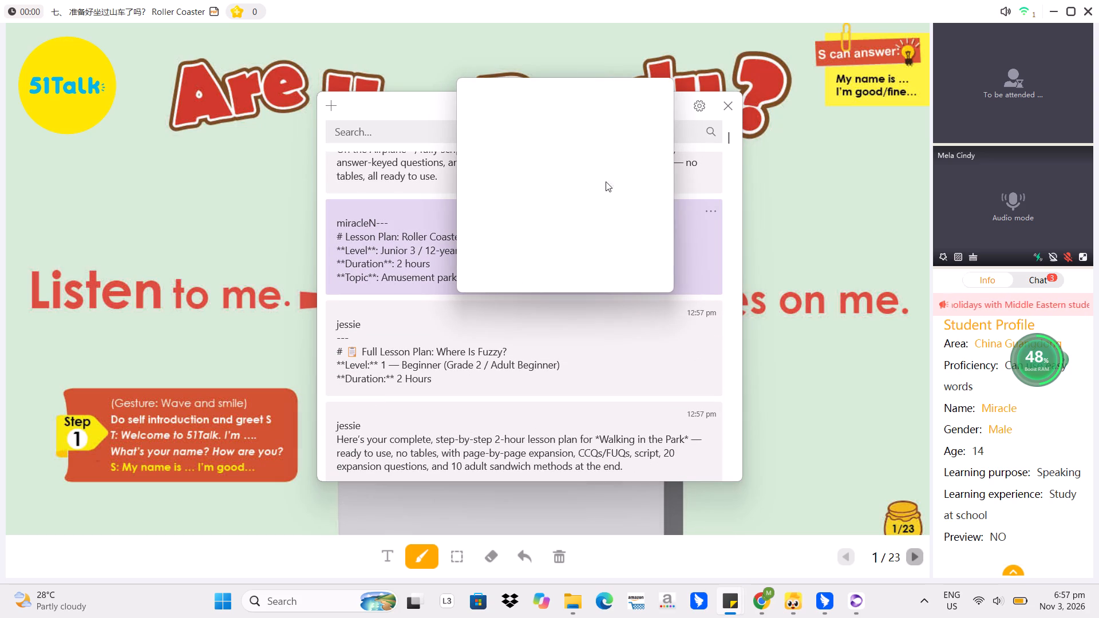
{"action": "left_click", "coordinate": [740, 106]}
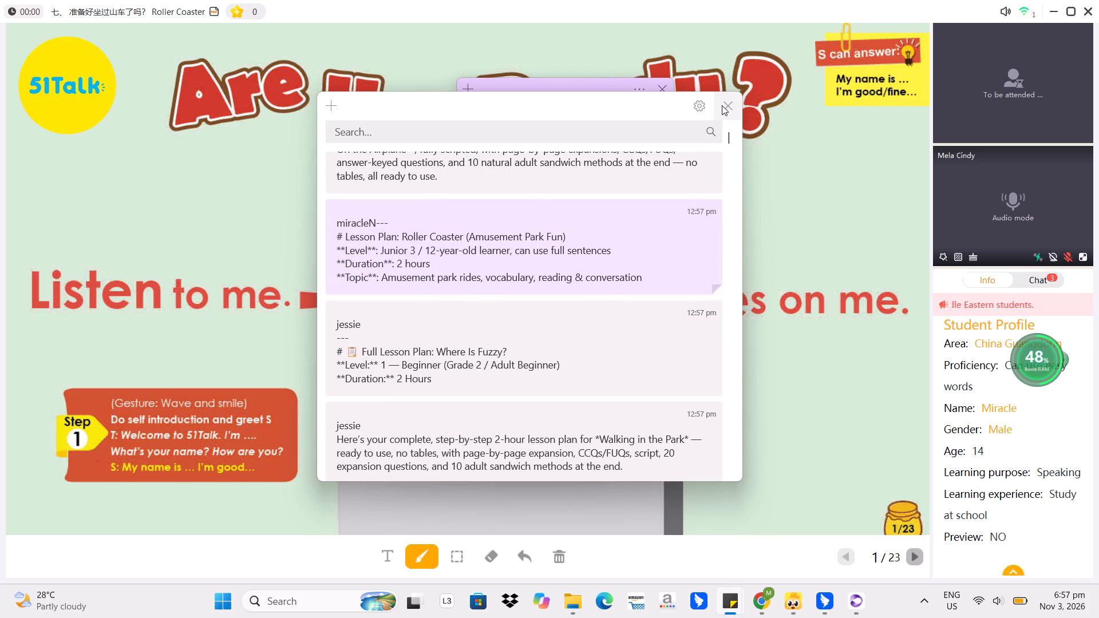
Read the opening parts of the Roller Coaster lesson plan, including the vocabulary, teacher script and checking questions.
{"action": "scroll", "coordinate": [608, 213], "scroll_direction": "down", "scroll_amount": 6}
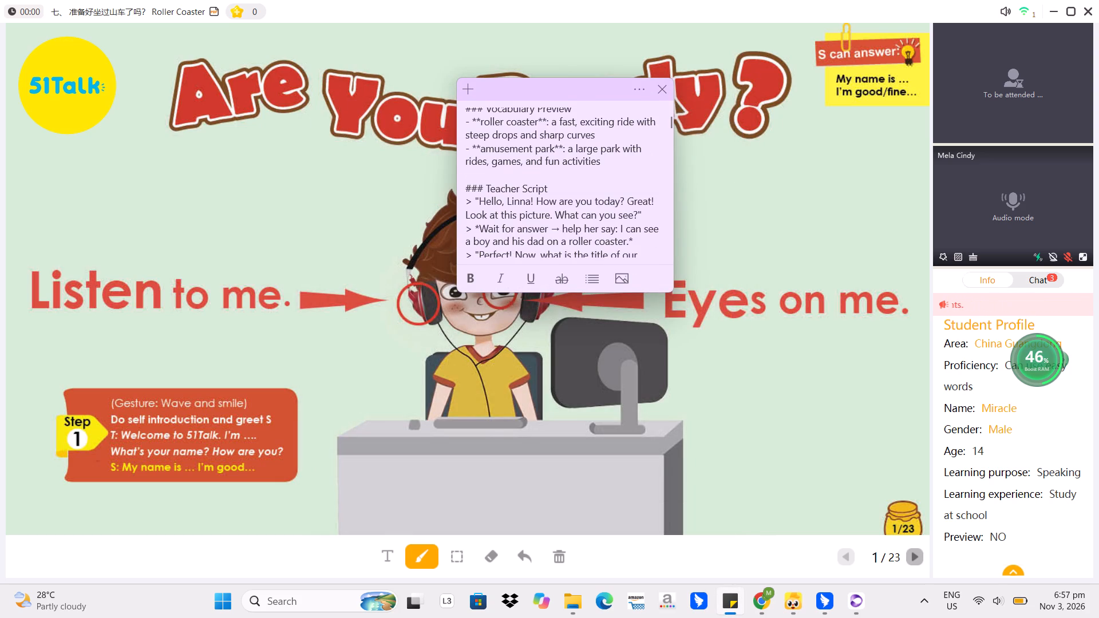
{"action": "scroll", "coordinate": [607, 213], "scroll_direction": "up", "scroll_amount": 1}
{"action": "scroll", "coordinate": [607, 213], "scroll_direction": "down", "scroll_amount": 5}
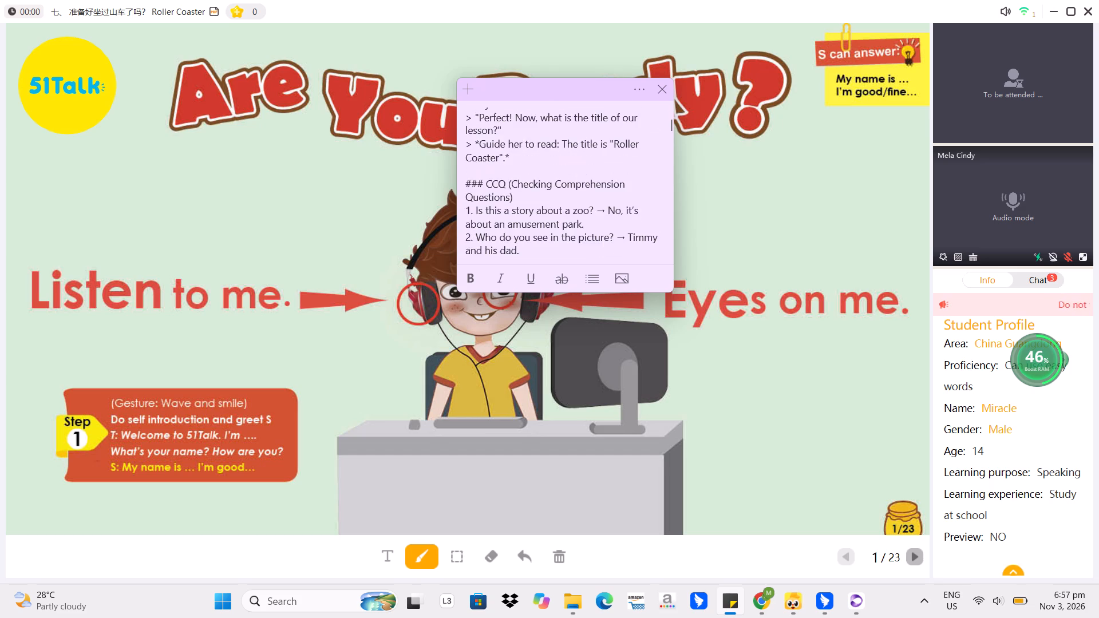
{"action": "scroll", "coordinate": [607, 213], "scroll_direction": "down", "scroll_amount": 13}
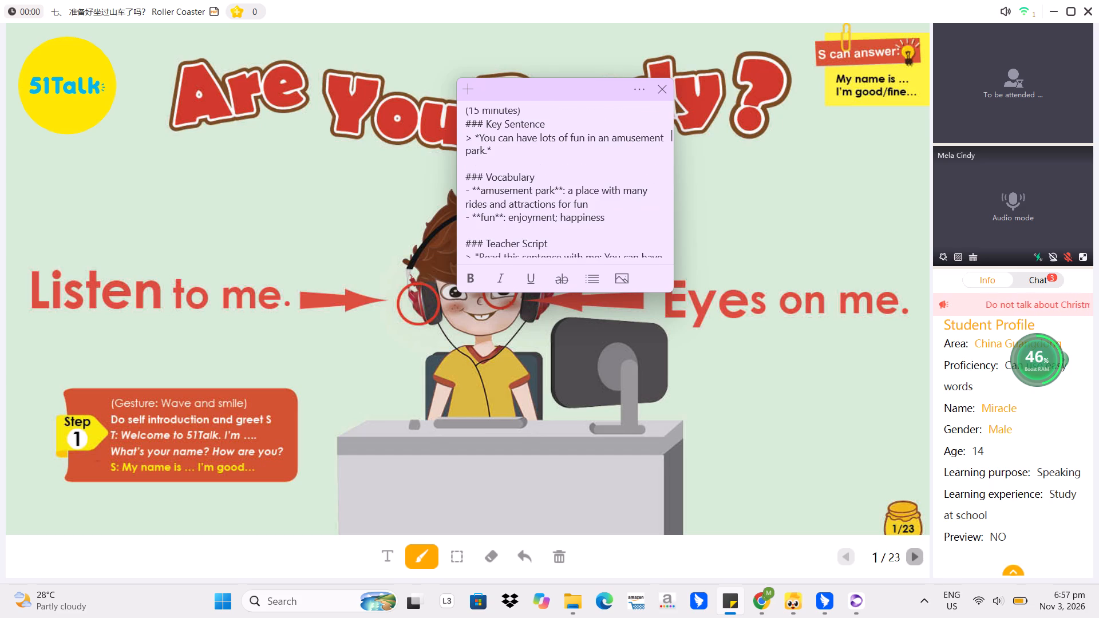
{"action": "scroll", "coordinate": [607, 213], "scroll_direction": "down", "scroll_amount": 2}
{"action": "left_click", "coordinate": [607, 213]}
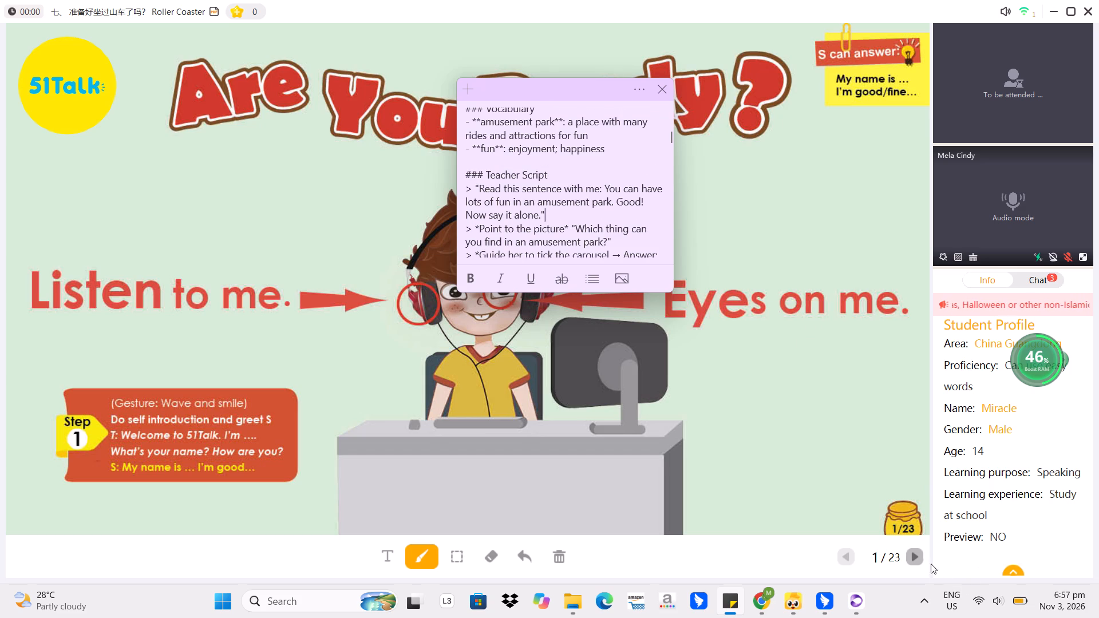
Preview the first slides of the "Roller Coaster" lesson up to page 7, and return to page 1.
{"action": "left_click", "coordinate": [918, 557]}
{"action": "left_click", "coordinate": [916, 557]}
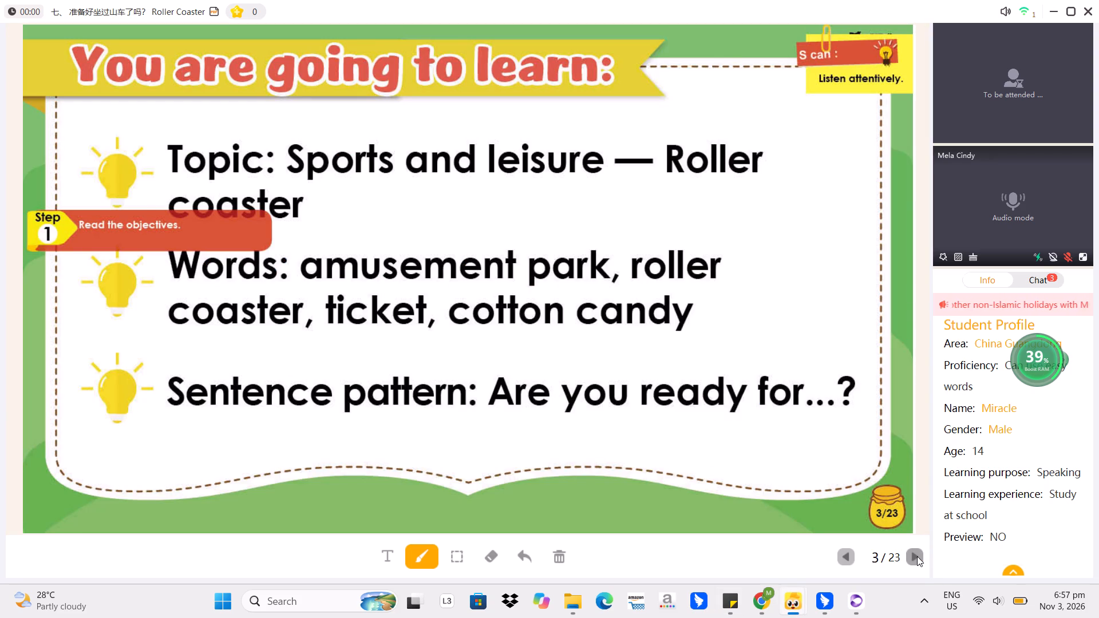
{"action": "left_click", "coordinate": [917, 556]}
{"action": "left_click", "coordinate": [917, 557]}
{"action": "left_click", "coordinate": [917, 557]}
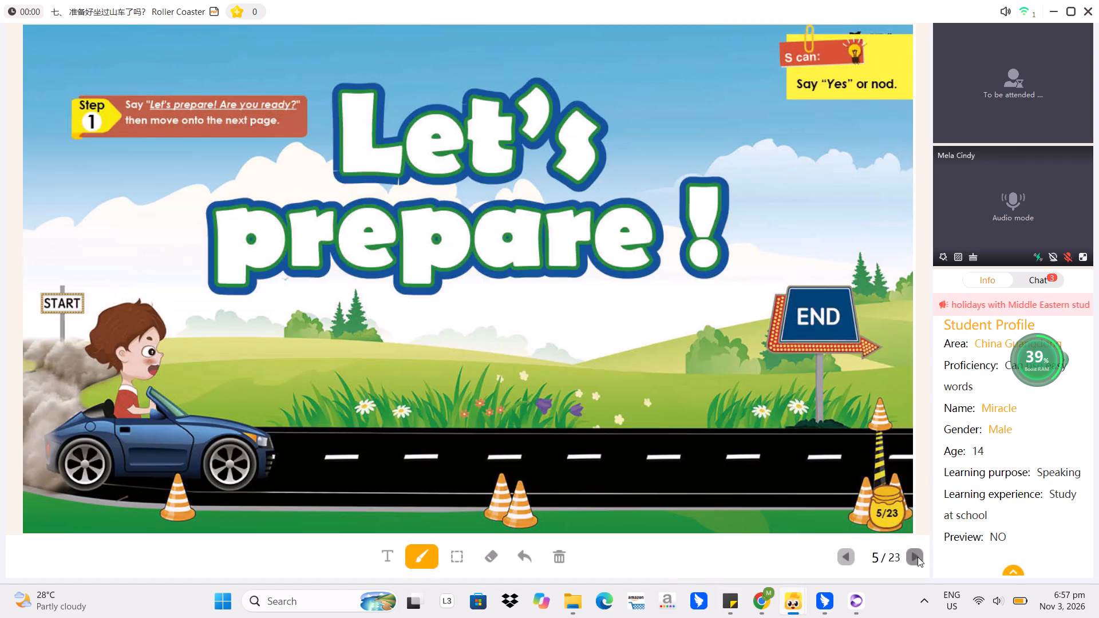
{"action": "left_click", "coordinate": [918, 557]}
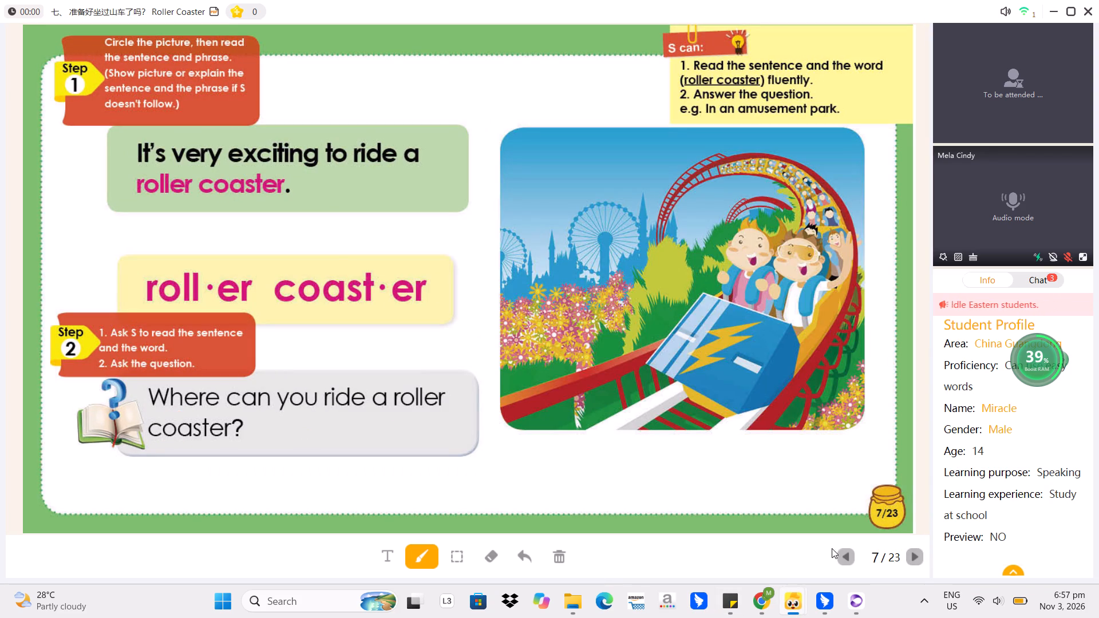
{"action": "left_click", "coordinate": [879, 557]}
{"action": "key", "text": "BackSpace"}
{"action": "key", "text": "1"}
{"action": "key", "text": "Return"}
Bring back the Roller Coaster note and review its Part 2 and Part 3 sections, ending at the Part 2 Amusement Park Vocabulary key sentence.
{"action": "left_click", "coordinate": [724, 591]}
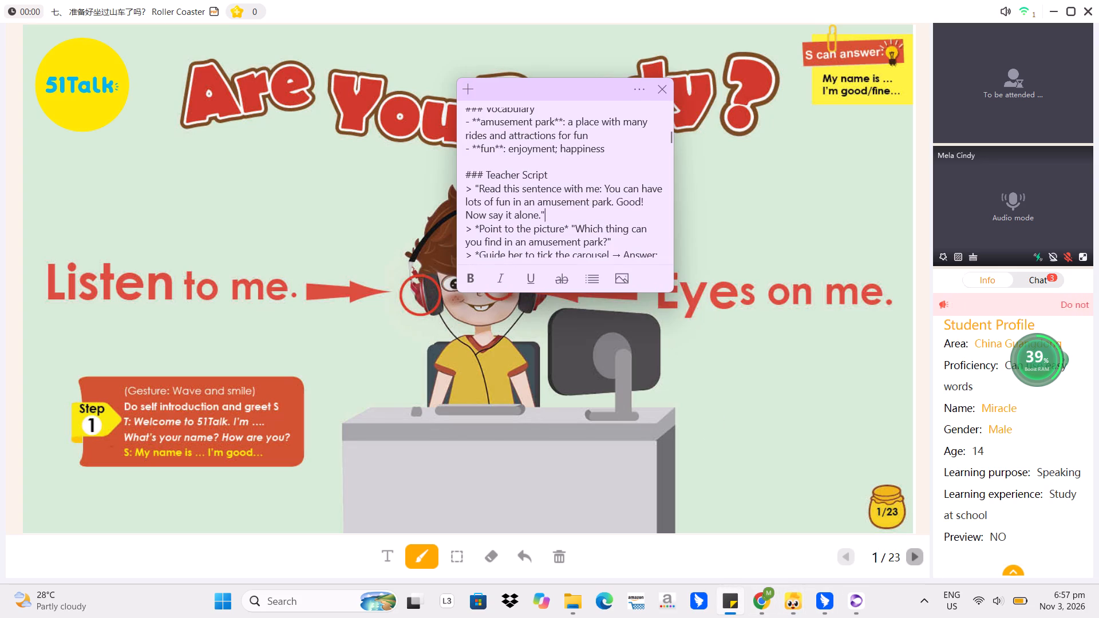
{"action": "scroll", "coordinate": [582, 219], "scroll_direction": "down", "scroll_amount": 2}
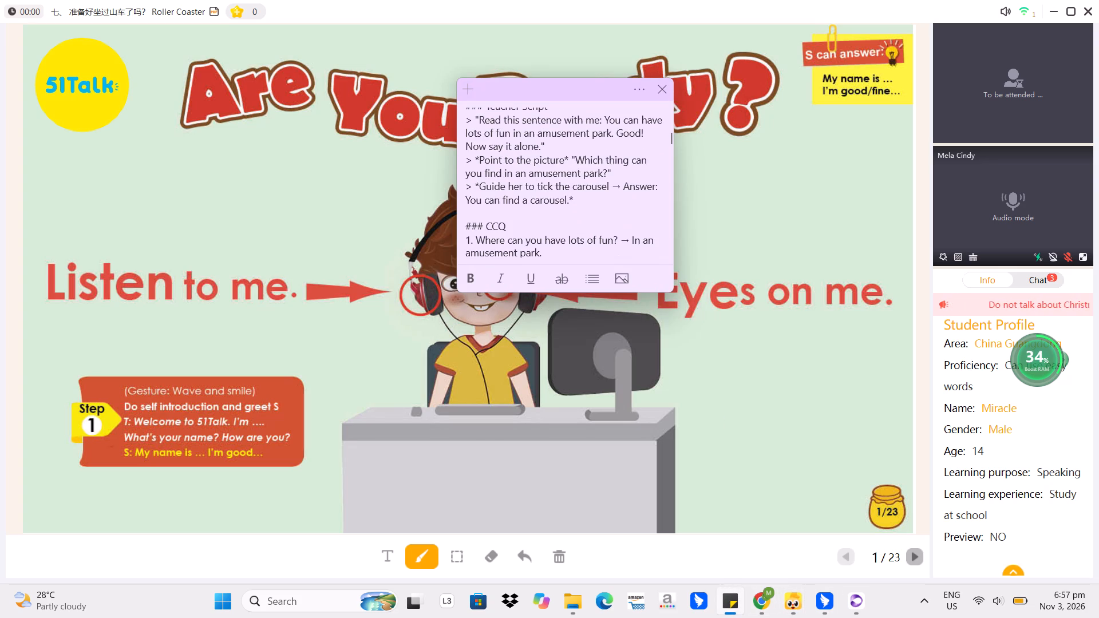
{"action": "scroll", "coordinate": [581, 219], "scroll_direction": "down", "scroll_amount": 3}
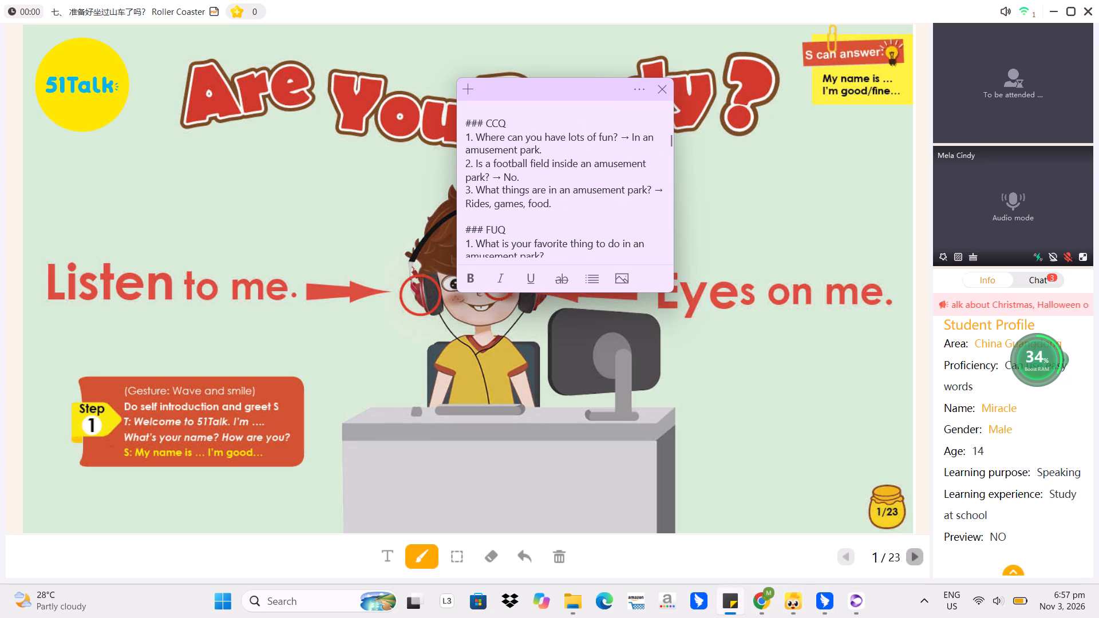
{"action": "scroll", "coordinate": [581, 219], "scroll_direction": "down", "scroll_amount": 7}
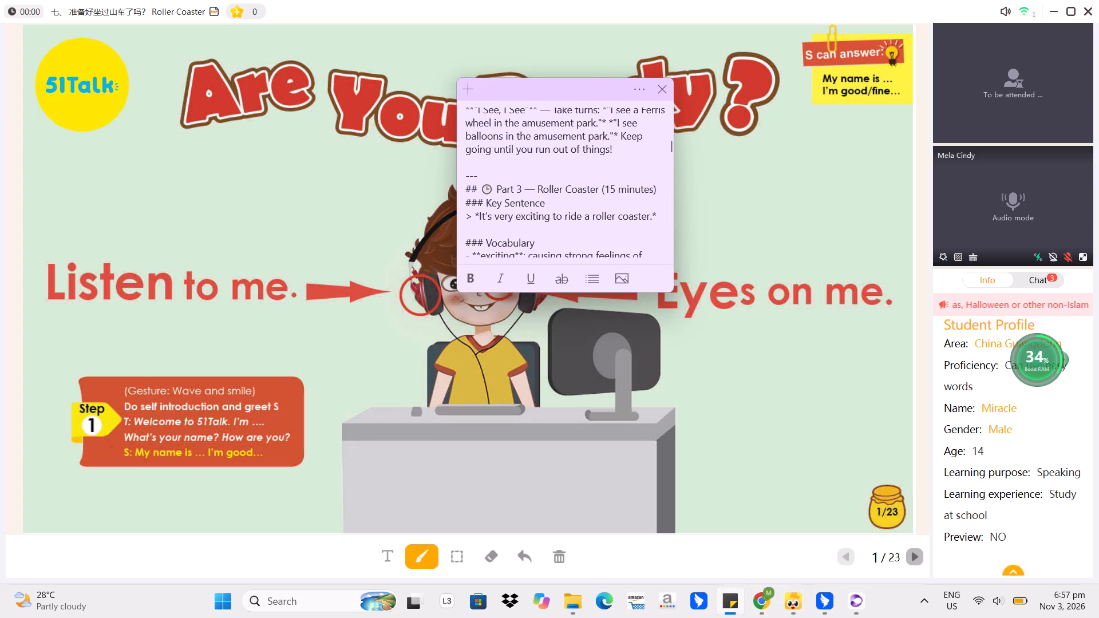
{"action": "scroll", "coordinate": [581, 219], "scroll_direction": "down", "scroll_amount": 1}
{"action": "scroll", "coordinate": [581, 219], "scroll_direction": "up", "scroll_amount": 14}
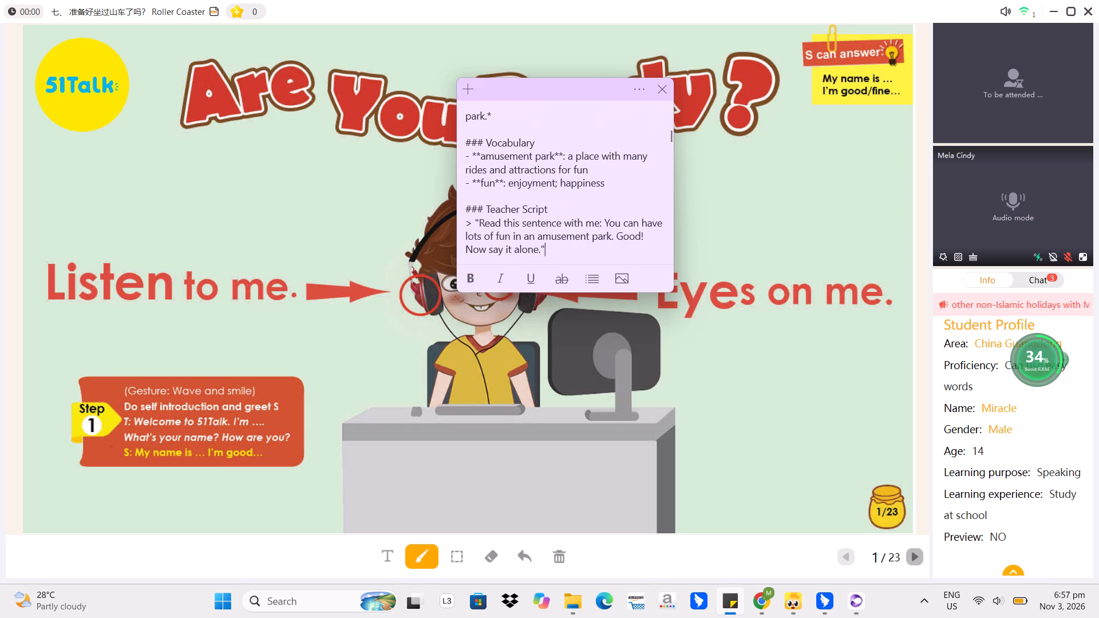
{"action": "scroll", "coordinate": [581, 219], "scroll_direction": "up", "scroll_amount": 2}
{"action": "left_click", "coordinate": [551, 193]}
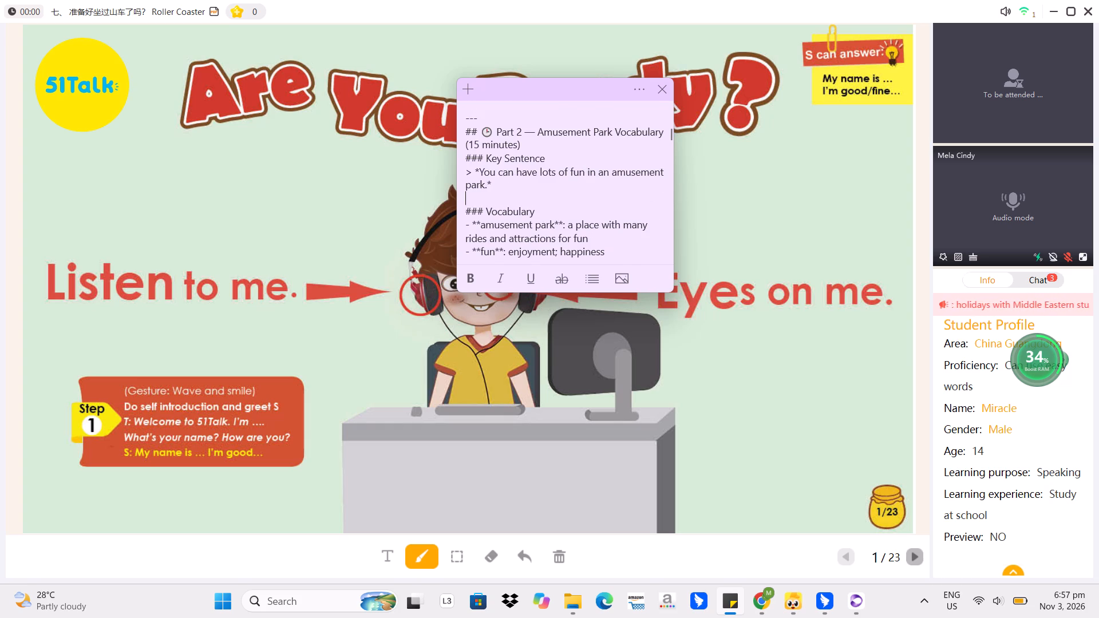
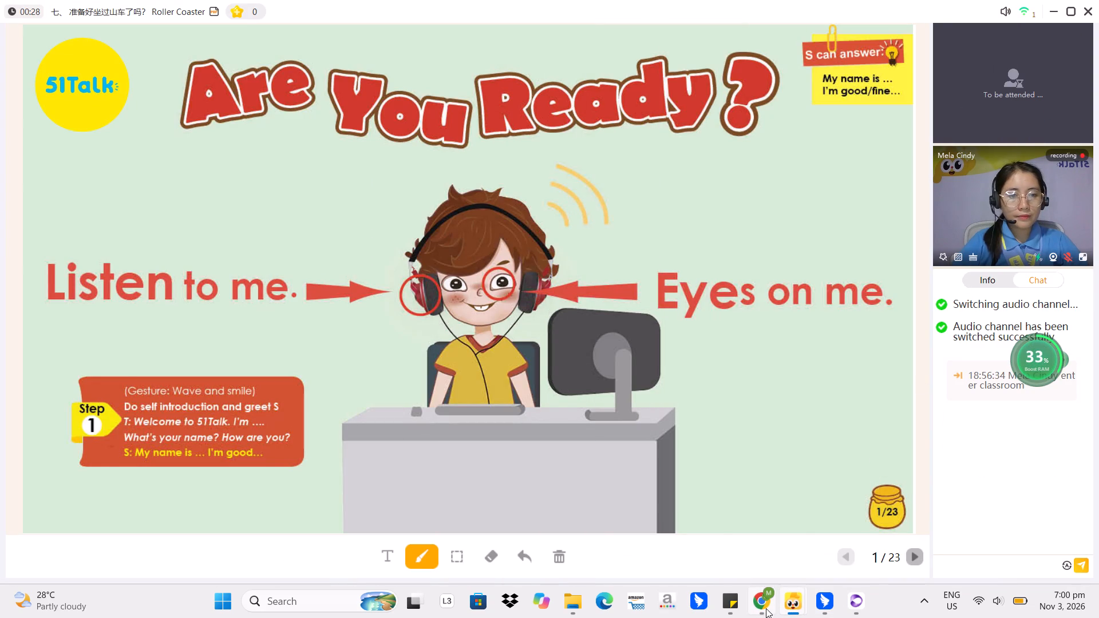
Switch to Chrome, move its window further over the lesson slide, and open facebook.com in a new tab.
{"action": "left_click", "coordinate": [766, 608]}
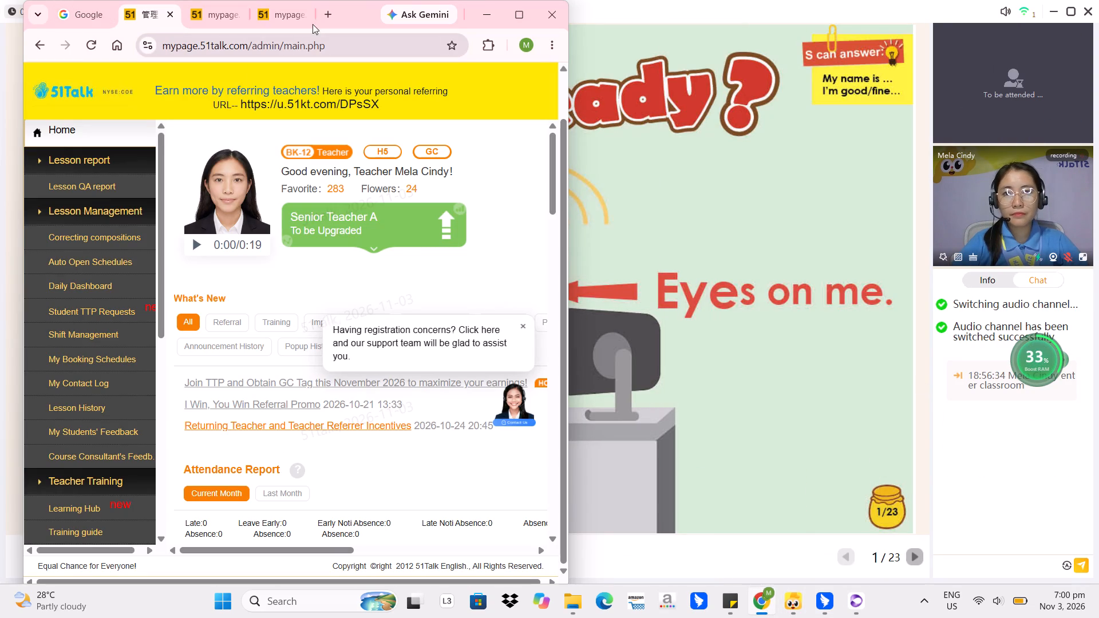
{"action": "left_click_drag", "start_coordinate": [354, 18], "coordinate": [640, 39]}
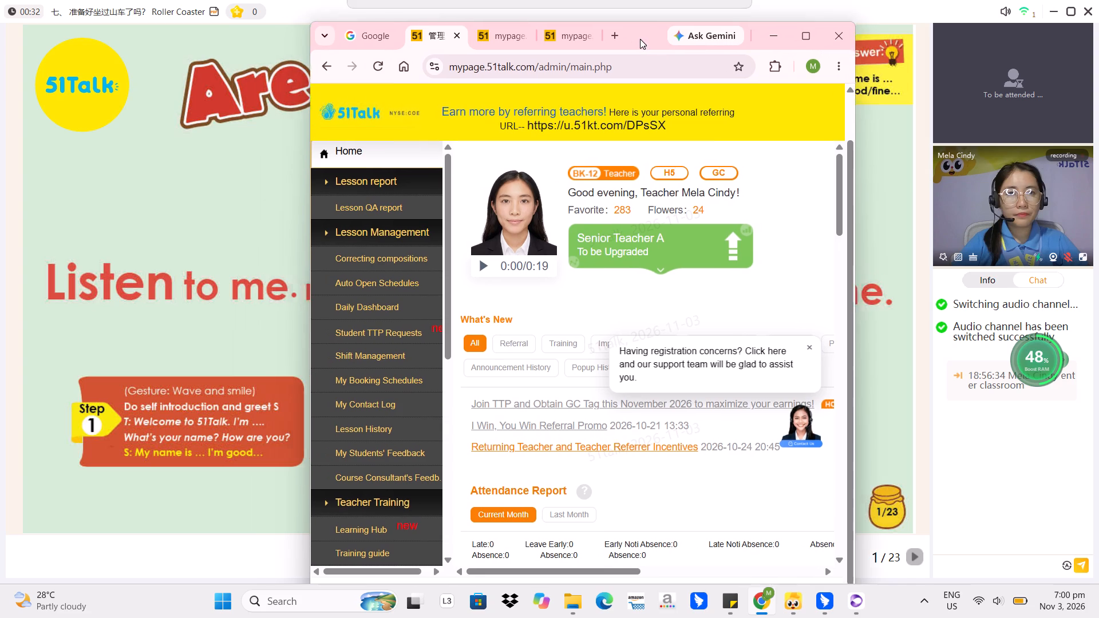
{"action": "left_click_drag", "start_coordinate": [640, 39], "coordinate": [643, 37]}
{"action": "left_click", "coordinate": [616, 38]}
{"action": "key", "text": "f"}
{"action": "key", "text": "Return"}
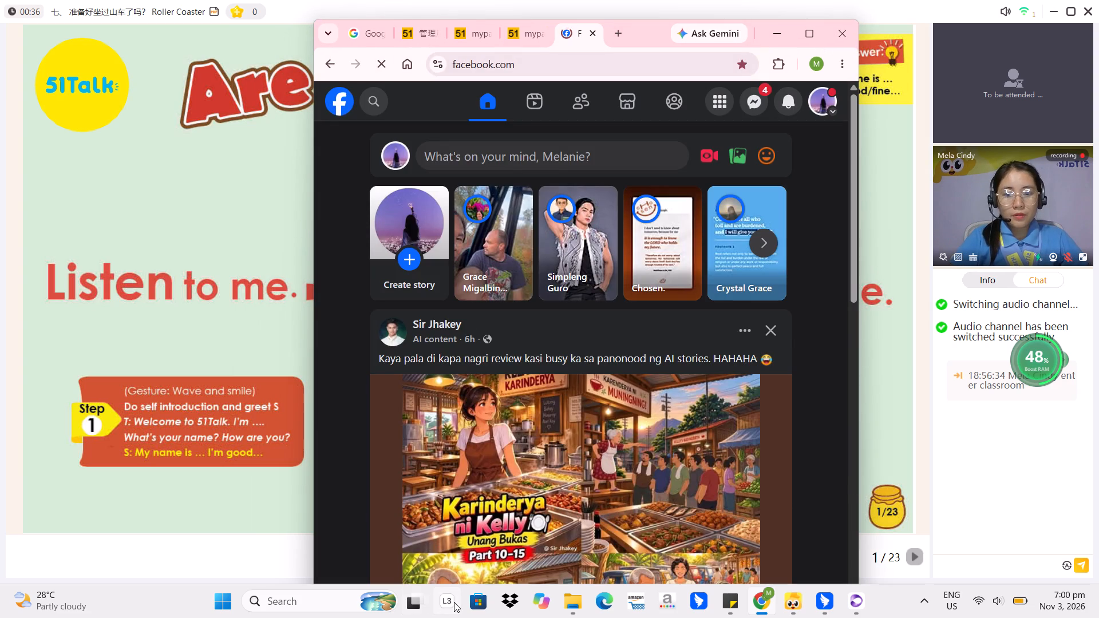
Open the Loggy3 app.
{"action": "left_click", "coordinate": [454, 601]}
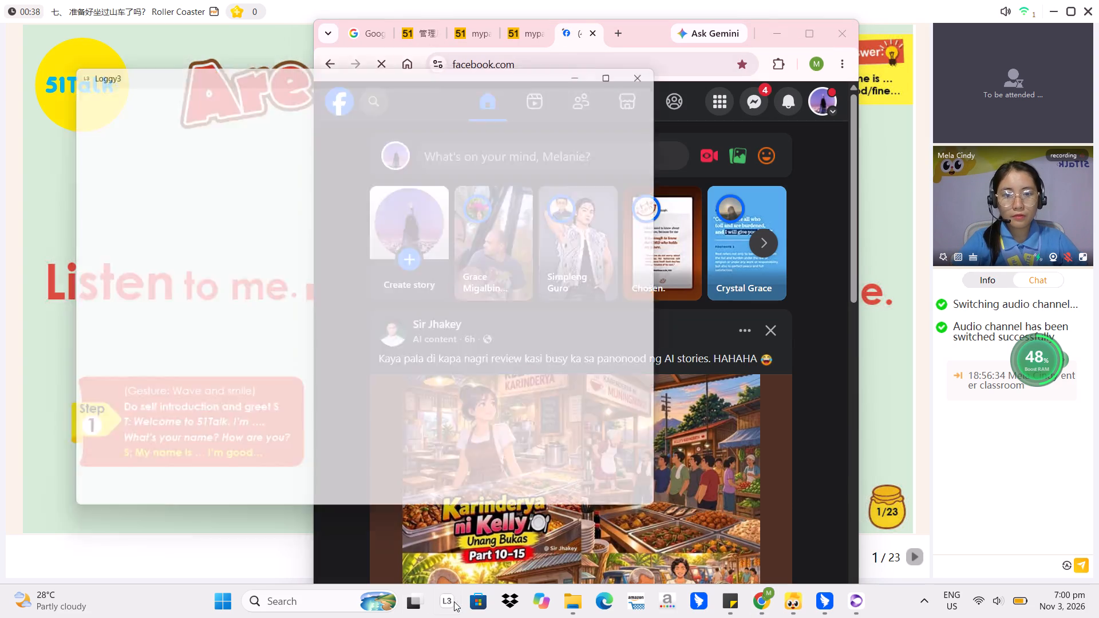